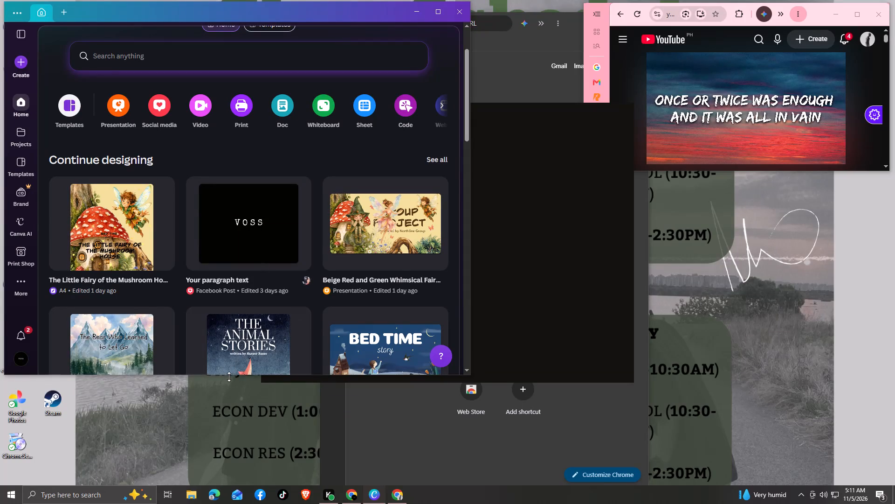
Extend the Canva window's height down to the taskbar.
drag(229, 377, 231, 485)
Switch to the dark Chrome window, place it beside Canva, and close its empty New Tab.
click(556, 436)
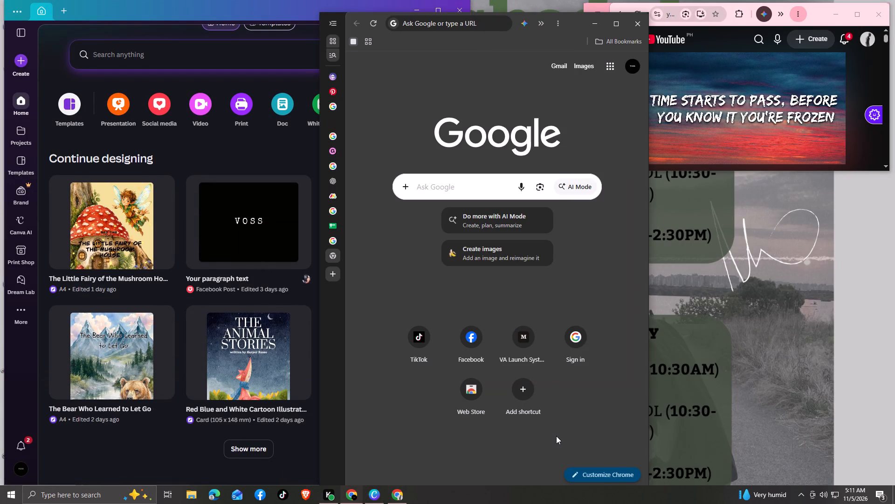
drag(571, 23, 738, 52)
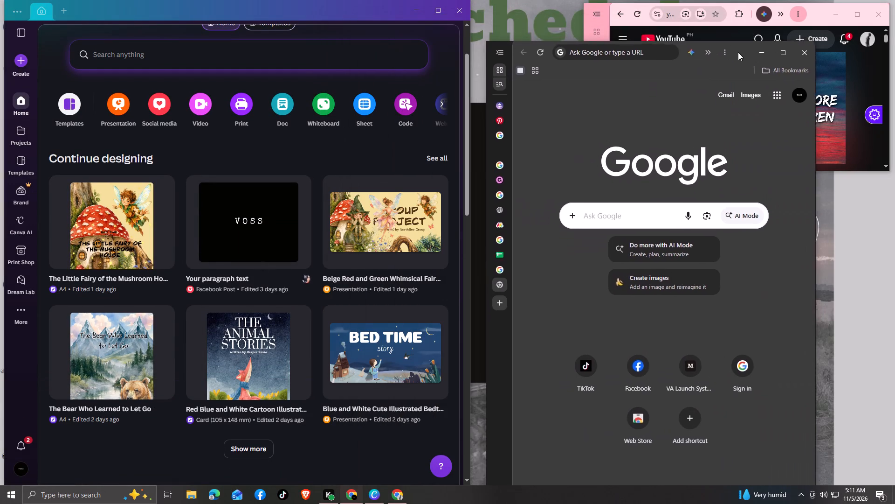
drag(738, 52, 735, 26)
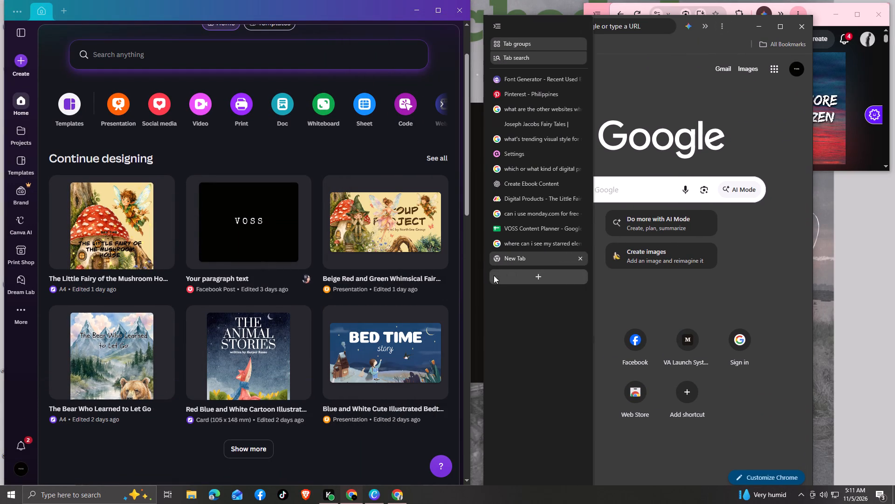
click(581, 258)
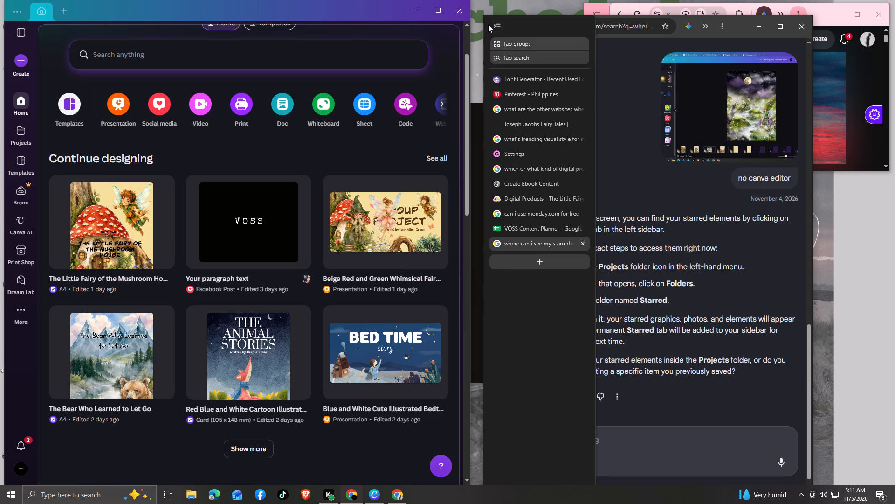
Resize the dark Chrome window and position it below the YouTube window, beside Canva.
drag(483, 15, 473, 171)
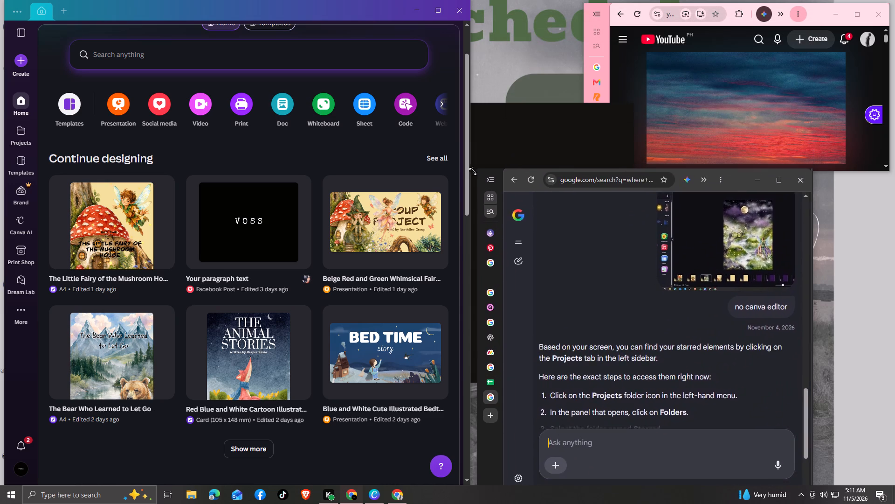
drag(473, 171, 403, 165)
drag(741, 180, 762, 182)
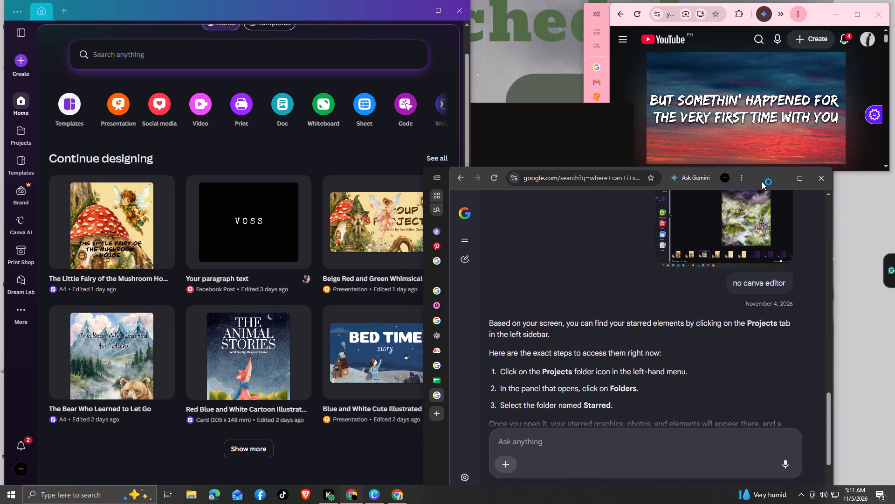
drag(762, 182, 763, 183)
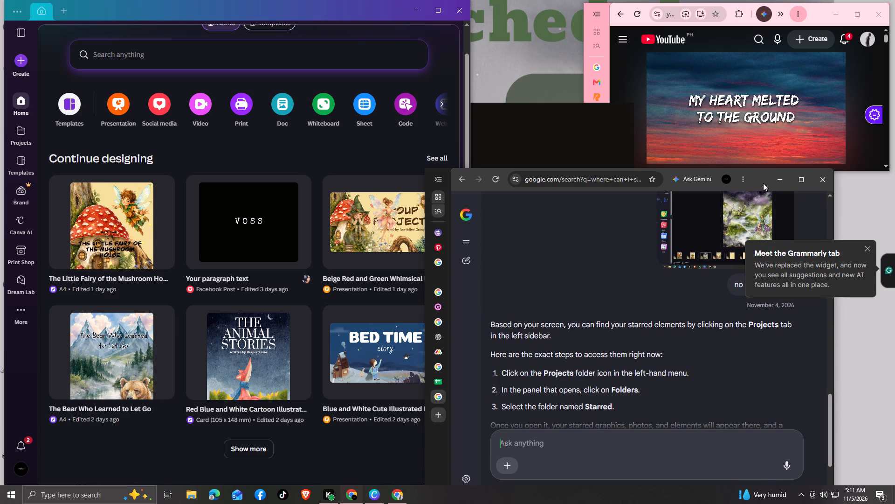
drag(763, 183, 789, 180)
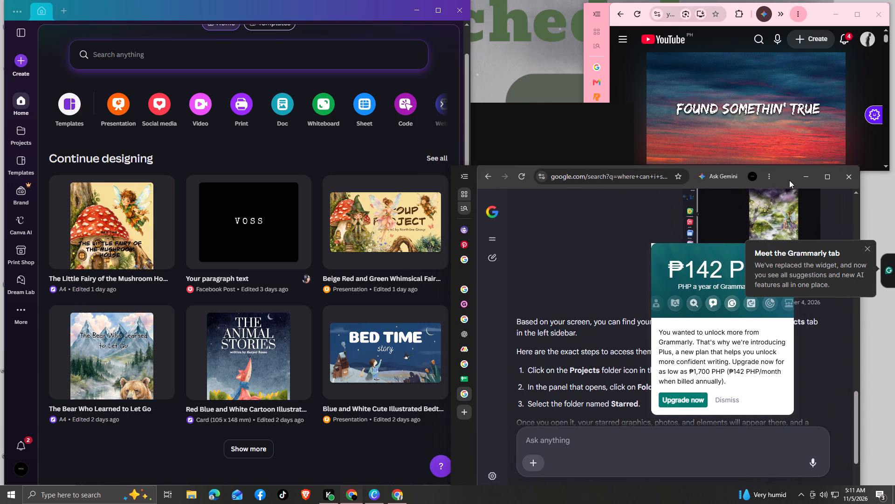
drag(789, 180, 816, 177)
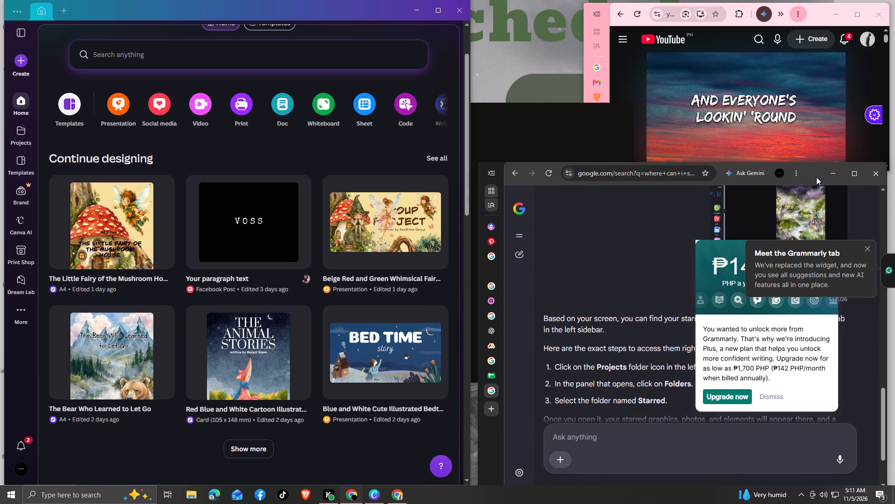
drag(816, 177, 817, 177)
Dismiss the Grammarly tab notice and the Grammarly Plus upgrade offer.
click(869, 251)
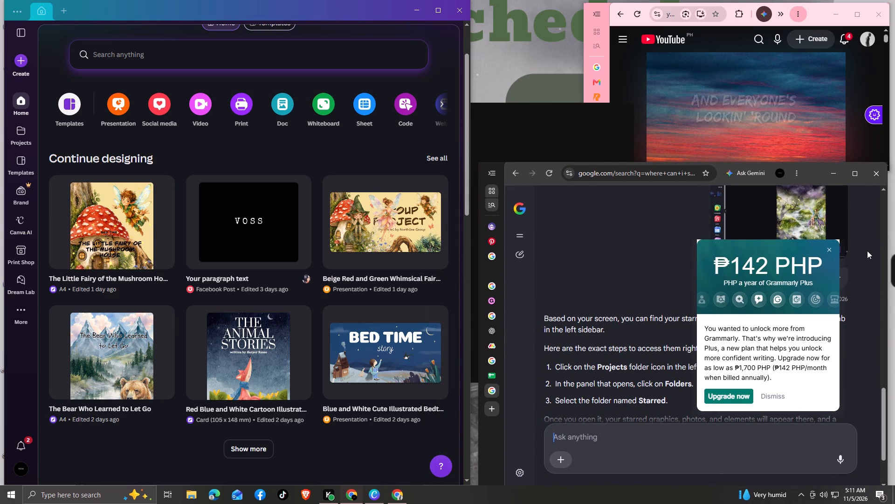
click(829, 249)
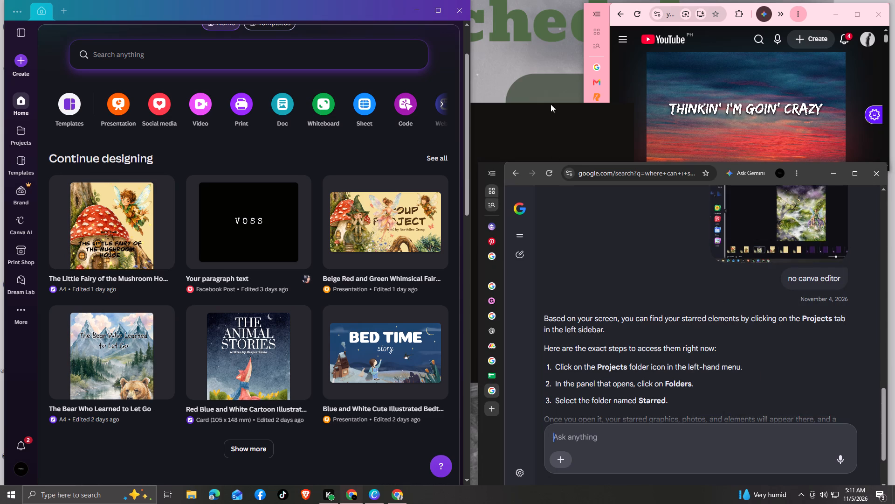
Adjust the widths of the YouTube, dark Chrome and Canva windows so they sit side by side and fill the screen.
drag(581, 58, 558, 60)
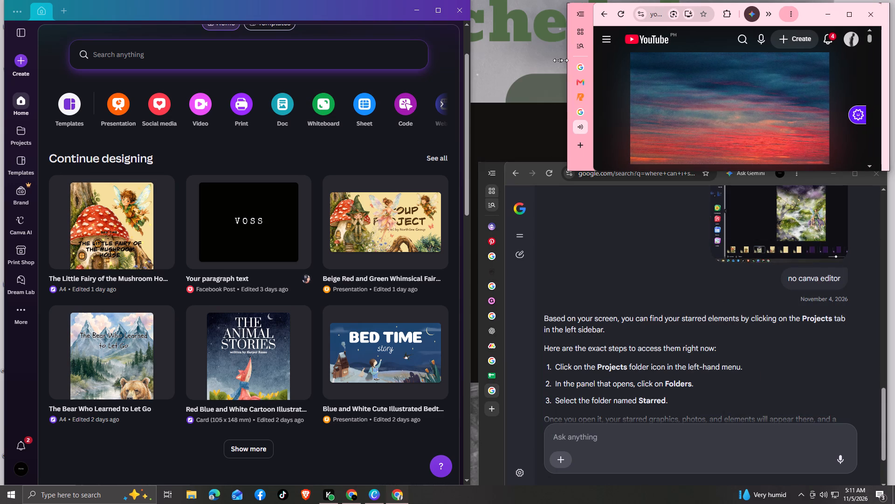
drag(558, 60, 505, 61)
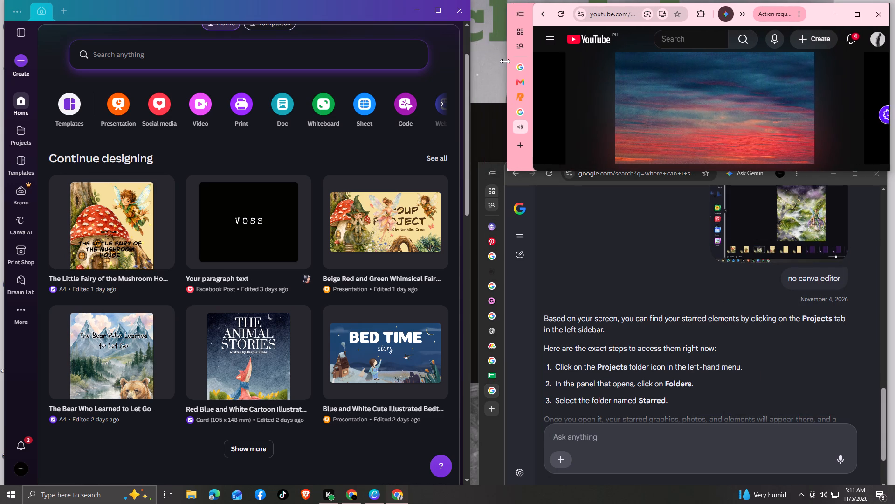
drag(505, 61, 511, 63)
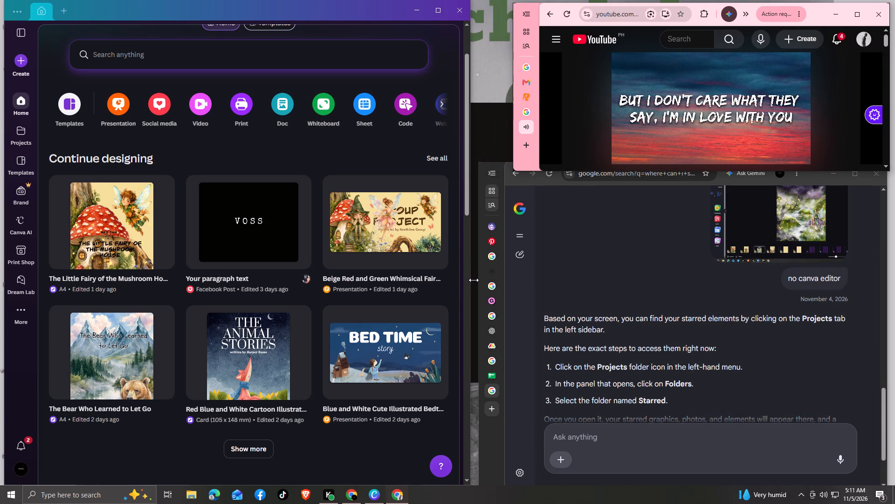
drag(477, 280, 509, 279)
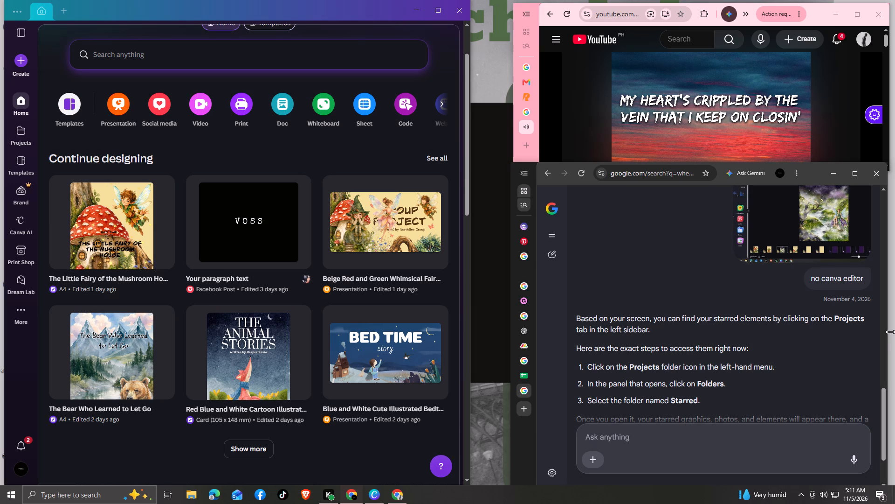
drag(888, 332, 894, 332)
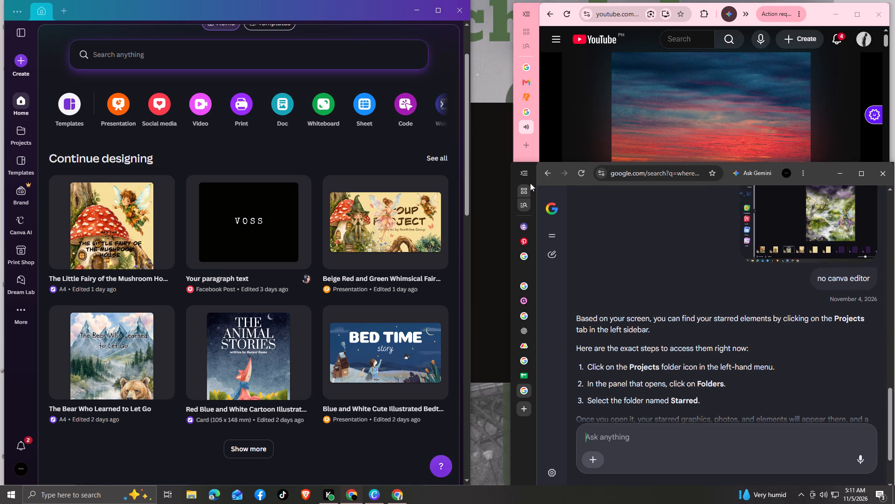
drag(473, 118, 503, 120)
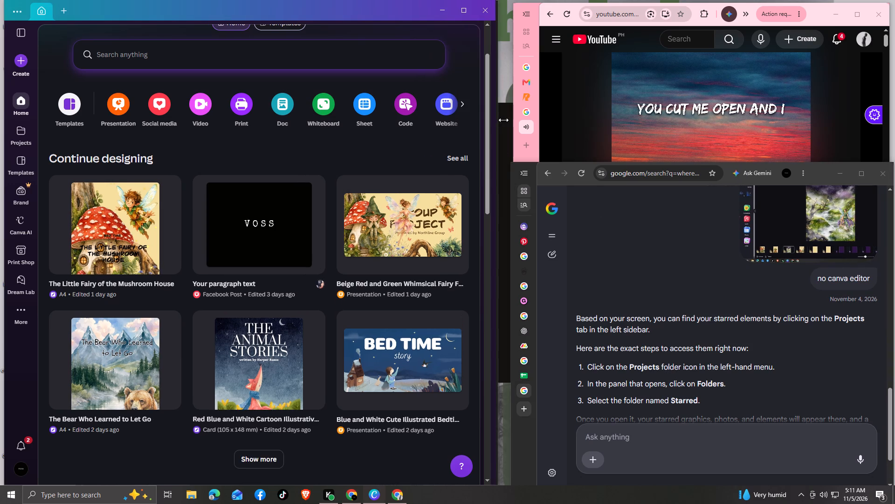
drag(503, 120, 510, 121)
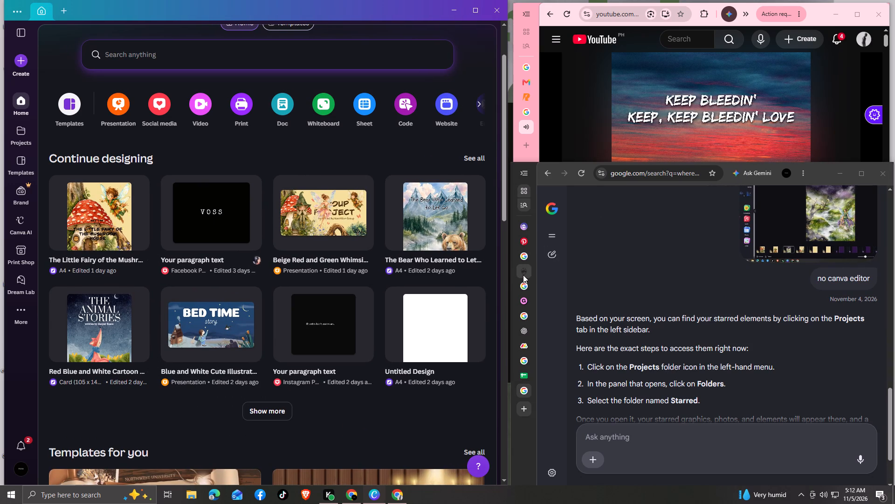
In the monday.com tab, close the Little Fairy item and open the VOSS Content Planner board with the workspace sidebar collapsed.
click(524, 341)
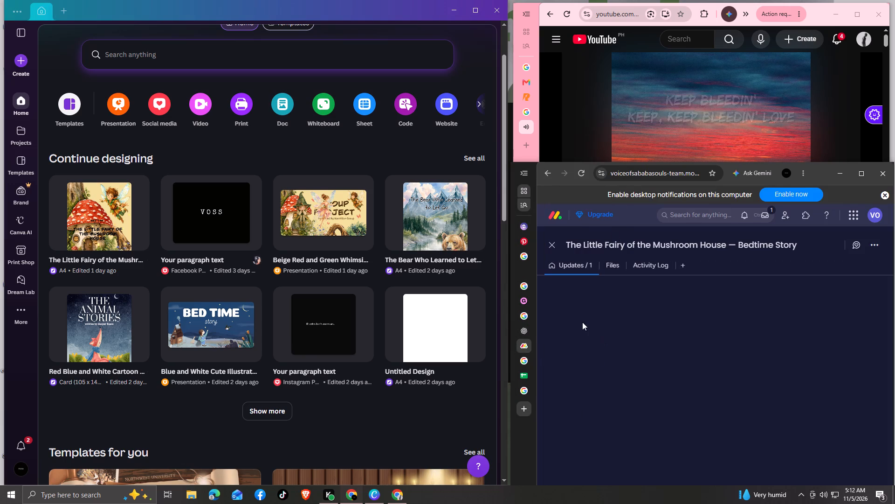
click(548, 241)
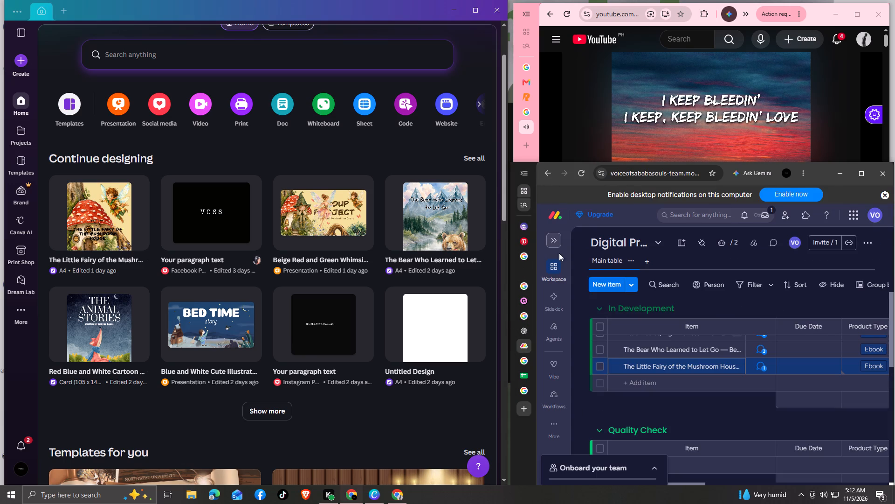
click(554, 266)
click(633, 372)
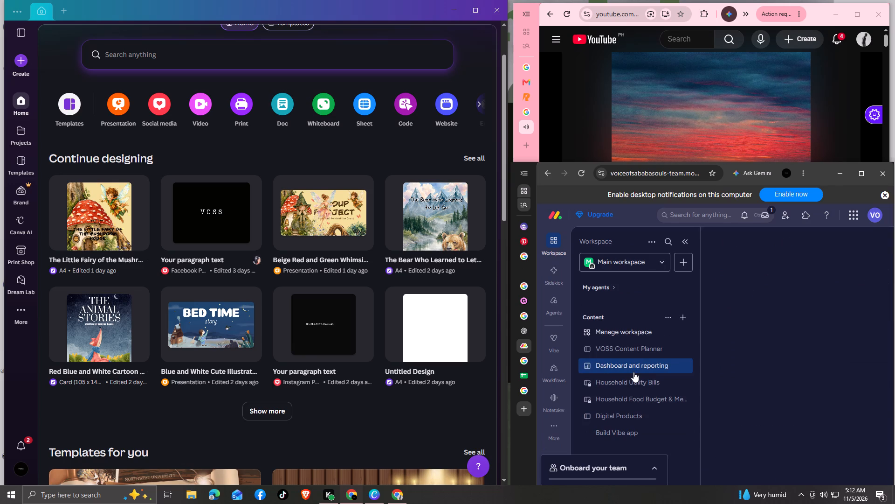
click(687, 242)
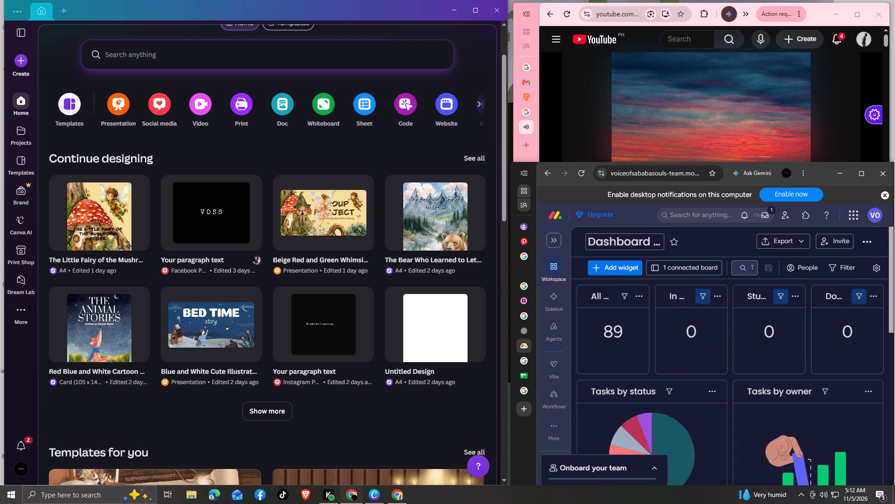
click(557, 241)
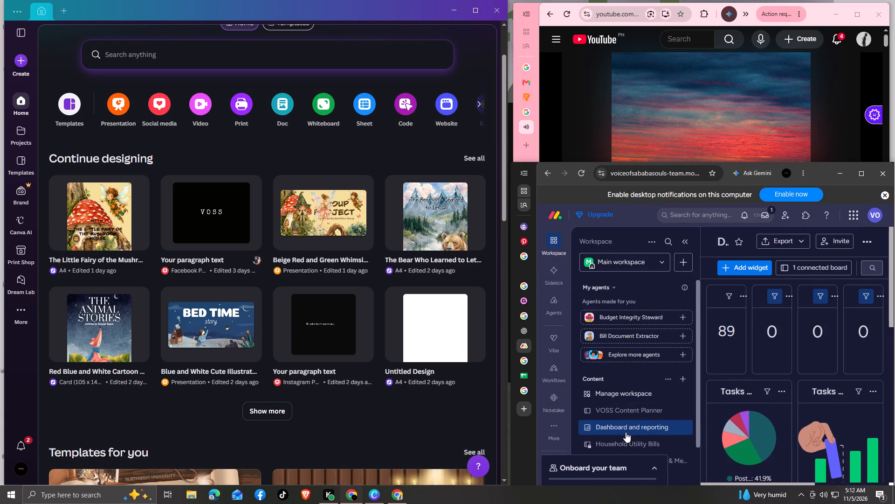
click(626, 413)
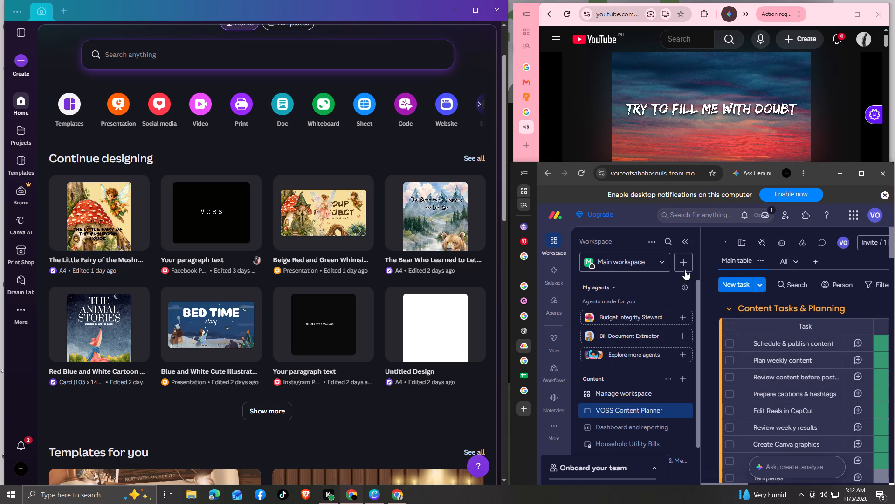
click(680, 237)
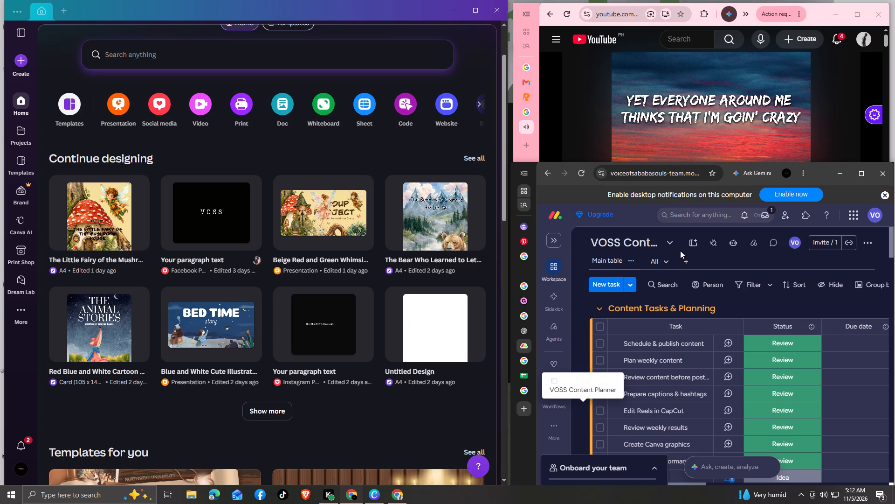
In Canva, open the recent VOSS Facebook post design and the "Ghosts don't scare me." Instagram post design in separate tabs.
click(210, 212)
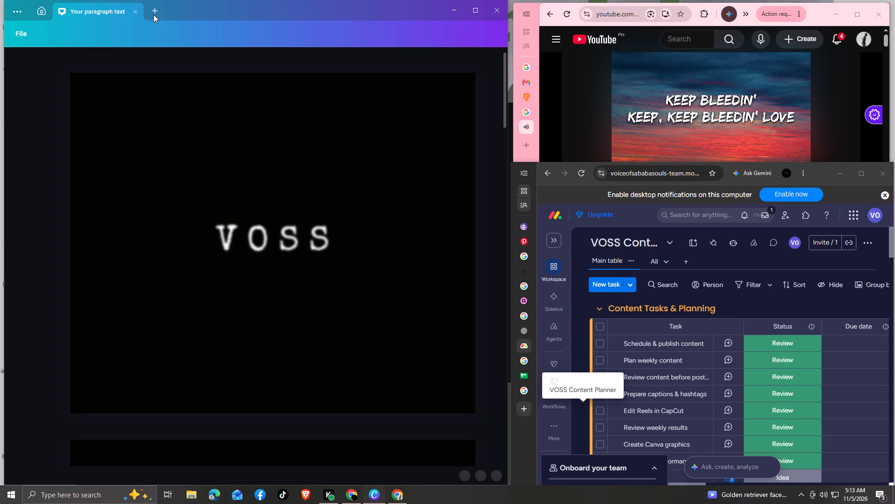
click(42, 13)
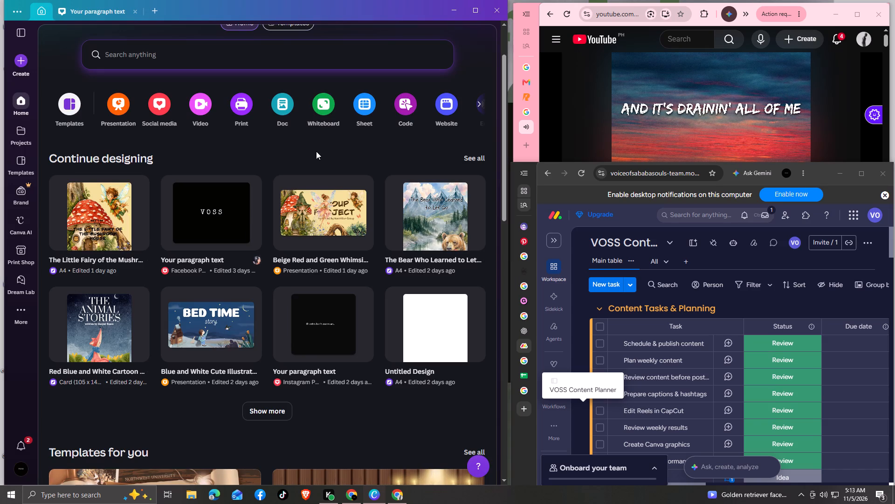
click(325, 329)
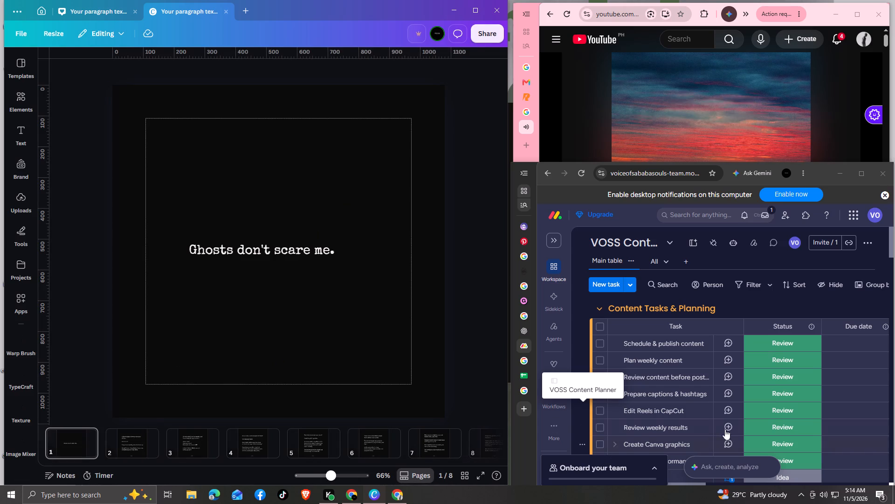
Look through the VOSS Content Planner's Carousel Content, Posted and For Canva Editing groups for the posts and their statuses.
scroll(721, 426, down, 13)
scroll(687, 408, down, 7)
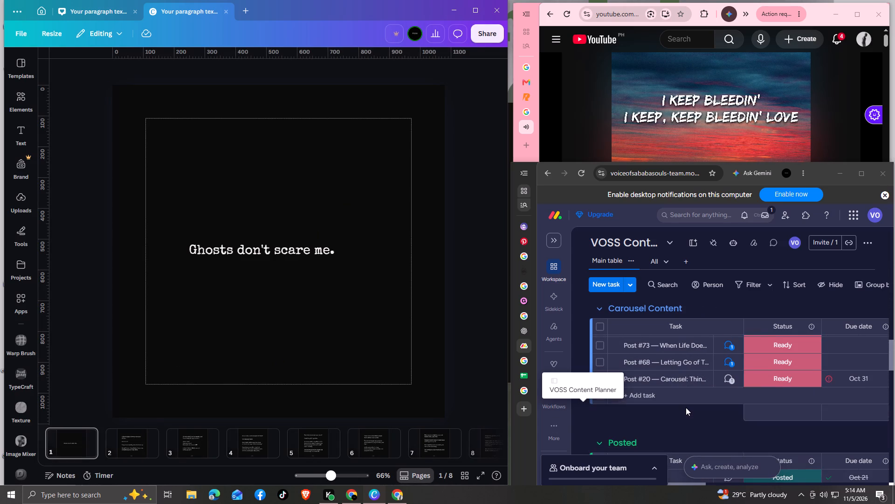
scroll(686, 407, down, 5)
scroll(686, 407, up, 7)
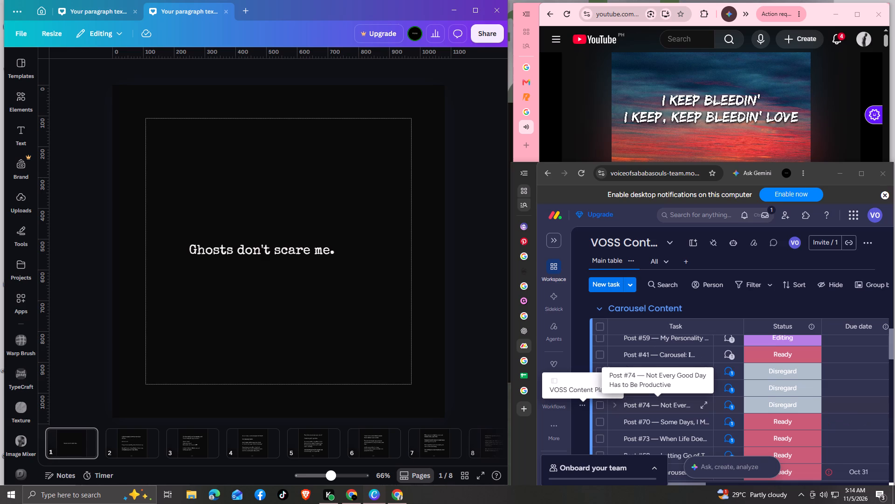
scroll(682, 402, down, 1)
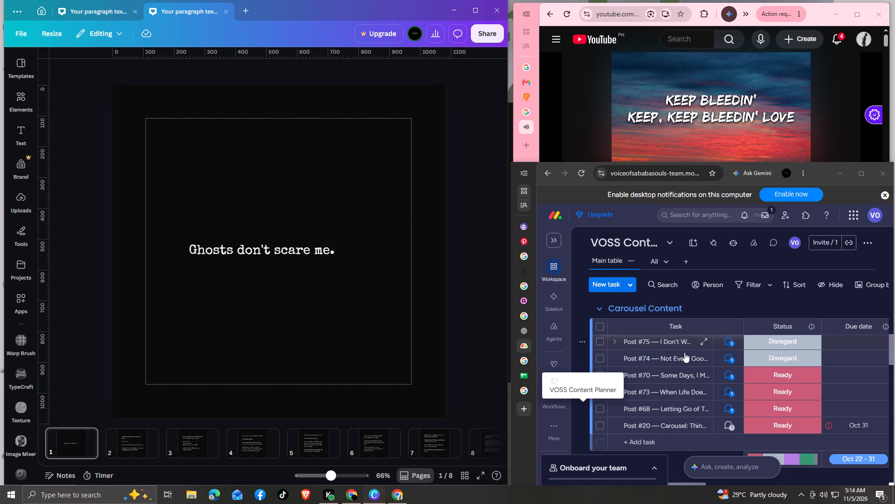
scroll(686, 357, up, 1)
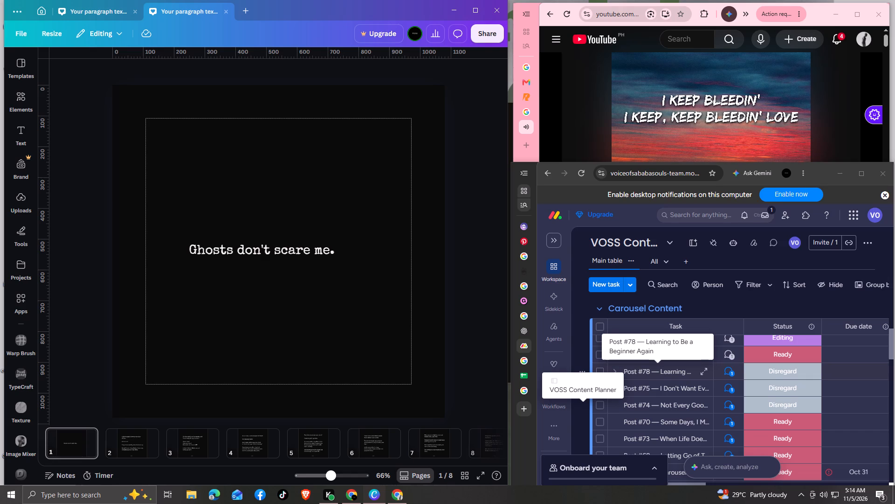
scroll(682, 373, down, 11)
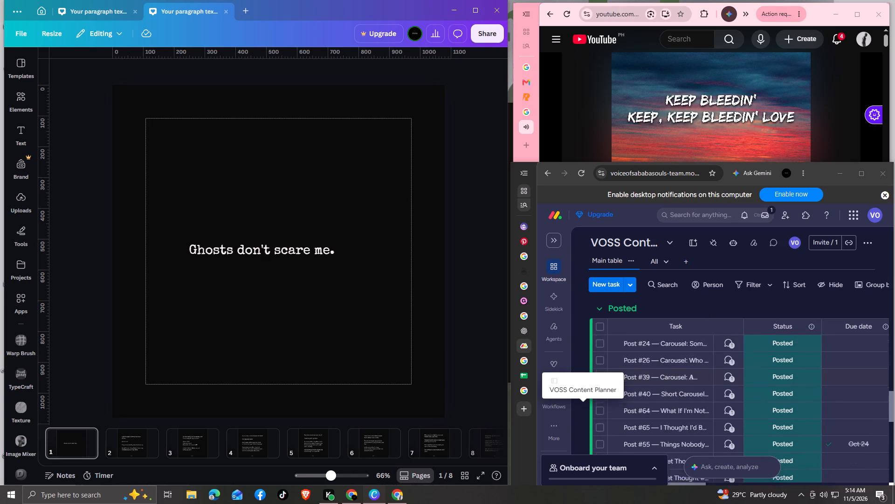
scroll(682, 374, down, 10)
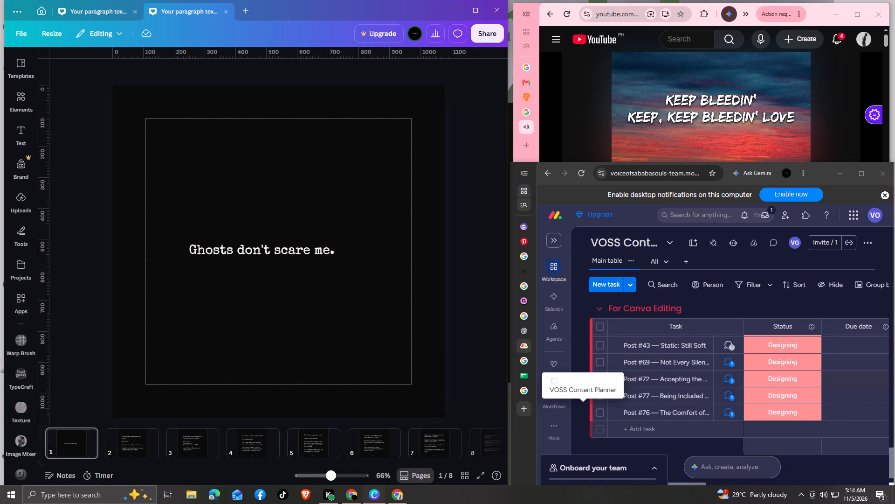
Open the Post #61 — Things Worth Staying Curious About updates from the For Canva Editing group and expand its full brief.
scroll(681, 374, up, 2)
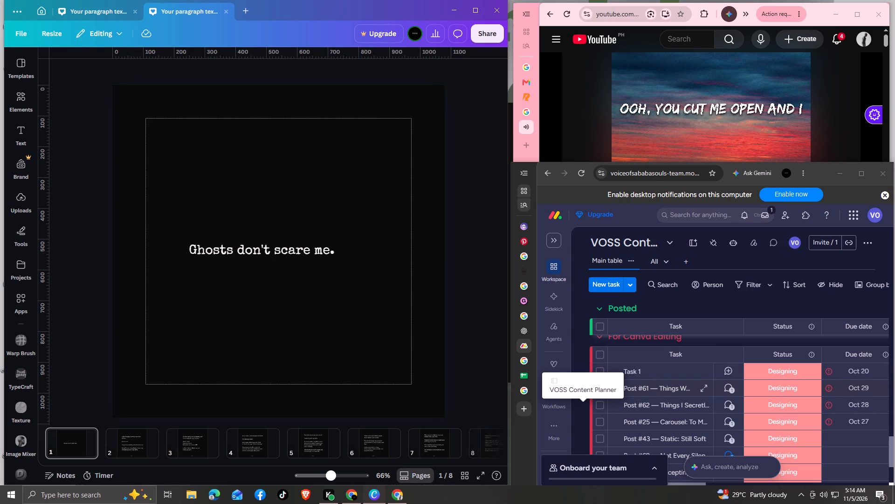
click(730, 392)
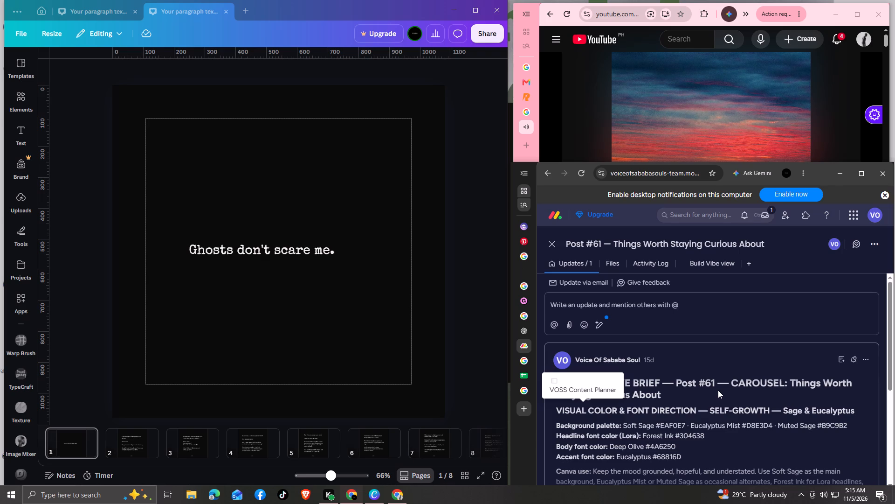
scroll(718, 391, down, 2)
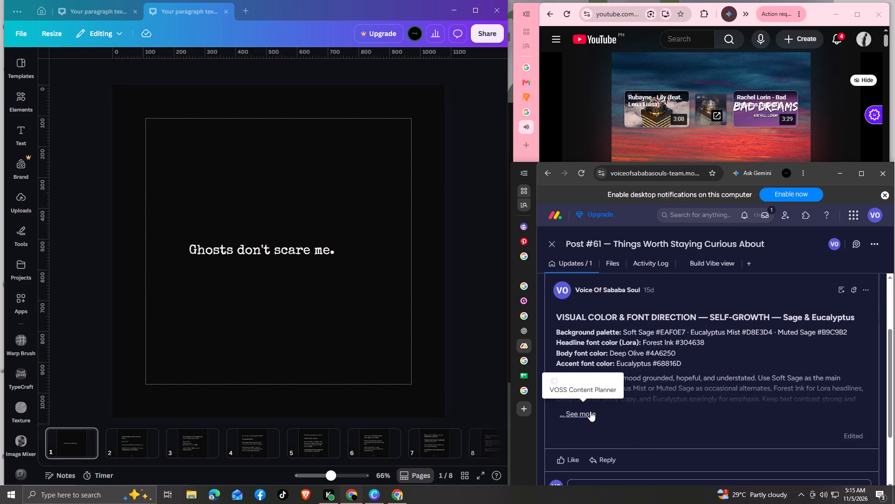
click(590, 415)
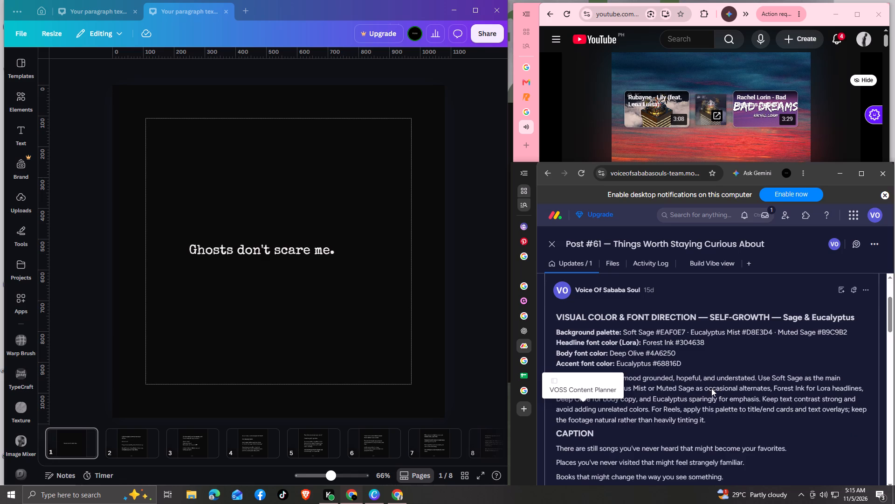
Read through the Post #61 creative brief for its colour and font direction, caption and the text for each slide.
scroll(711, 388, down, 4)
scroll(709, 389, up, 2)
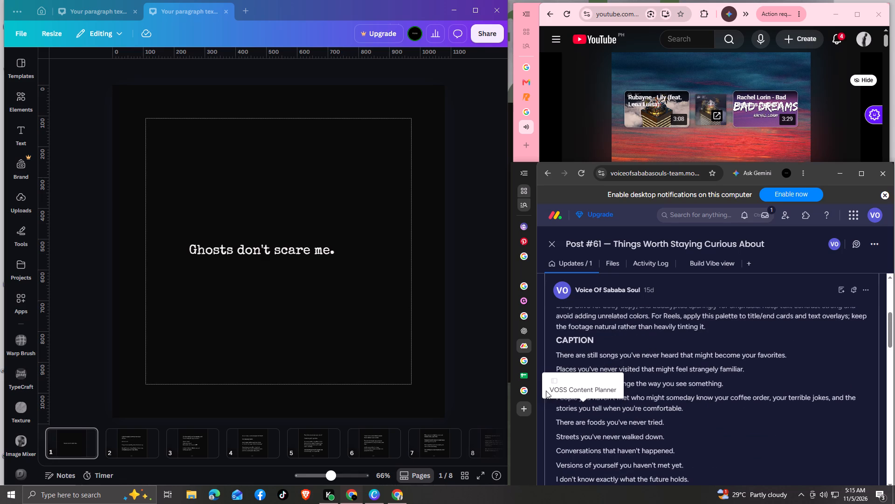
click(554, 390)
scroll(626, 391, down, 4)
scroll(627, 390, up, 3)
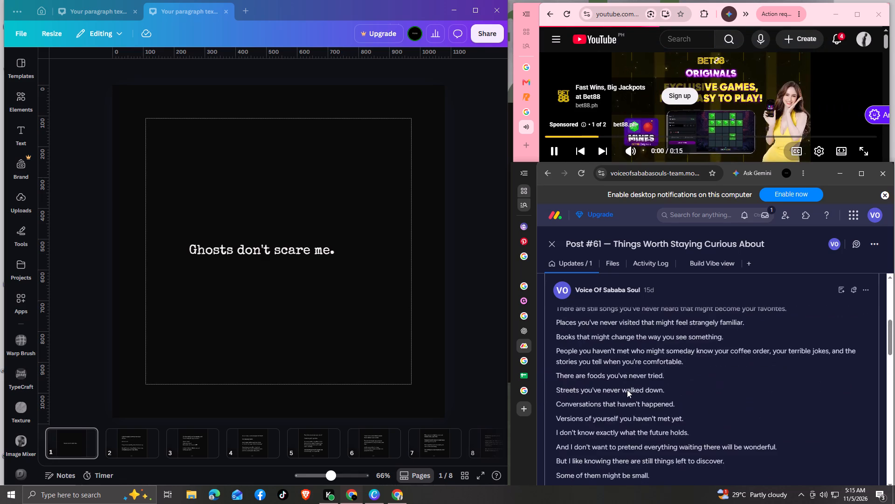
scroll(626, 389, up, 4)
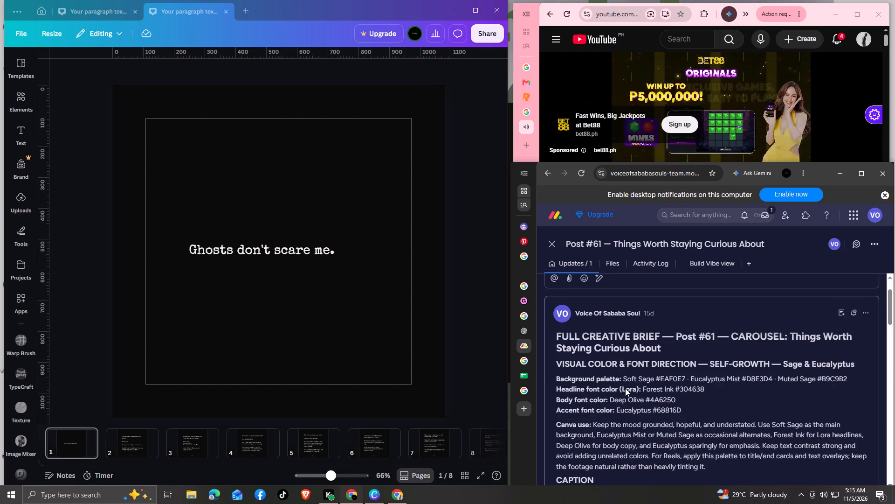
scroll(624, 388, down, 5)
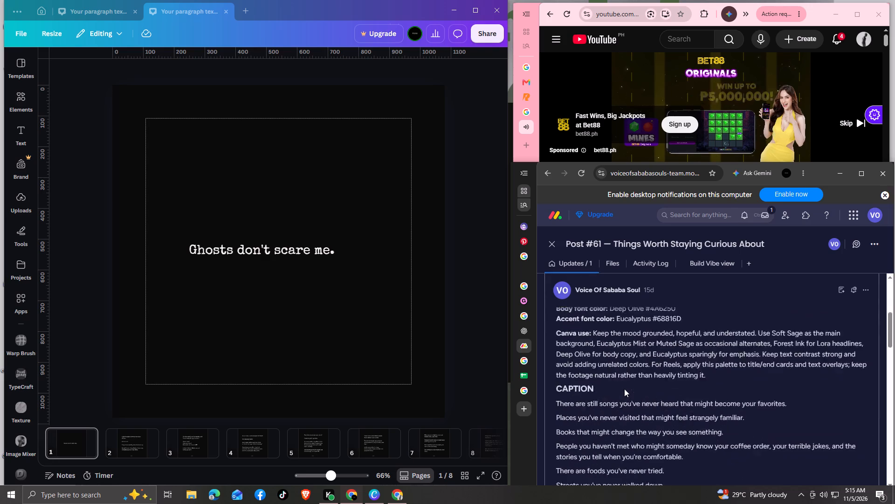
scroll(624, 390, down, 4)
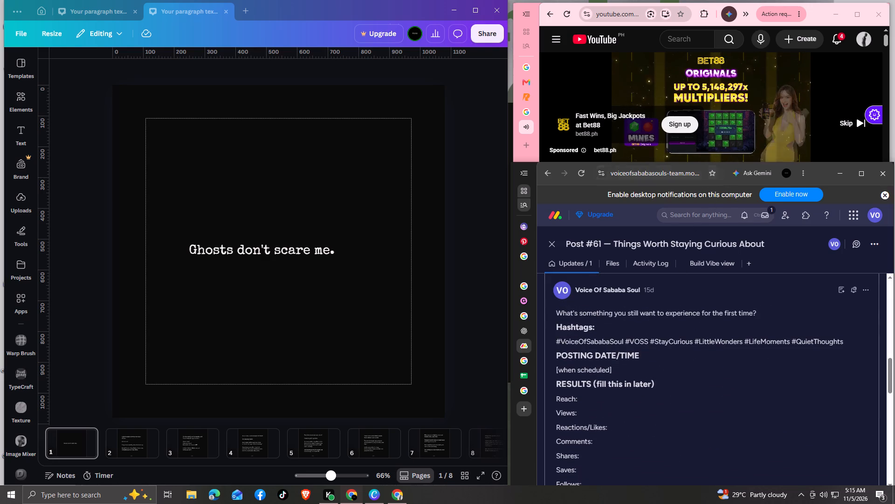
scroll(653, 376, down, 7)
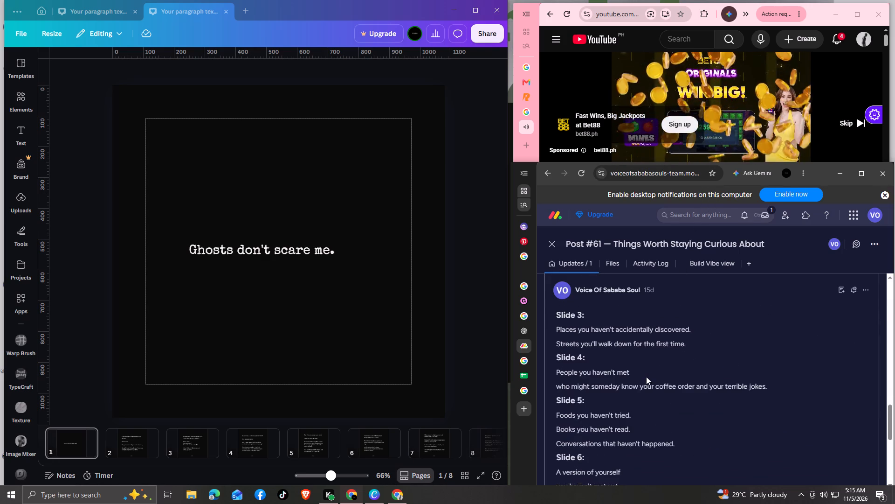
scroll(644, 376, up, 4)
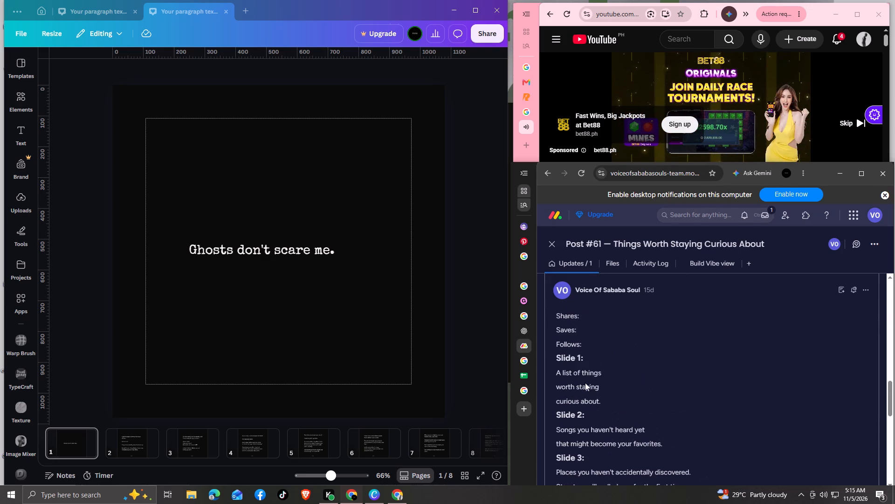
In Canva, replace the first page's text with the Slide 1 copy on three lines: "A list of things / worth staying / curious about.".
click(333, 245)
triple_click(334, 250)
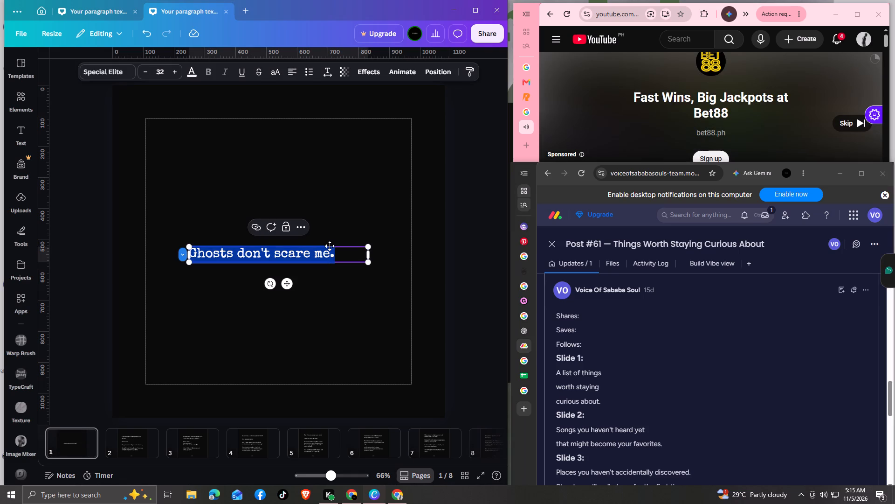
text(A)
key(space)
text(list)
key(space)
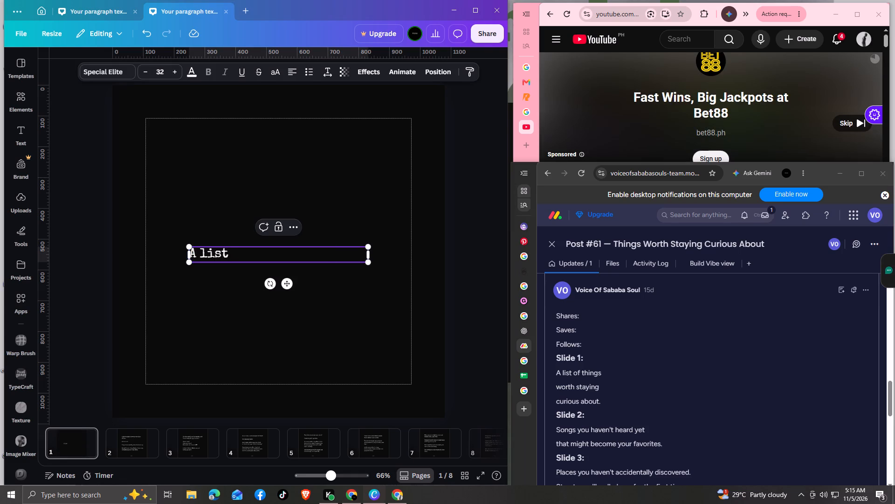
text(of thing s)
text(]]s)
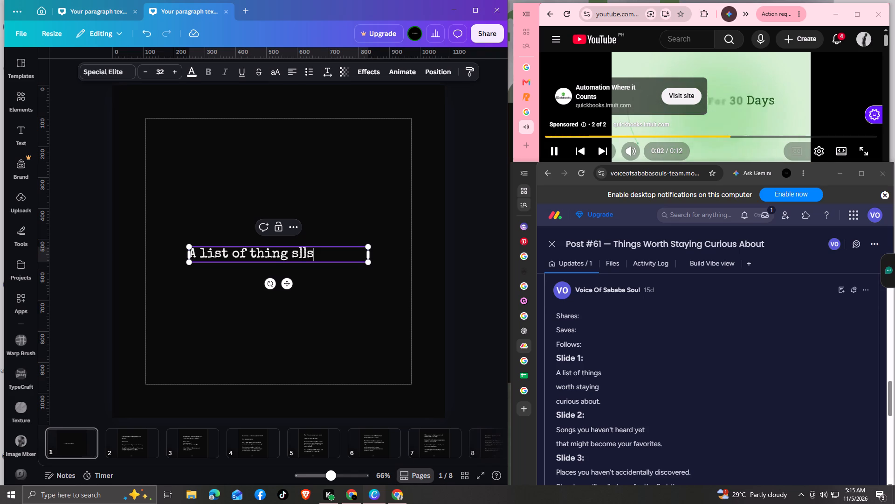
key(BackSpace)
key(BackSpace)
key(BackSpace)
key(BackSpace)
key(BackSpace)
text(s)
key(space)
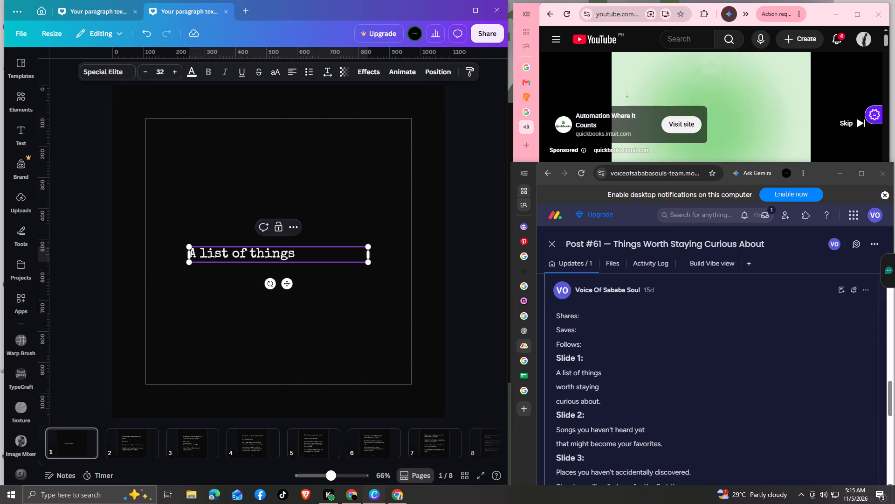
key(Return)
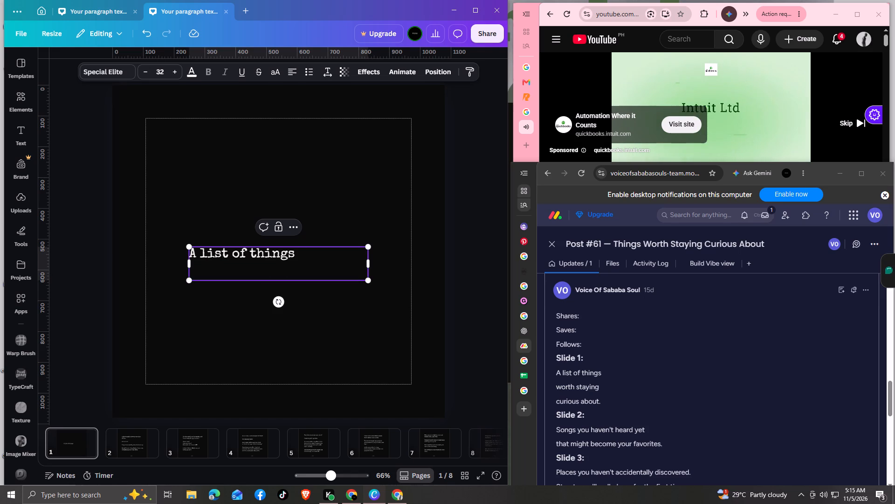
text(wor)
key(t)
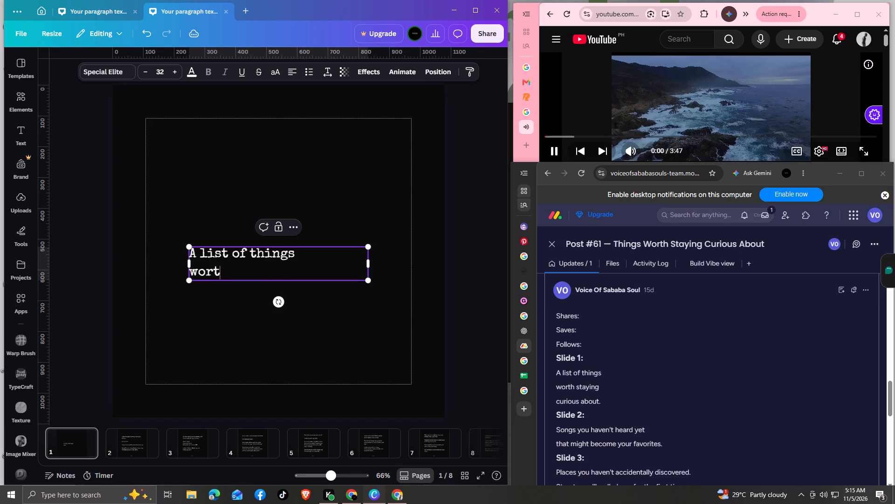
text(h)
key(space)
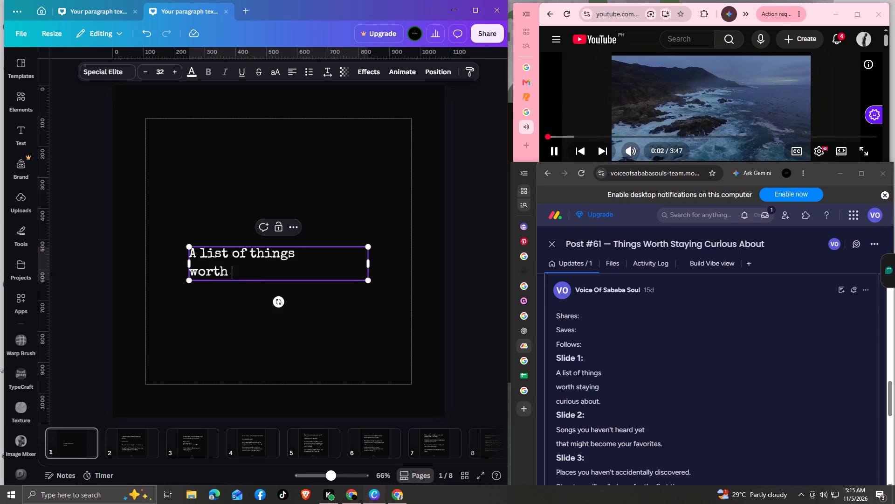
text(sta)
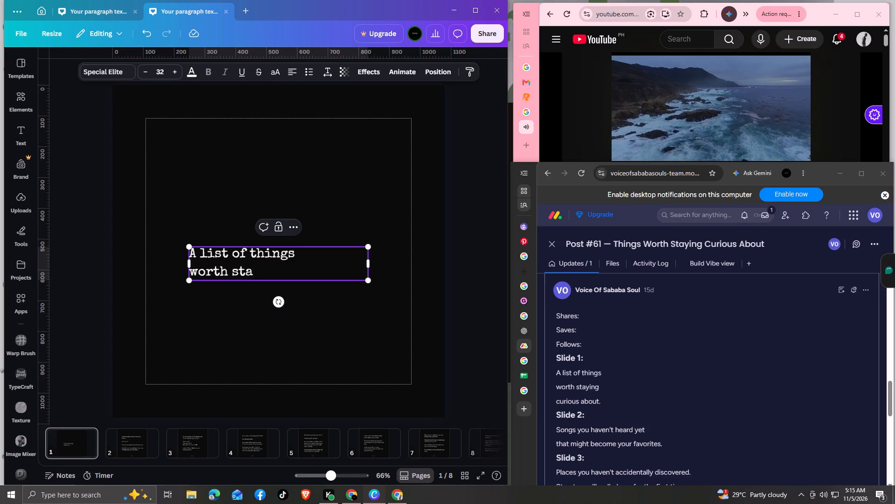
key(t)
key(BackSpace)
text(ying)
key(space)
key(Return)
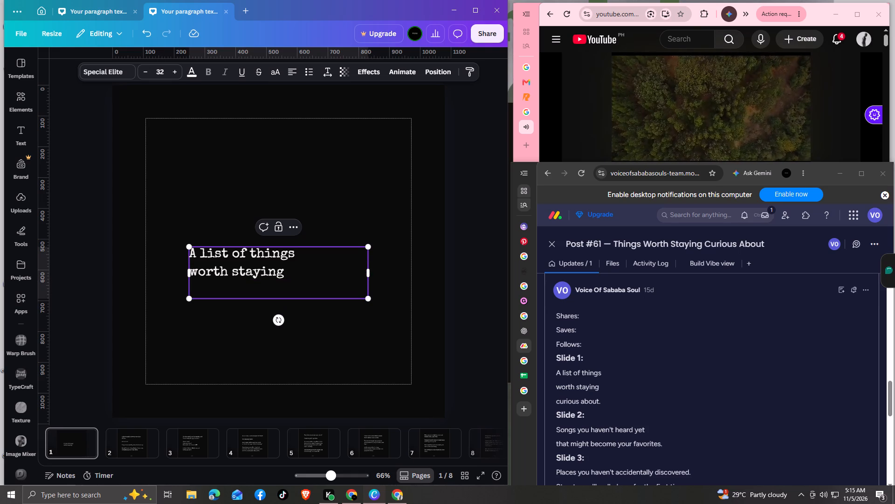
text(curios)
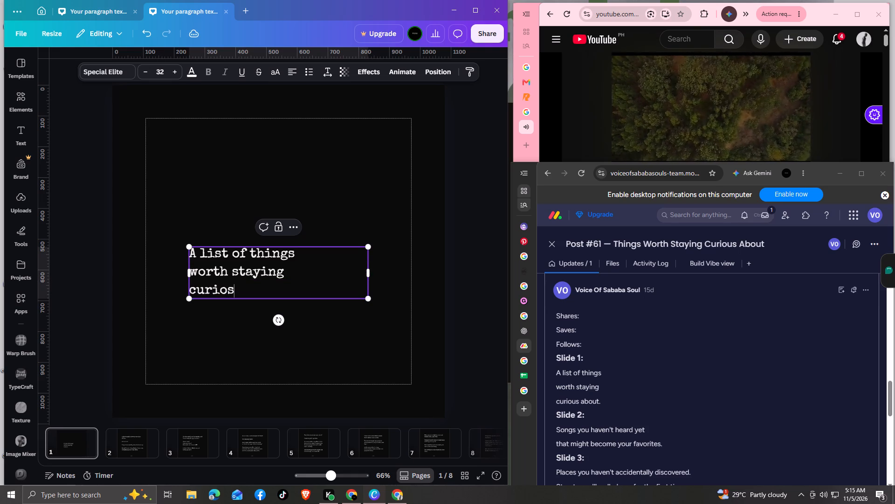
key(BackSpace)
key(BackSpace)
text(ous)
key(space)
text(about)
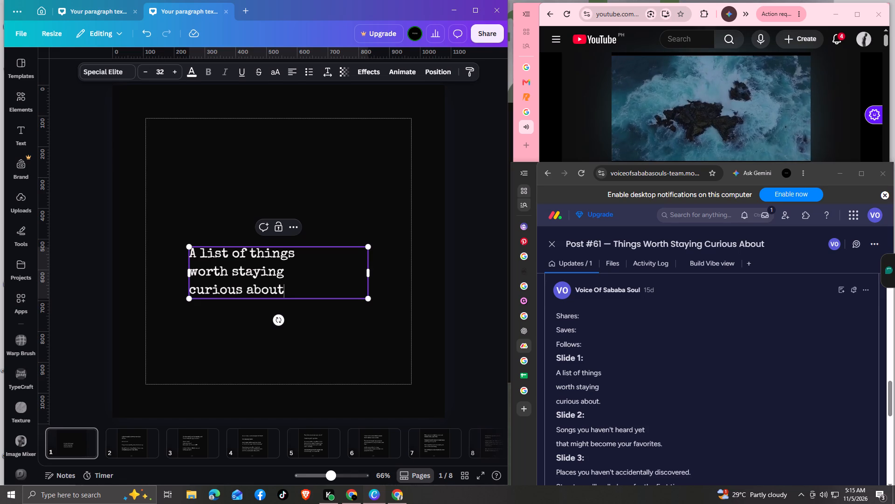
key(period)
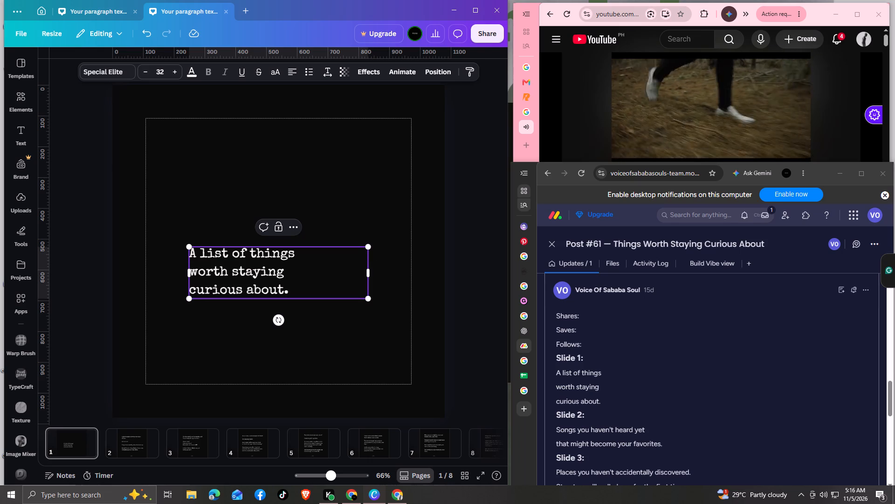
Remove the line breaks before "worth" and "curious" so the first page's sentence wraps within its text box.
click(194, 272)
click(192, 272)
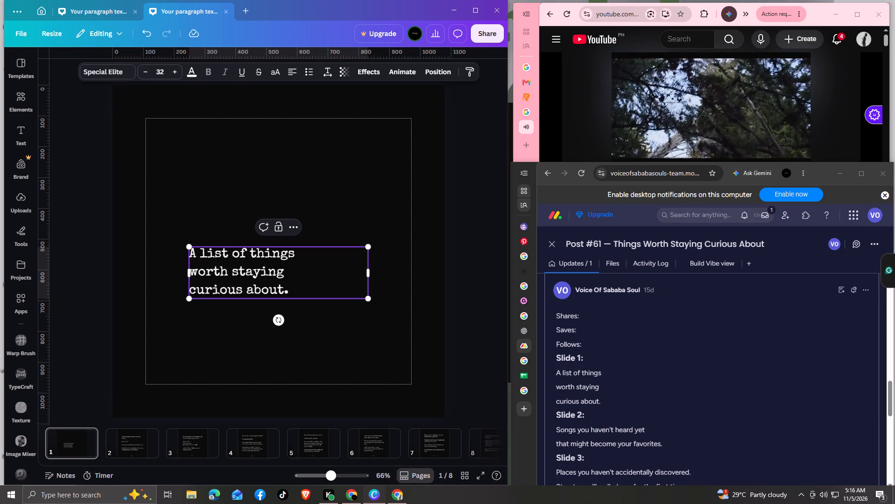
key(BackSpace)
key(space)
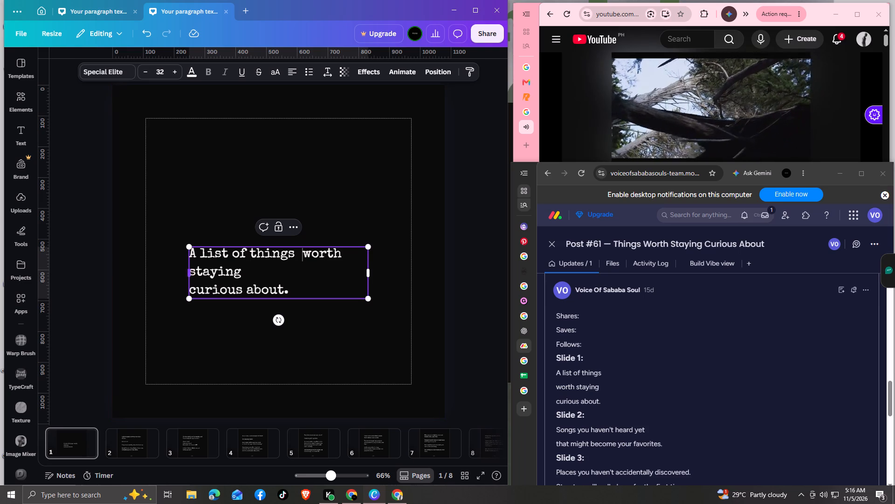
click(192, 290)
key(BackSpace)
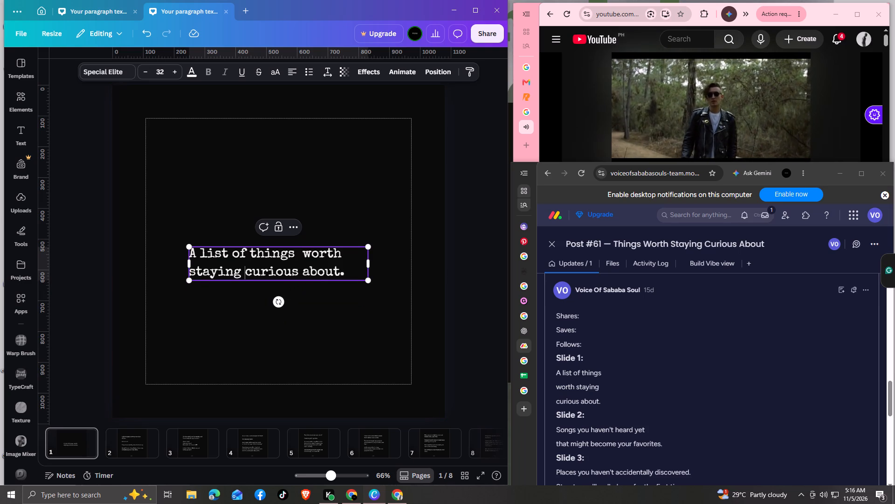
Move the first page's text box slightly up, keeping it horizontally centred on the page, and deselect it.
drag(332, 281, 331, 274)
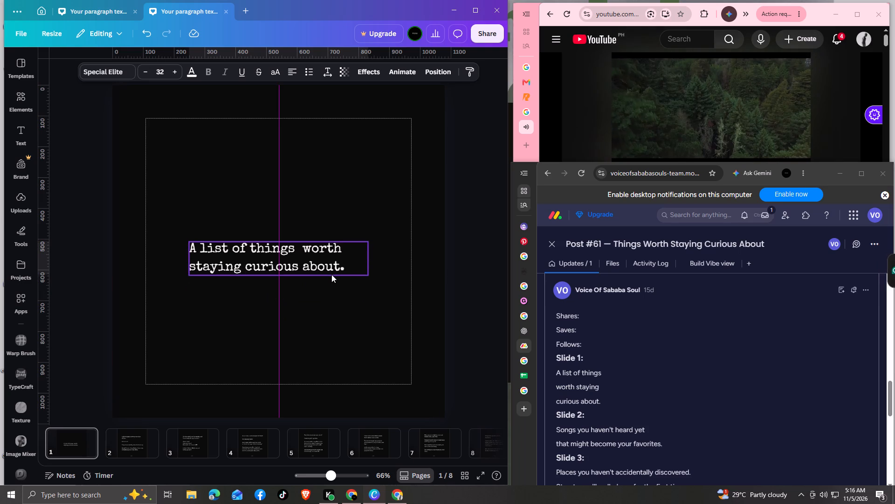
drag(331, 274, 330, 270)
click(331, 284)
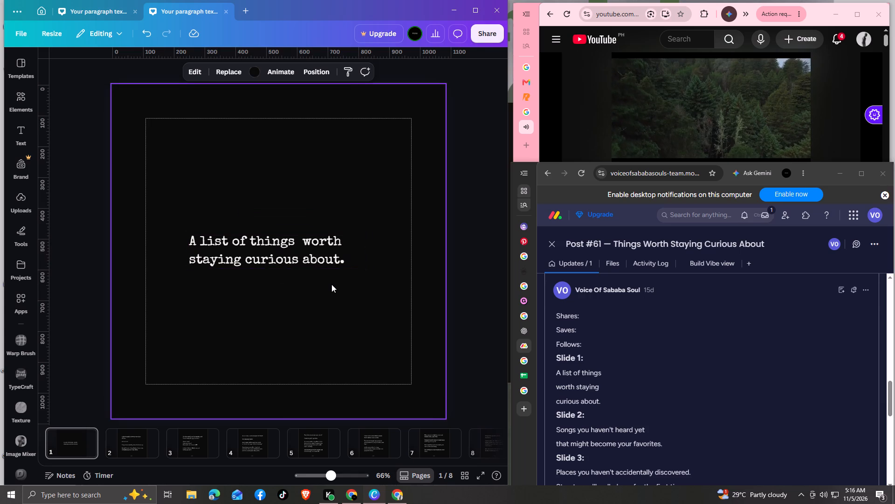
Go to the second page and delete all the existing ghost-and-bills text from its main text box.
key(Right)
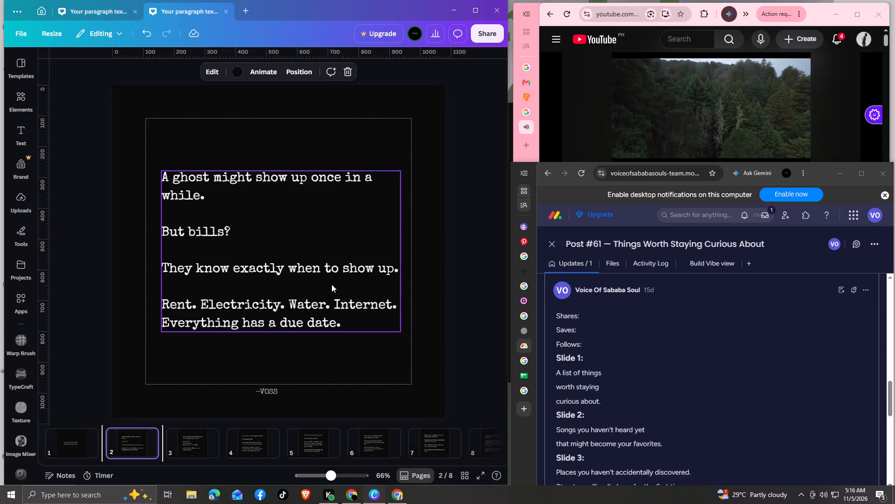
key(Return)
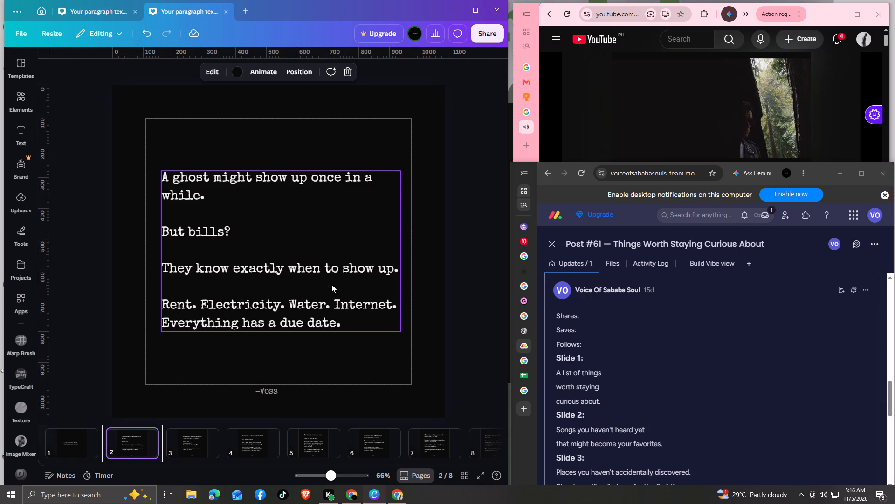
key(Tab)
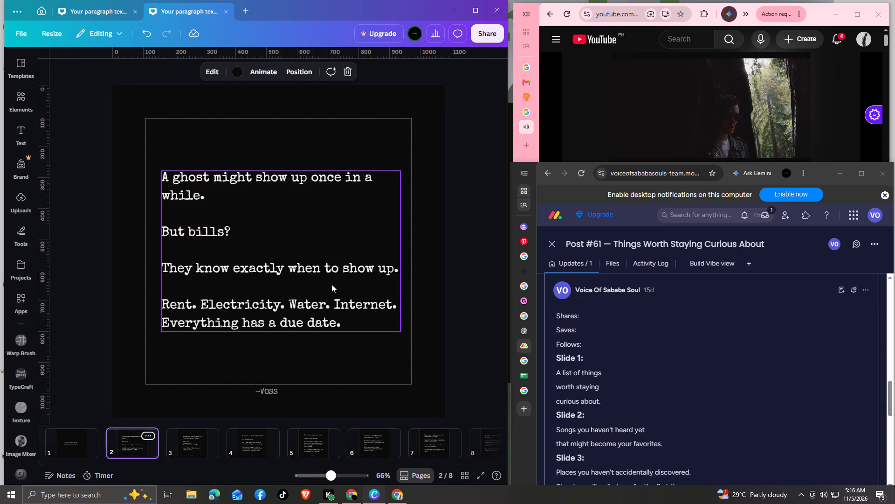
key(Return)
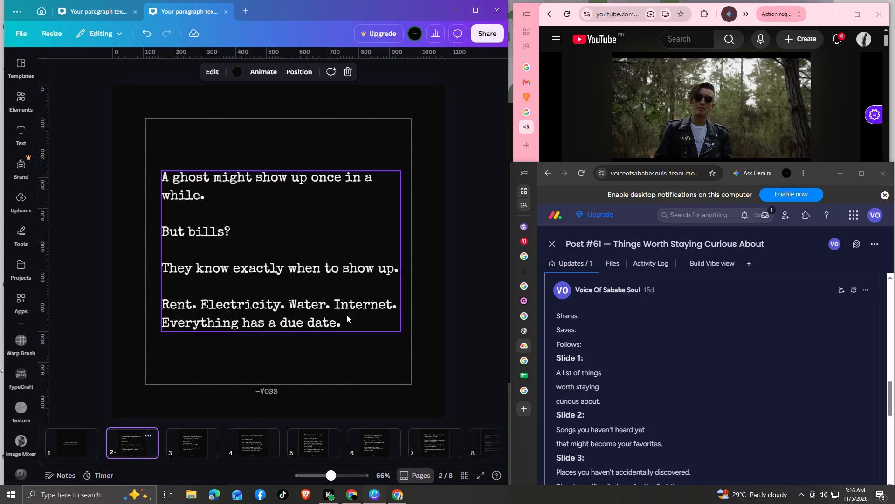
double_click(347, 317)
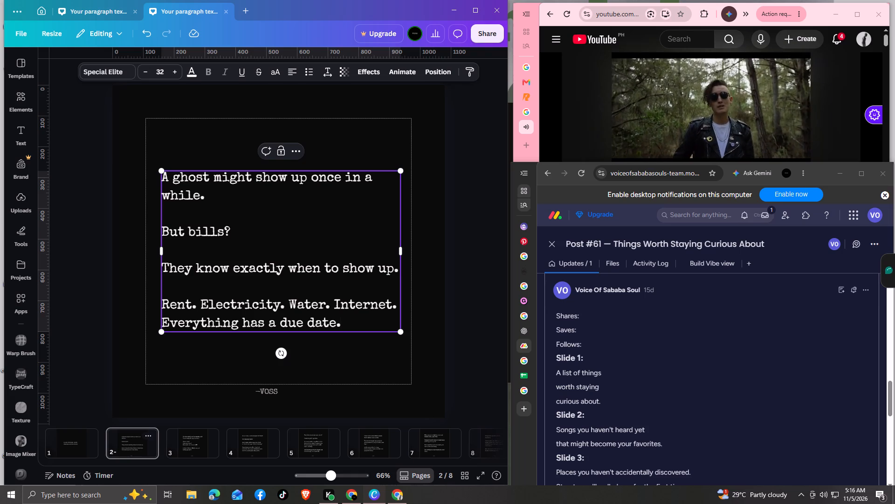
key(ctrl+shift+Left)
key(ctrl+shift+Left)
key(ctrl+shift+Left)
key(ctrl+shift+Left)
key(ctrl+shift+Left)
key(ctrl+shift+Left)
key(ctrl+shift+Left)
key(ctrl+shift+Left)
key(ctrl+shift+Left)
key(ctrl+shift+Left)
key(ctrl+shift+Left)
key(ctrl+shift+Left)
key(ctrl+shift+Left)
key(ctrl+shift+Left)
key(ctrl+shift+Left)
key(ctrl+shift+Left)
key(ctrl+shift+Left)
key(ctrl+shift+Left)
key(ctrl+shift+Left)
key(ctrl+shift+Left)
key(ctrl+shift+Left)
key(ctrl+shift+Left)
key(ctrl+shift+Left)
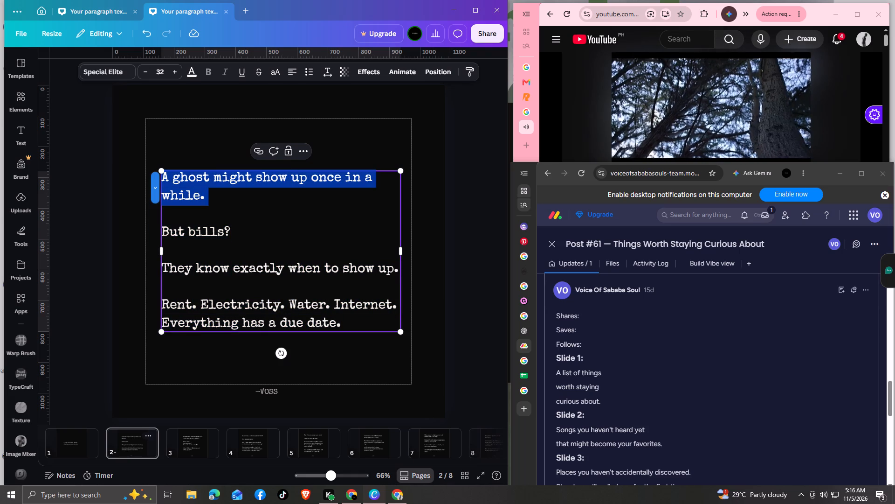
key(BackSpace)
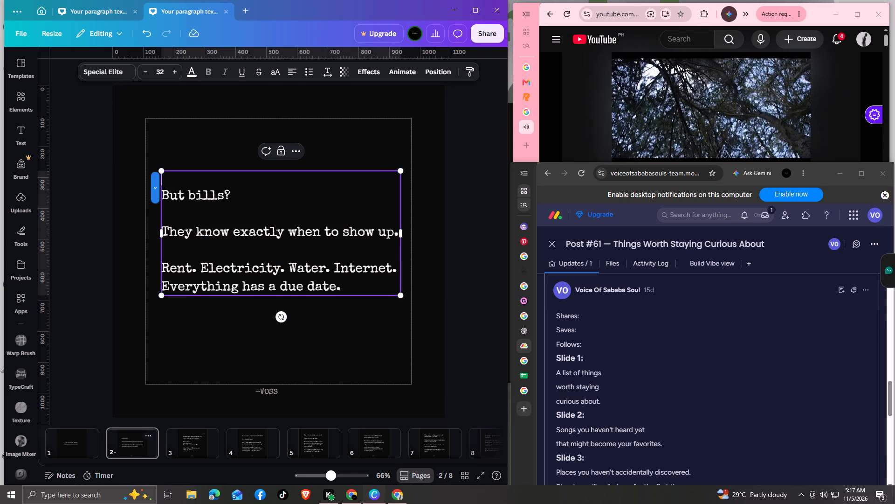
key(ctrl+shift+Left)
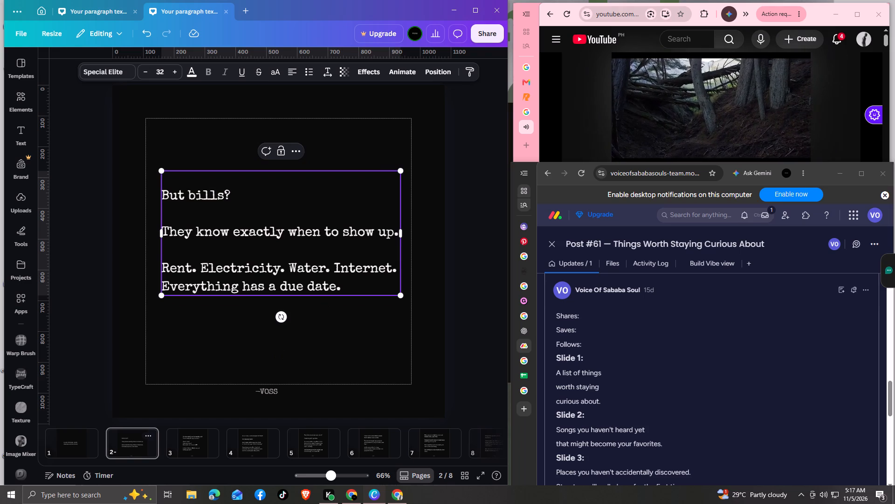
click(353, 291)
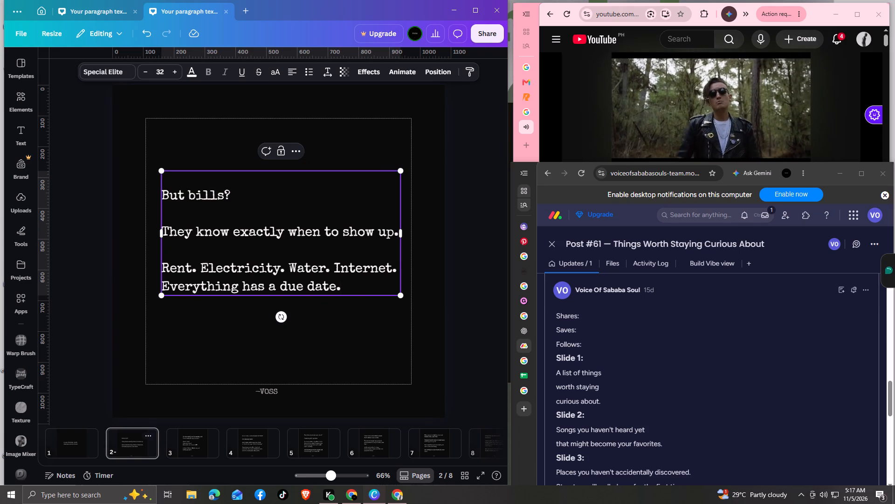
key(ctrl+shift+Left)
key(ctrl+shift+Left)
key(ctrl+shift+Left)
key(ctrl+shift+Left)
key(ctrl+shift+Left)
key(ctrl+shift+Left)
key(ctrl+shift+Left)
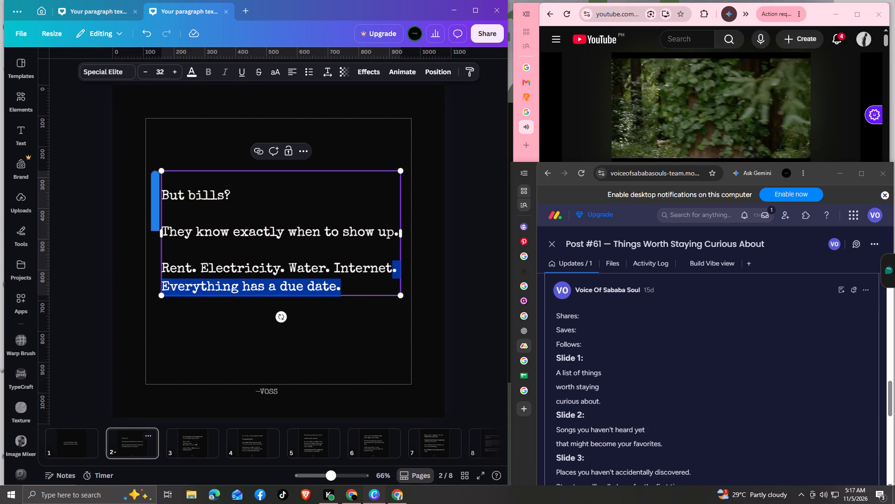
key(ctrl+shift+Left)
key(ctrl+shift+Left)
key(ctrl+shift+Left)
key(ctrl+shift+Left)
key(ctrl+shift+Left)
key(ctrl+shift+Left)
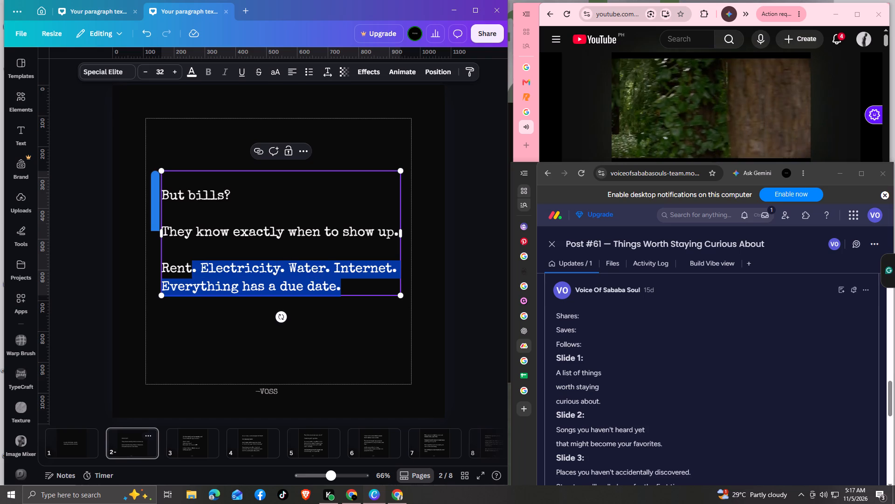
key(ctrl+shift+Left)
key(BackSpace)
key(BackSpace)
key(BackSpace)
key(BackSpace)
key(BackSpace)
key(BackSpace)
key(BackSpace)
key(BackSpace)
key(BackSpace)
key(BackSpace)
key(BackSpace)
key(BackSpace)
key(BackSpace)
key(BackSpace)
key(BackSpace)
key(BackSpace)
key(BackSpace)
key(BackSpace)
key(BackSpace)
key(BackSpace)
key(BackSpace)
key(BackSpace)
key(BackSpace)
key(BackSpace)
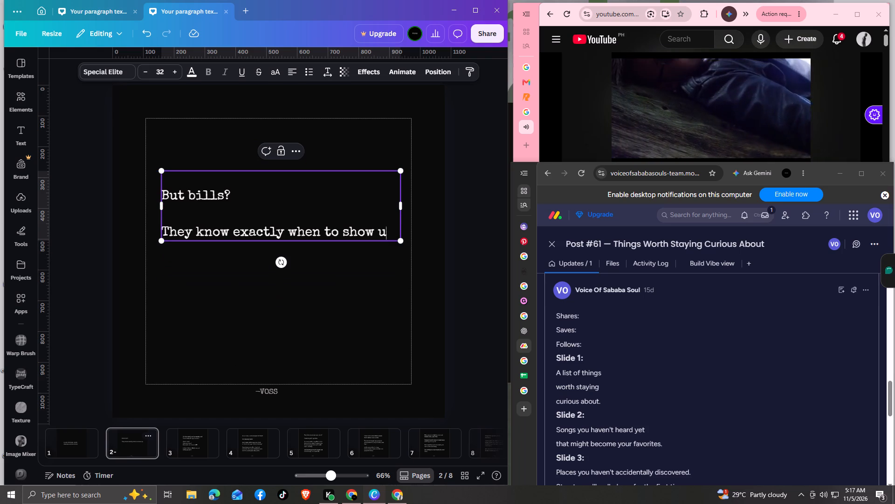
key(BackSpace)
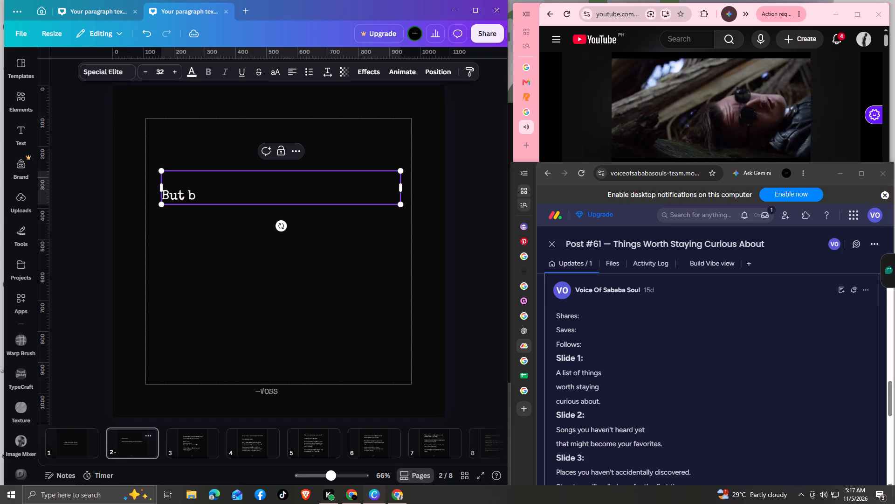
key(BackSpace)
key(BackSpace)
key(BackSpace)
key(BackSpace)
key(BackSpace)
key(BackSpace)
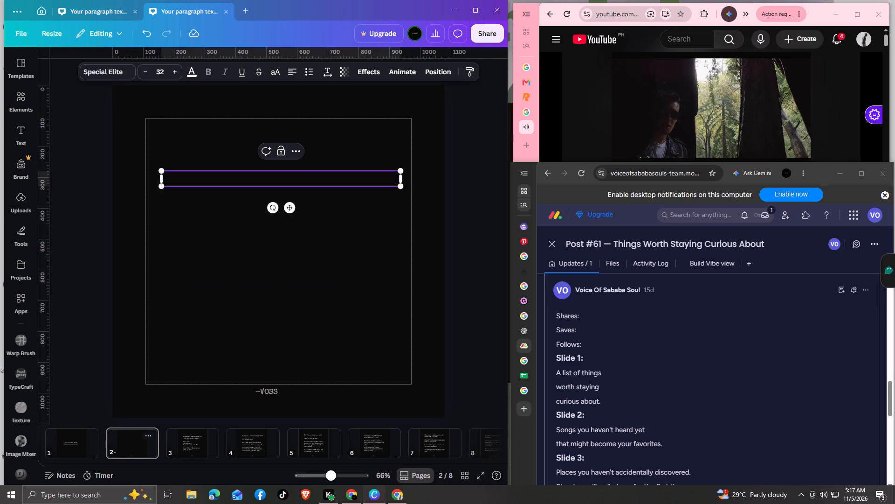
Enter the Slide 2 copy in the emptied text box on two lines: "Songs you haven't heard yet / that might become your favorites.".
text(Songs)
key(space)
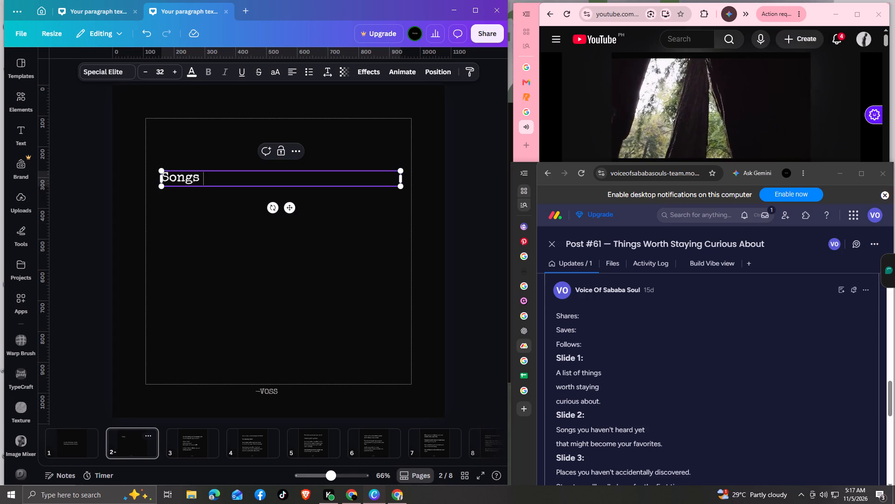
text(you haven't)
key(space)
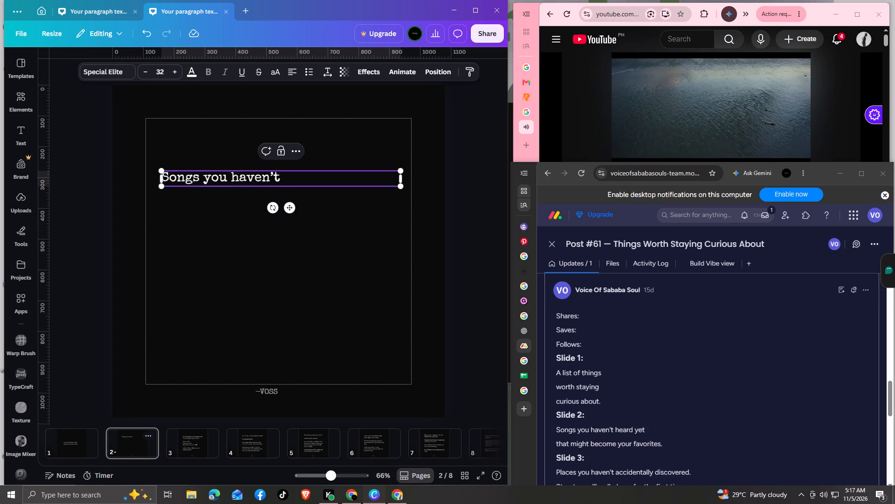
text(heard yet)
key(Return)
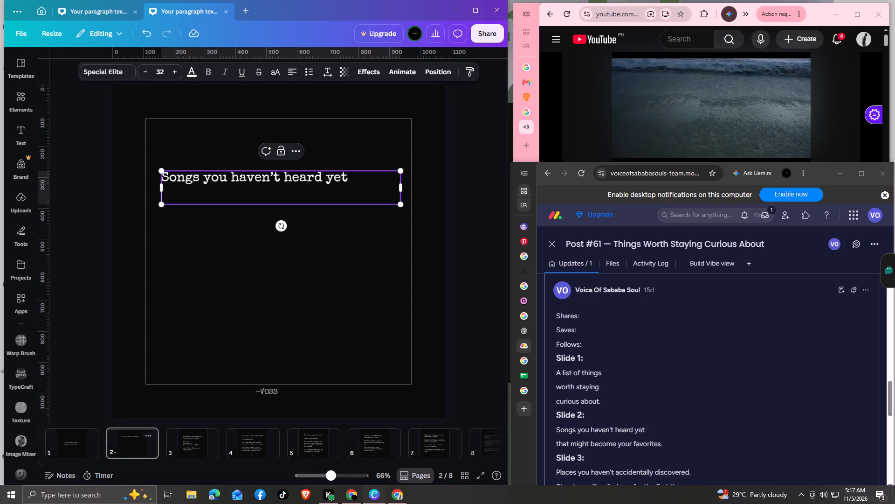
text(that mighty)
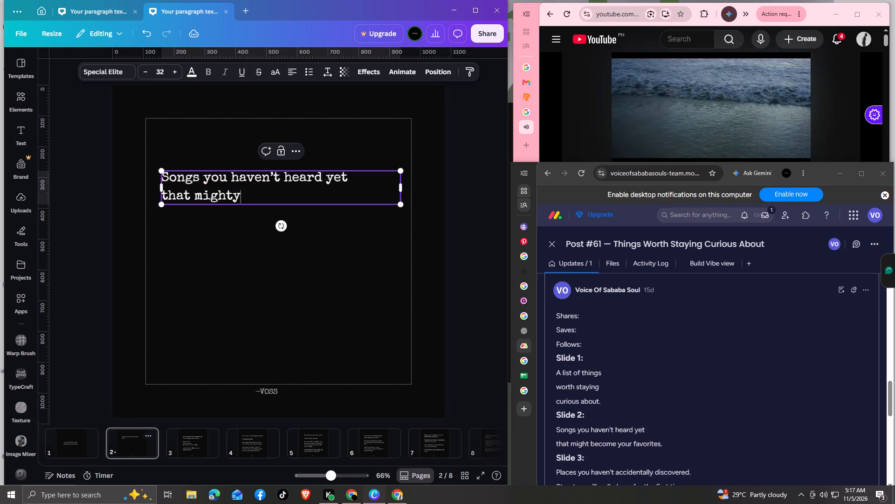
key(space)
key(BackSpace)
key(backslash)
key(BackSpace)
key(backslash)
key(BackSpace)
key(BackSpace)
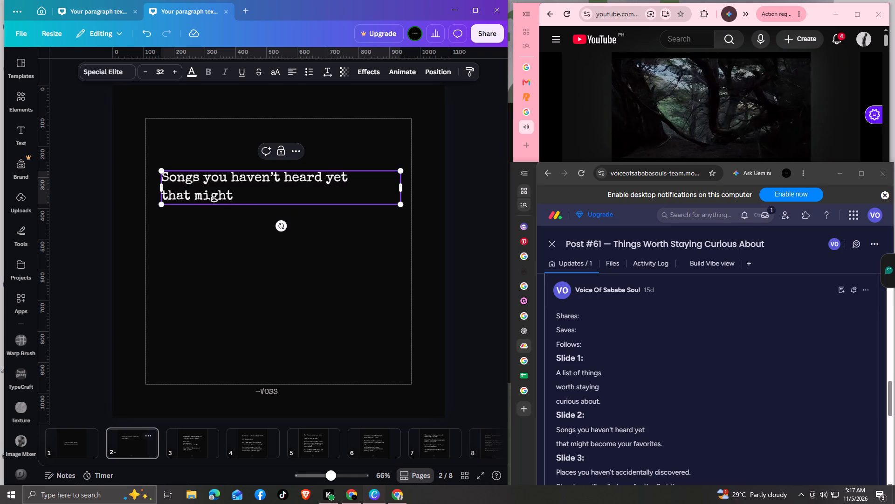
key(space)
text(become)
key(space)
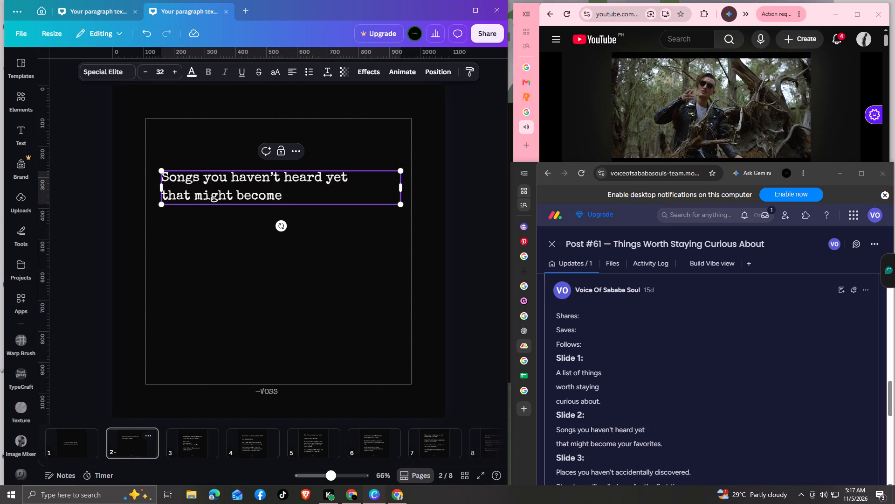
text(your)
key(space)
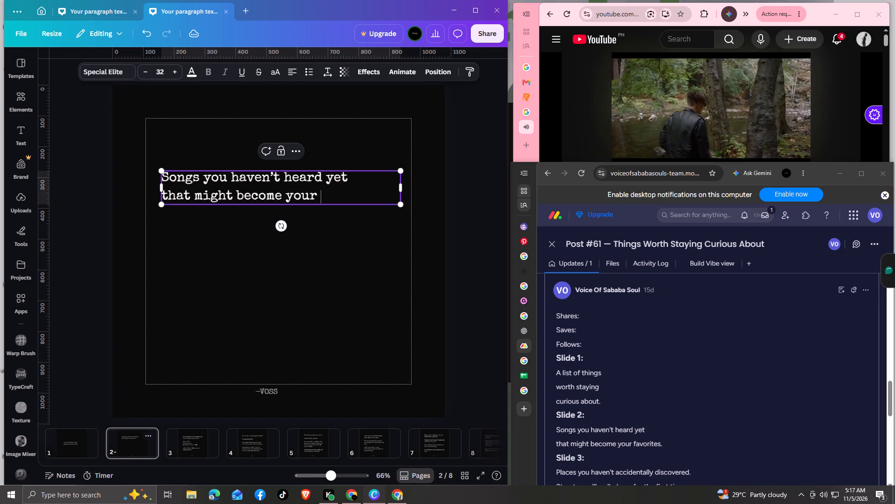
text(favoriets)
key(BackSpace)
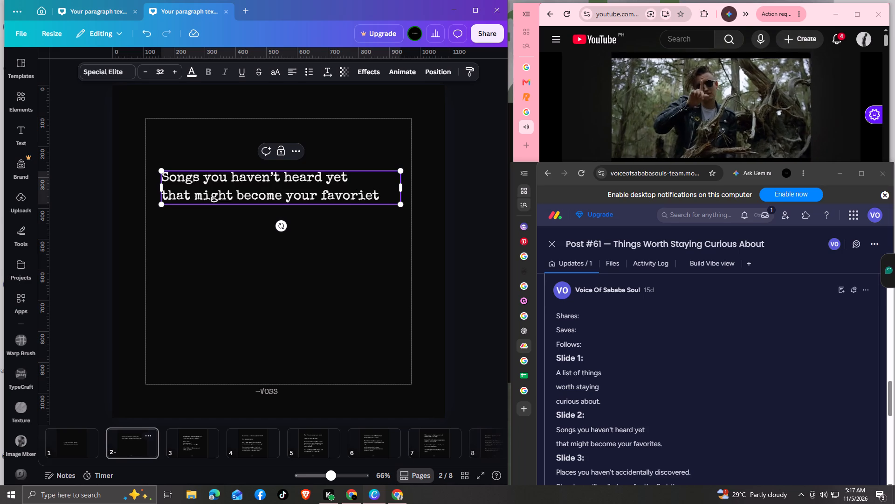
key(BackSpace)
key(BackSpace)
text(tes)
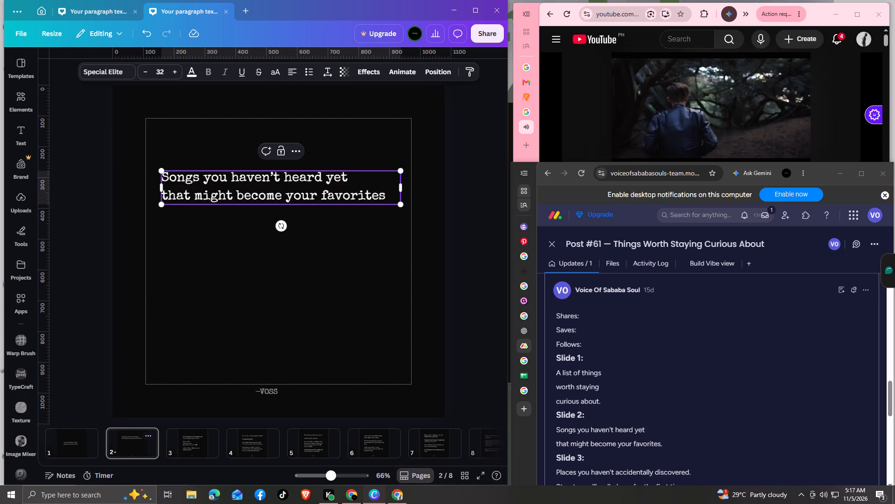
key(apostrophe)
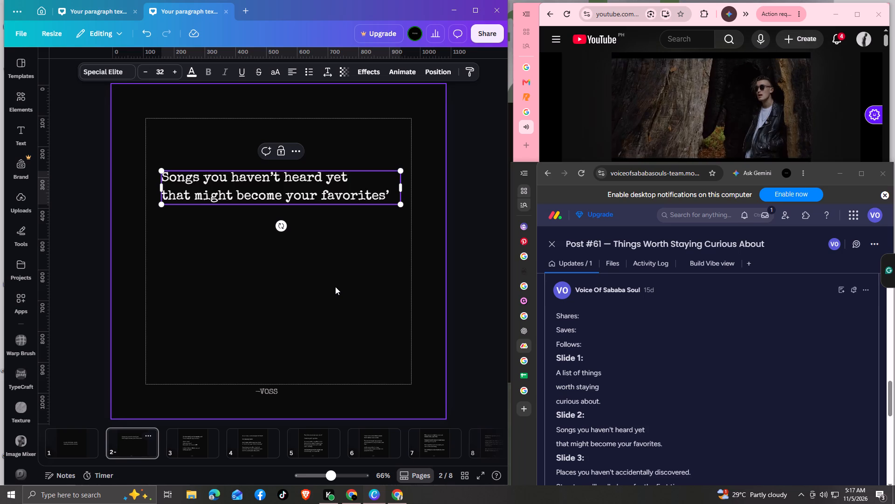
key(BackSpace)
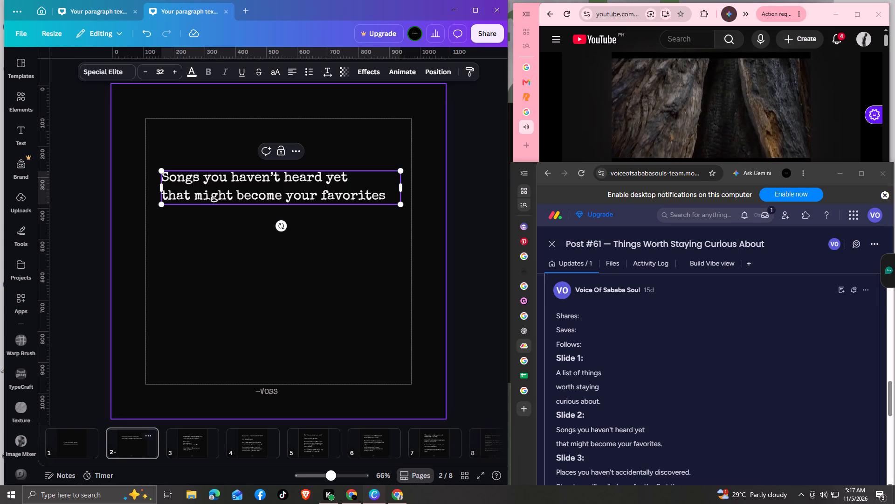
key(apostrophe)
key(Insert)
key(BackSpace)
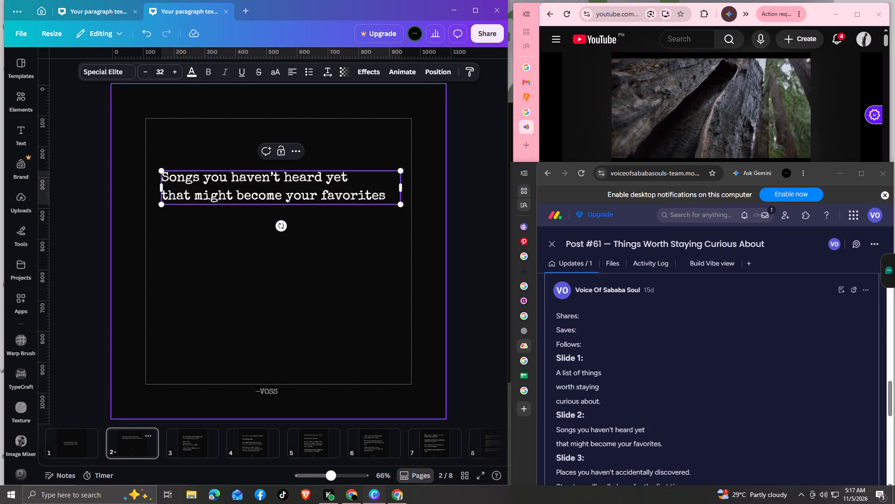
key(period)
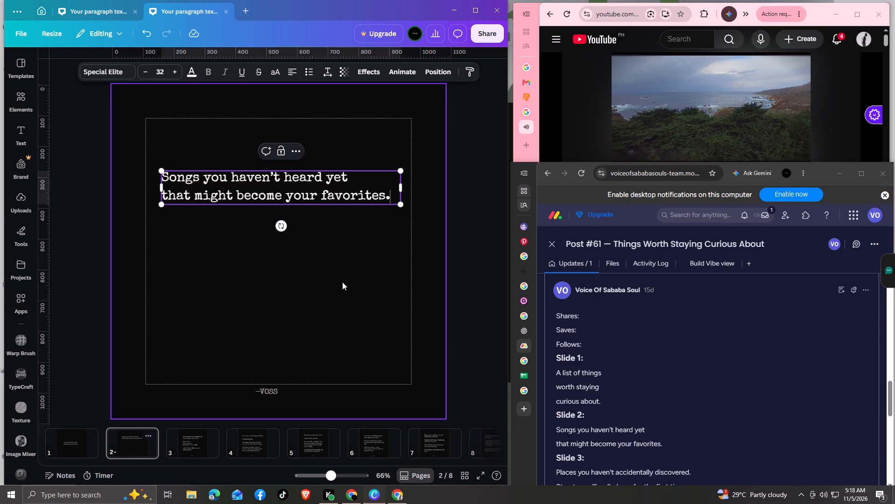
Narrow the second page's text box so "favorites." wraps onto a third line, then centre the box on the page and deselect it.
drag(401, 188, 379, 188)
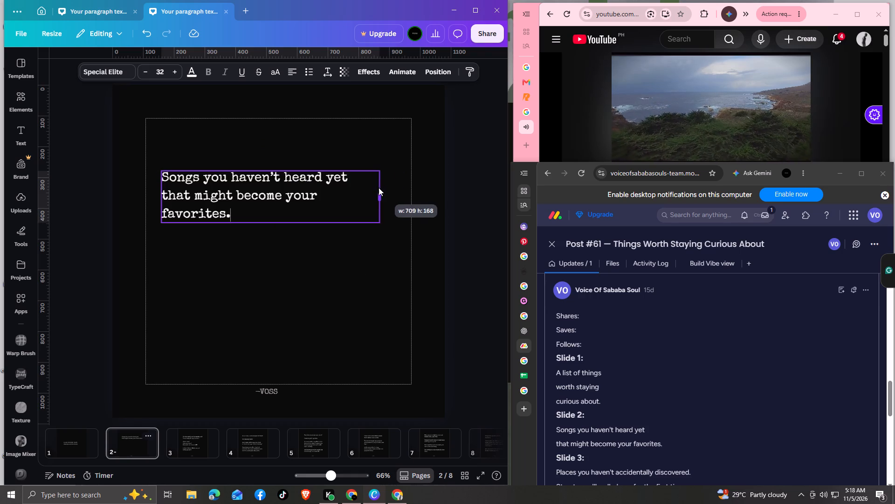
drag(379, 188, 351, 183)
drag(304, 224, 326, 235)
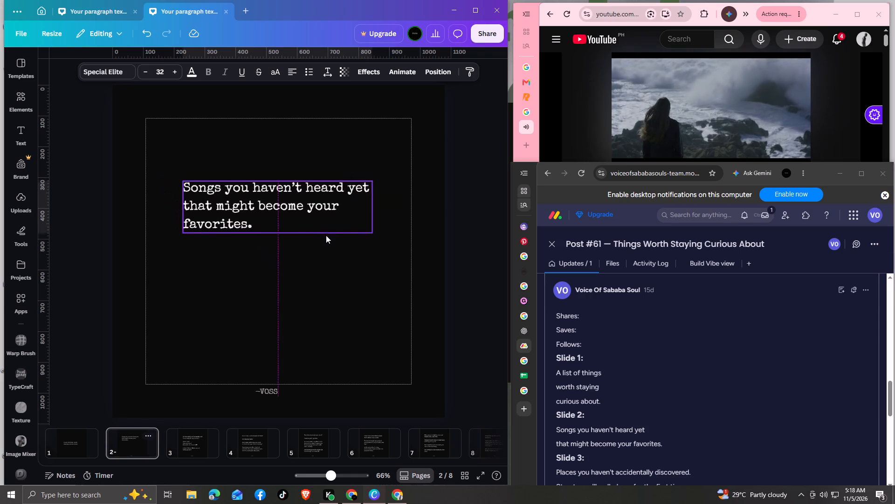
drag(326, 235, 328, 269)
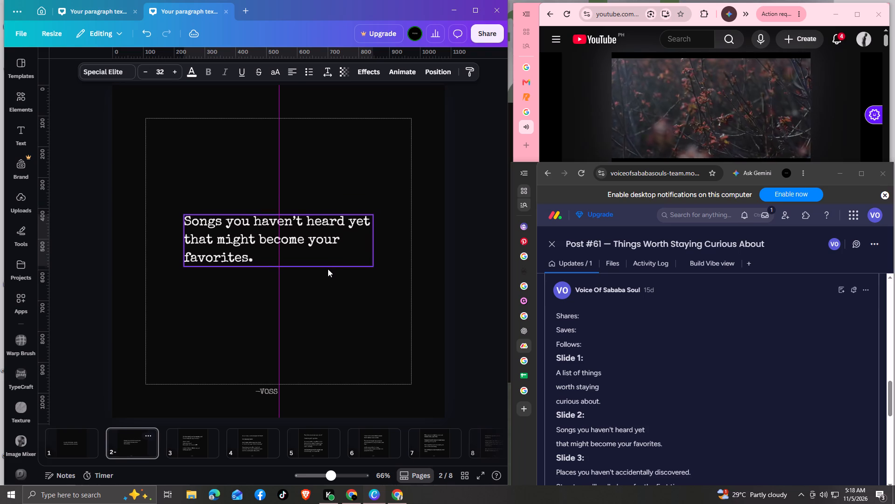
drag(328, 269, 328, 276)
click(339, 302)
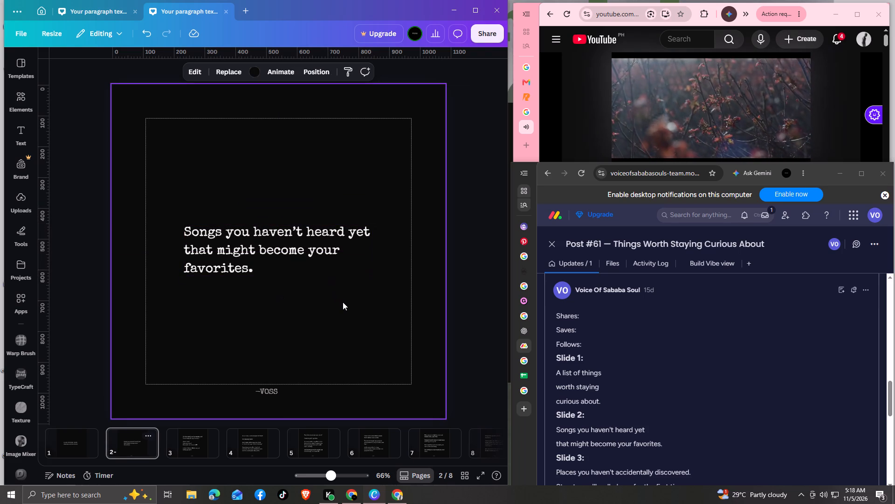
Go to the third page and delete all the existing middle-of-the-month text from its main text box.
key(Right)
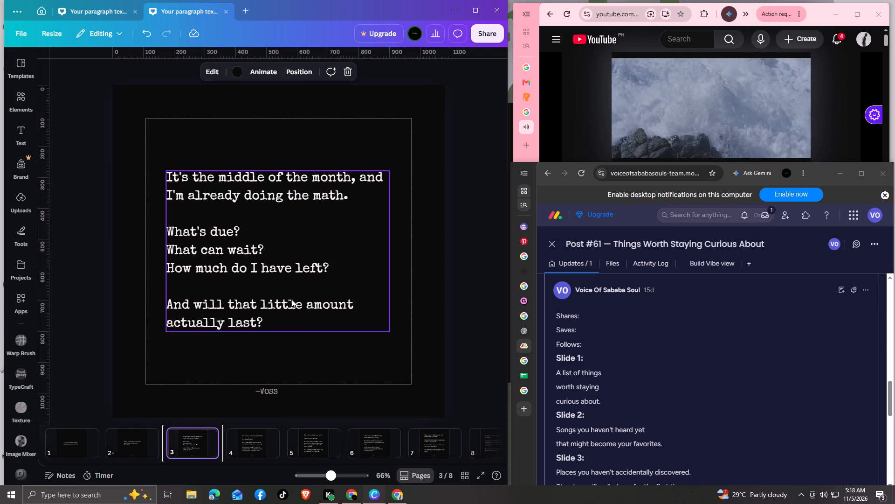
click(290, 315)
click(290, 319)
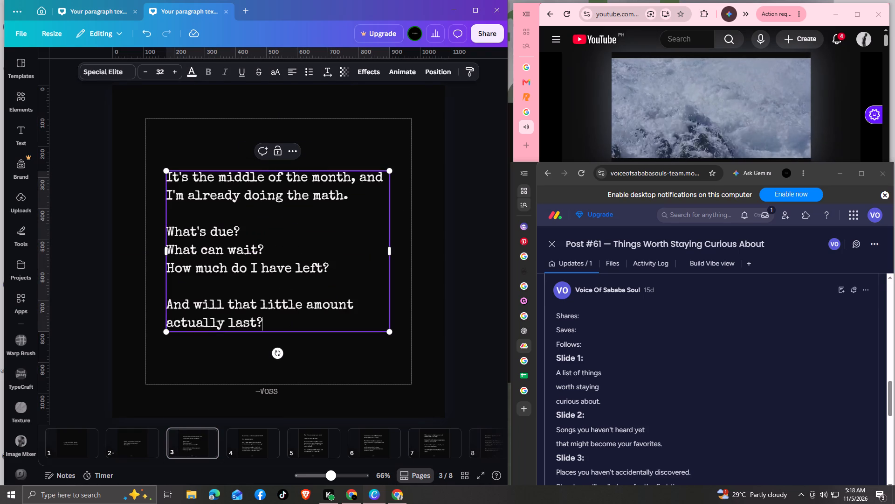
key(ctrl+shift+Left)
key(ctrl+shift+Left)
key(ctrl+shift+Left)
key(ctrl+shift+Left)
key(ctrl+shift+Left)
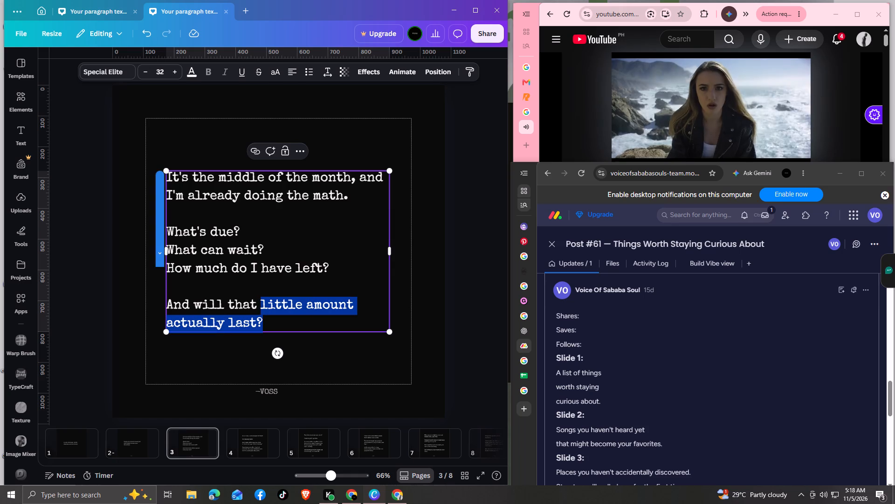
key(ctrl+shift+Left)
key(ctrl+shift+Left)
key(ctrl+shift+Left)
key(BackSpace)
key(BackSpace)
key(BackSpace)
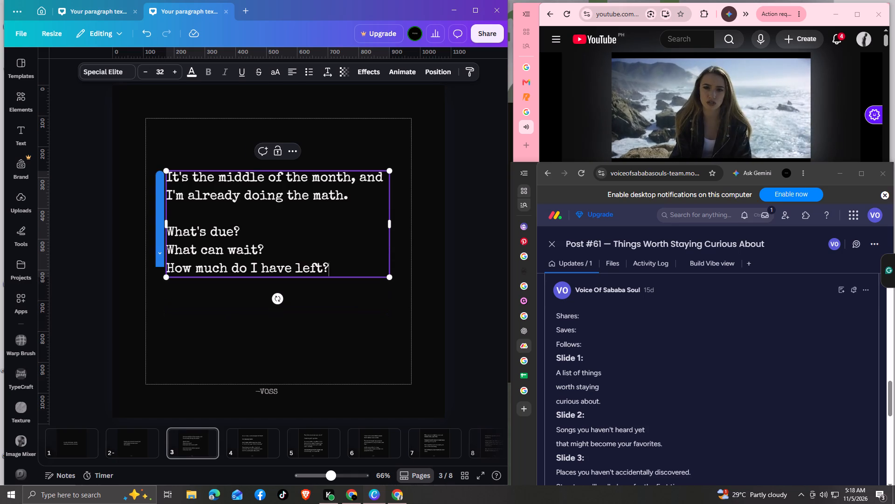
key(BackSpace)
key(BackSpace)
key(BackSpace)
key(ctrl+shift+Left)
key(ctrl+shift+Left)
key(ctrl+shift+Left)
key(ctrl+shift+Left)
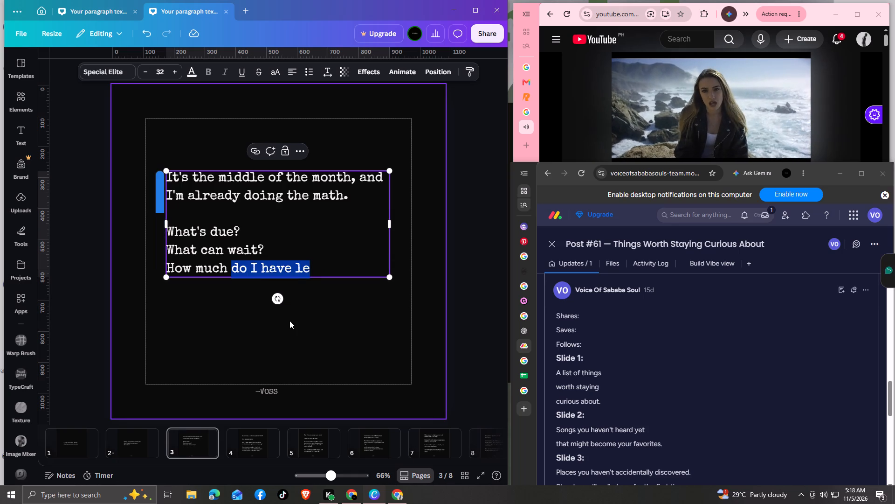
key(ctrl+shift+Left)
key(ctrl+shift+Left)
key(BackSpace)
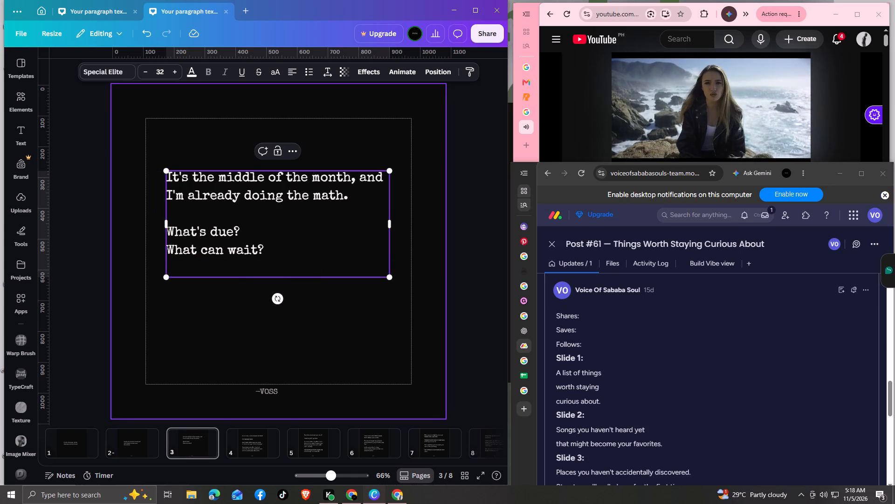
key(ctrl+shift+Left)
key(Left)
key(BackSpace)
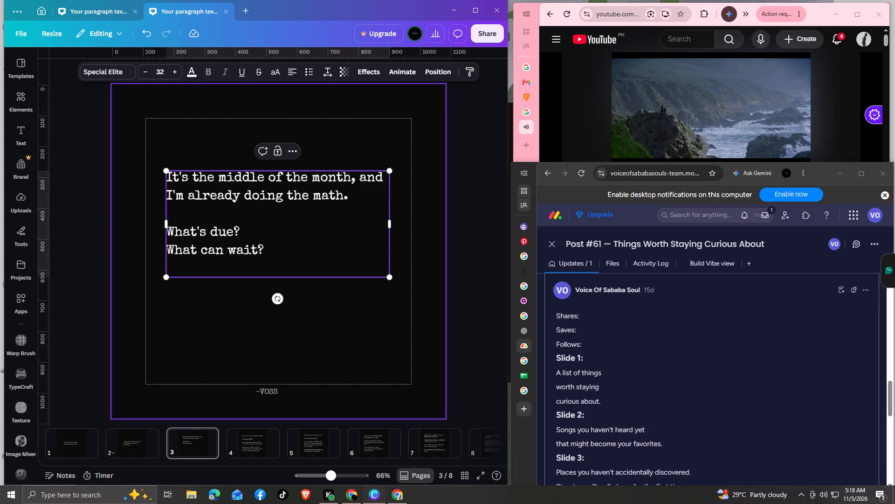
key(ctrl+shift+Left)
key(ctrl+shift+Left)
key(ctrl+shift+Left)
key(ctrl+shift+Left)
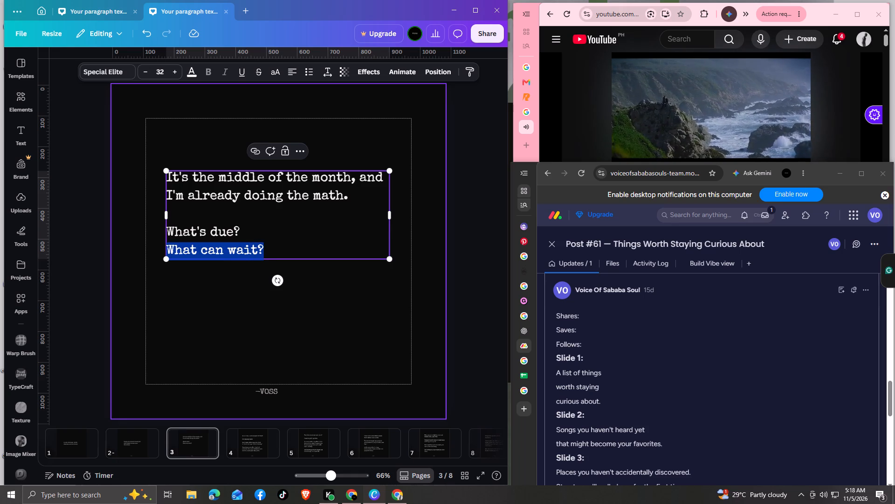
key(BackSpace)
key(BackSpace)
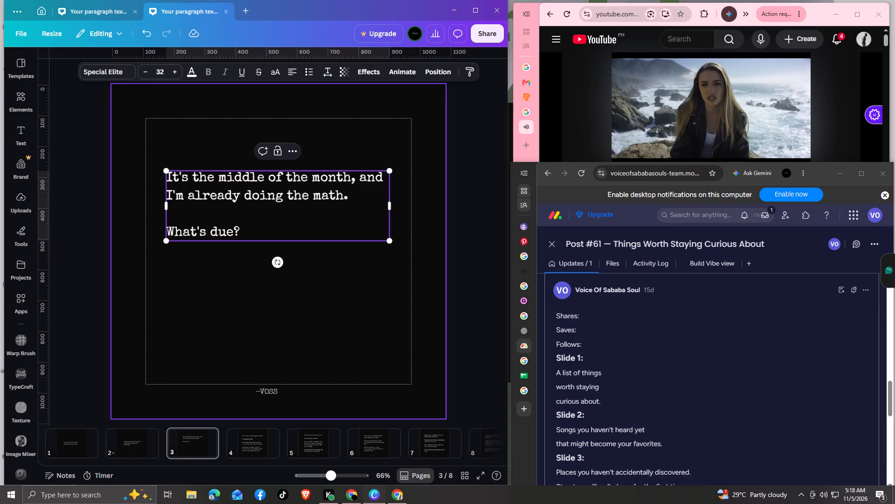
key(ctrl+shift+Left)
key(ctrl+shift+Left)
key(ctrl+shift+Left)
key(BackSpace)
key(BackSpace)
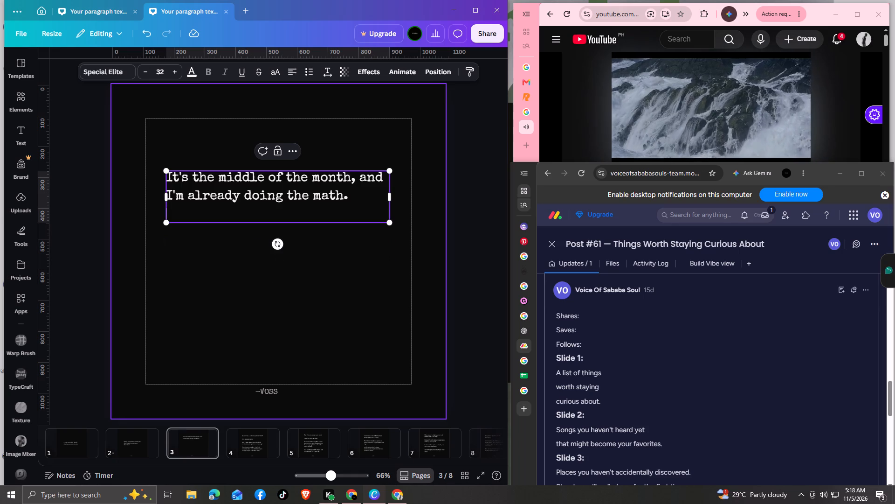
key(BackSpace)
key(ctrl+shift+Left)
key(ctrl+shift+Left)
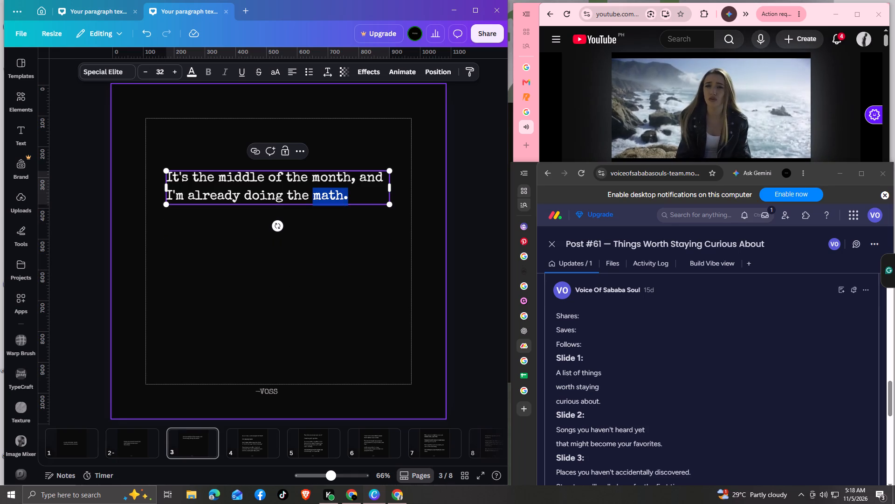
key(ctrl+shift+Left)
key(ctrl+shift+Left)
key(ctrl+shift+Left)
key(ctrl+shift+Left)
key(ctrl+shift+Left)
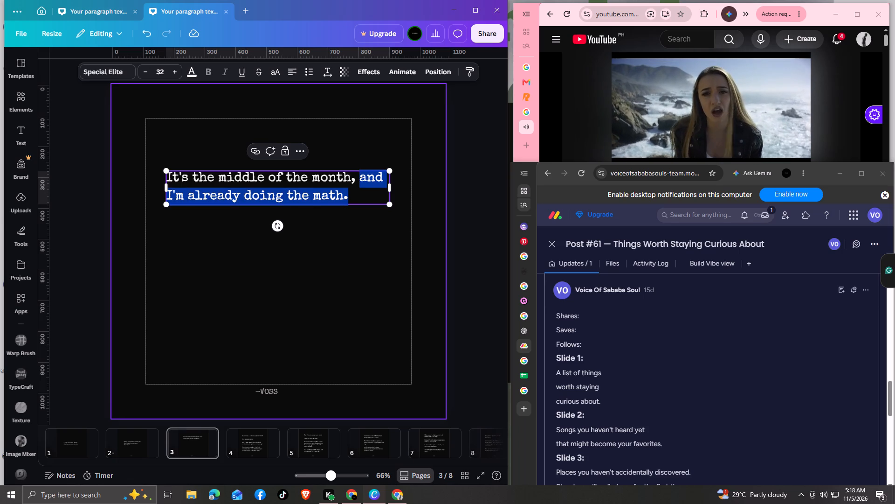
key(ctrl+shift+Left)
key(ctrl+shift+Left)
key(ctrl+shift+Left)
key(ctrl+shift+Left)
key(ctrl+shift+Left)
key(ctrl+shift+Left)
key(ctrl+shift+Left)
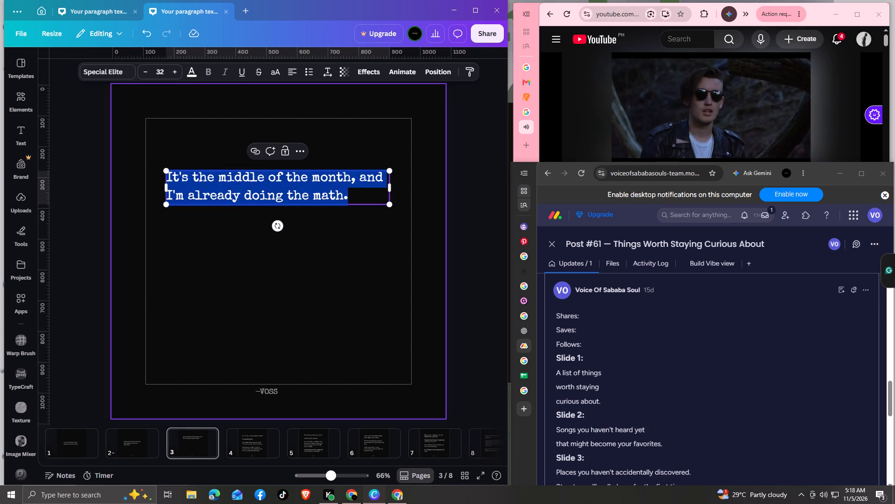
key(BackSpace)
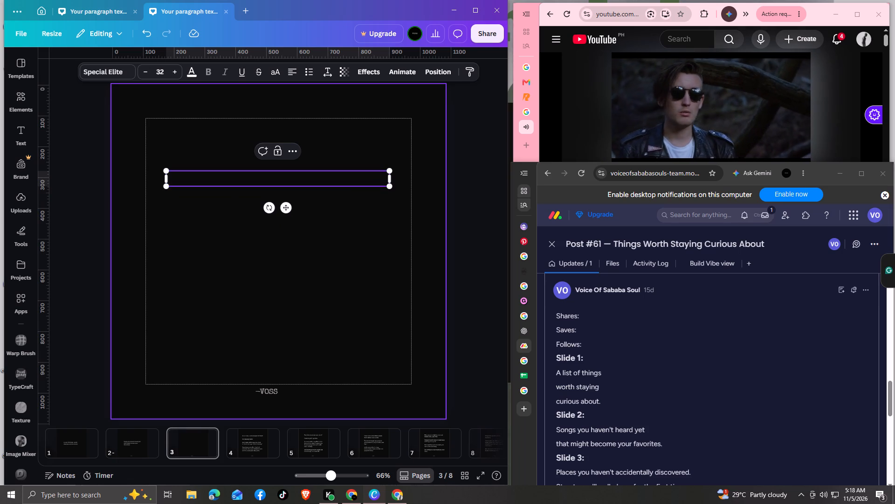
Enter in the emptied text box on two lines: "Places you haven't met who / might someday know your coffee order and your terrible jokes.".
scroll(663, 386, down, 3)
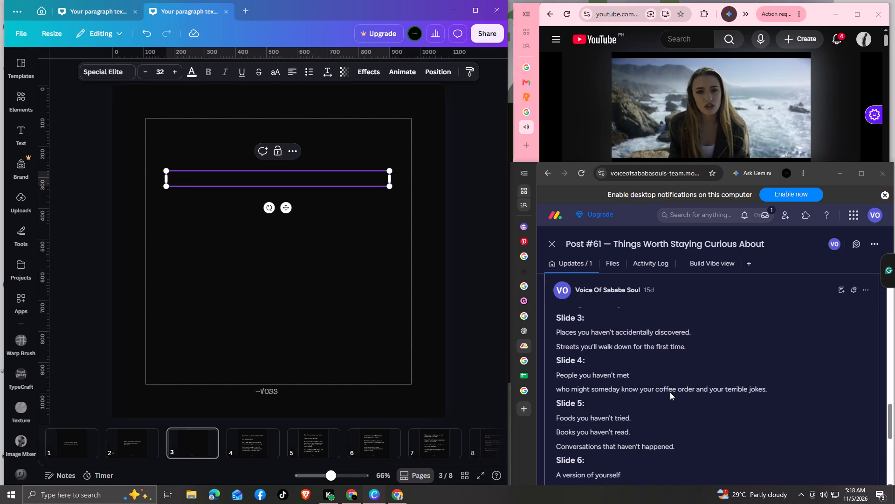
text(Pla)
text(ces)
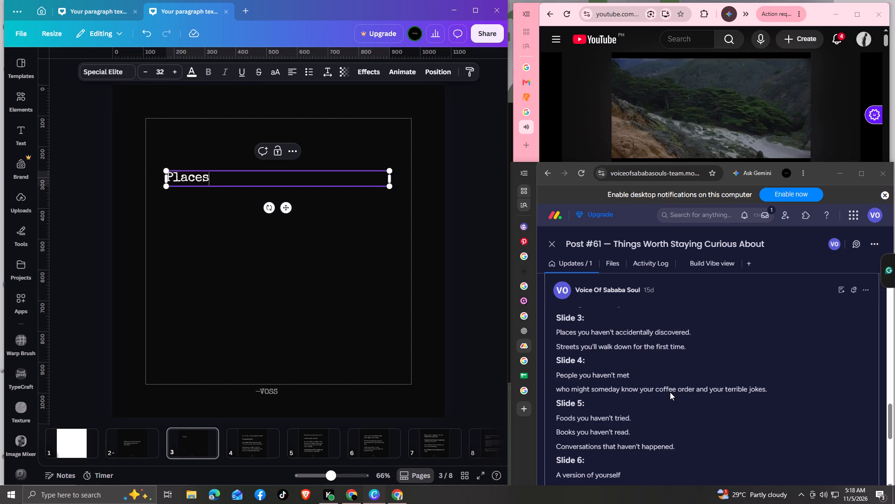
key(space)
text(you haven't)
key(space)
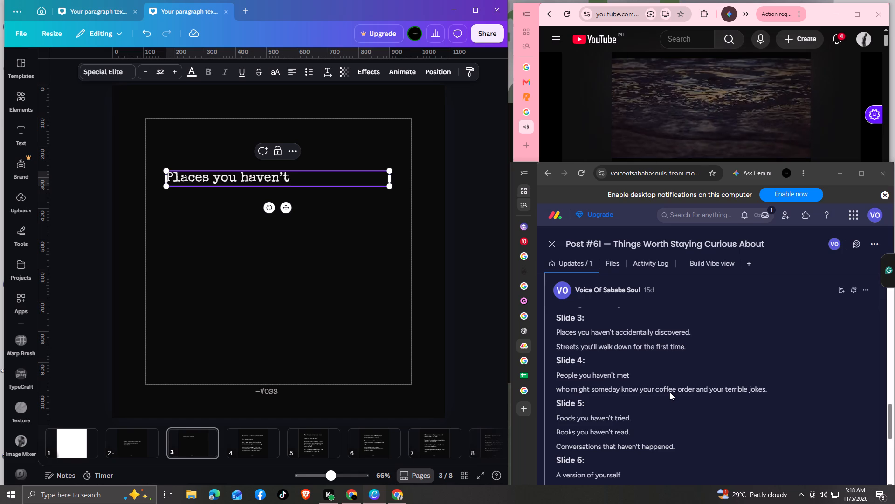
text(met)
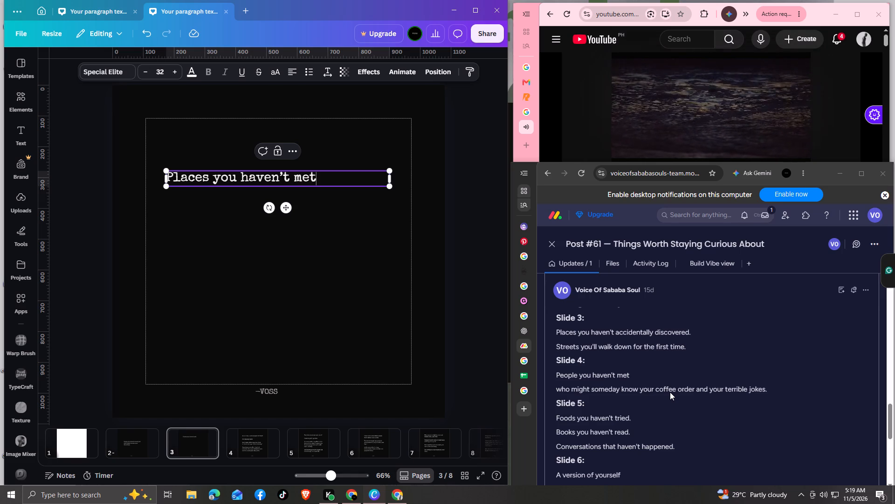
key(space)
text(who)
key(Return)
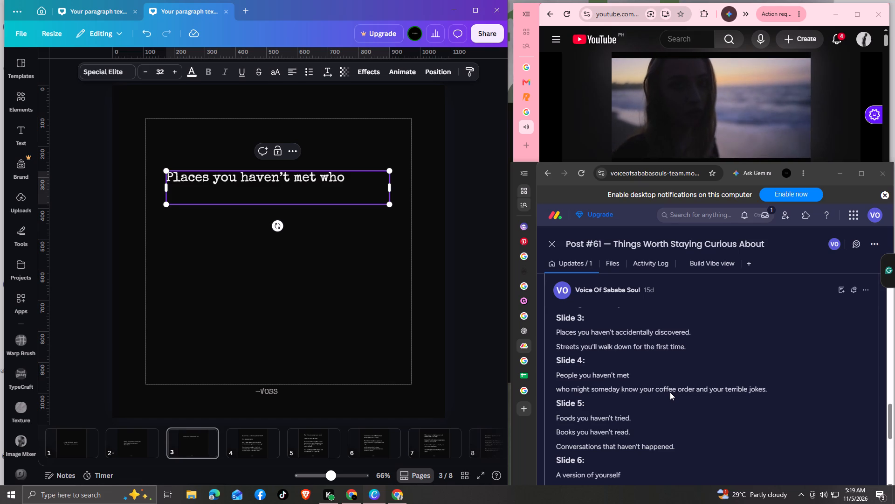
text(might someda)
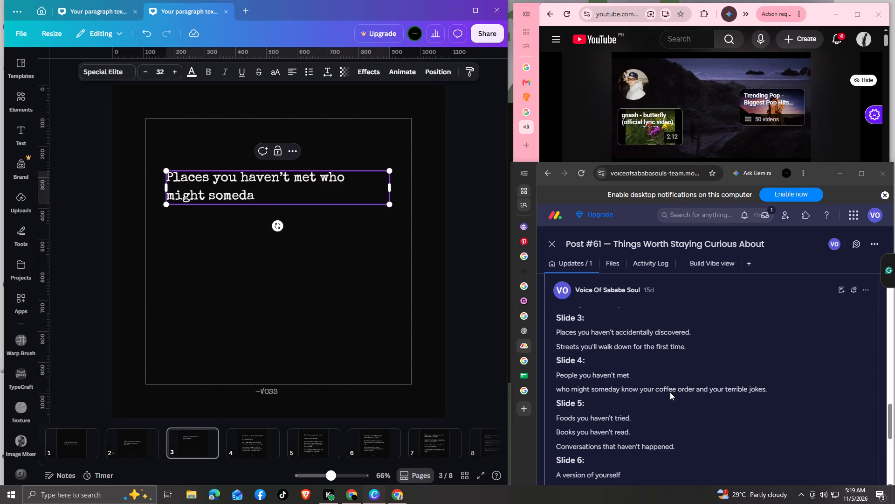
text(y)
key(space)
text(know)
key(space)
text(your co)
text(ffee)
key(space)
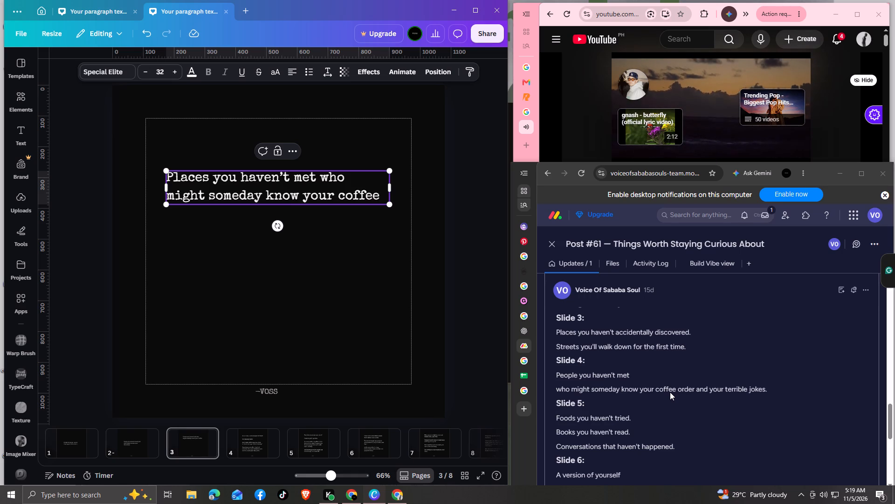
text(order)
key(Return)
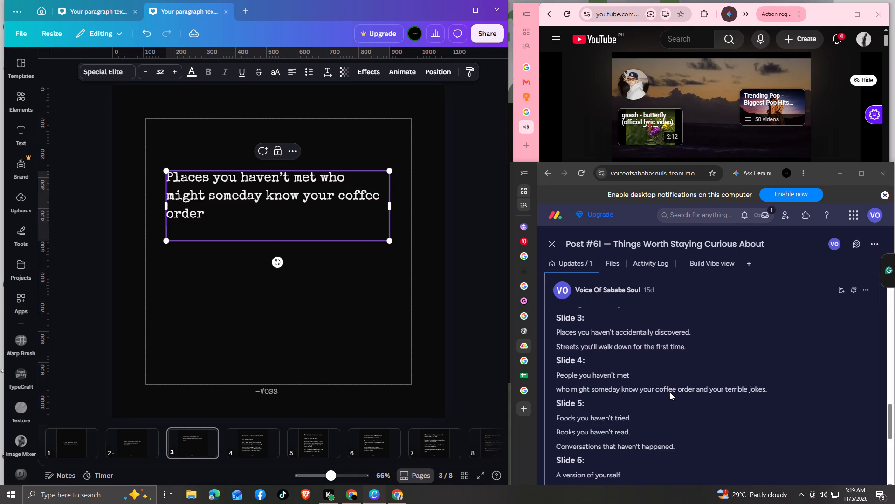
key(BackSpace)
key(space)
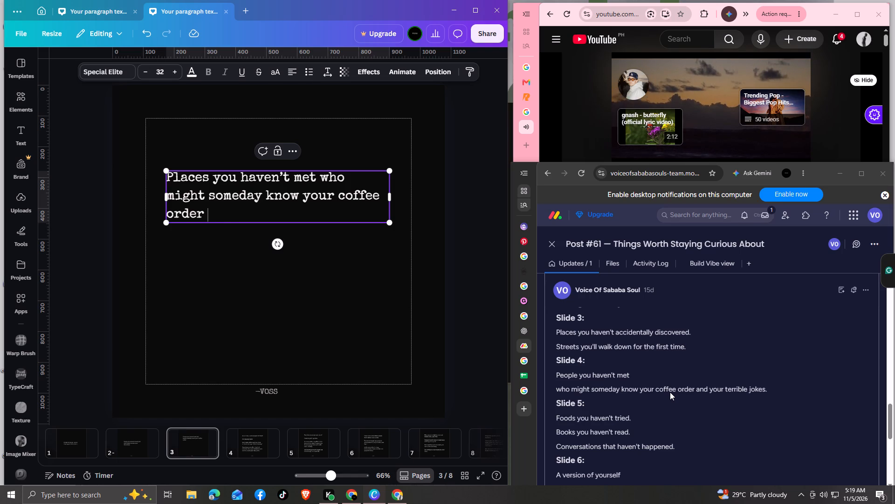
text(and your)
key(space)
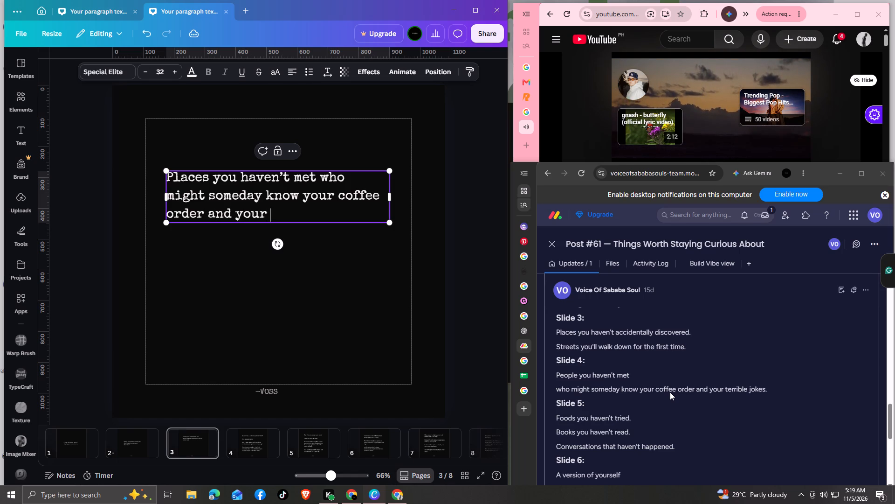
text(terrible)
key(space)
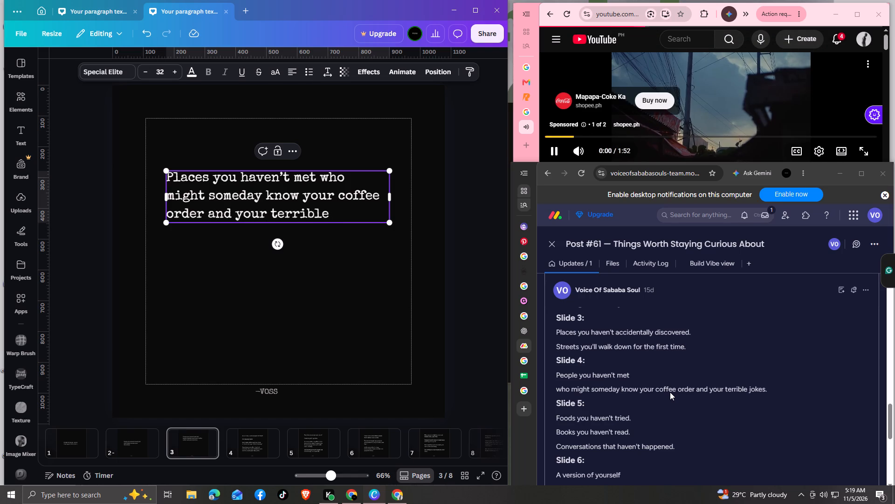
text(jokes)
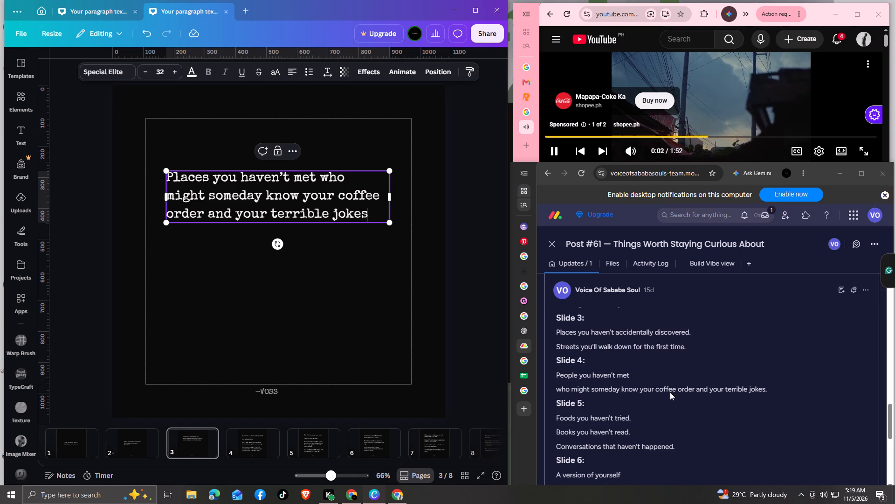
key(period)
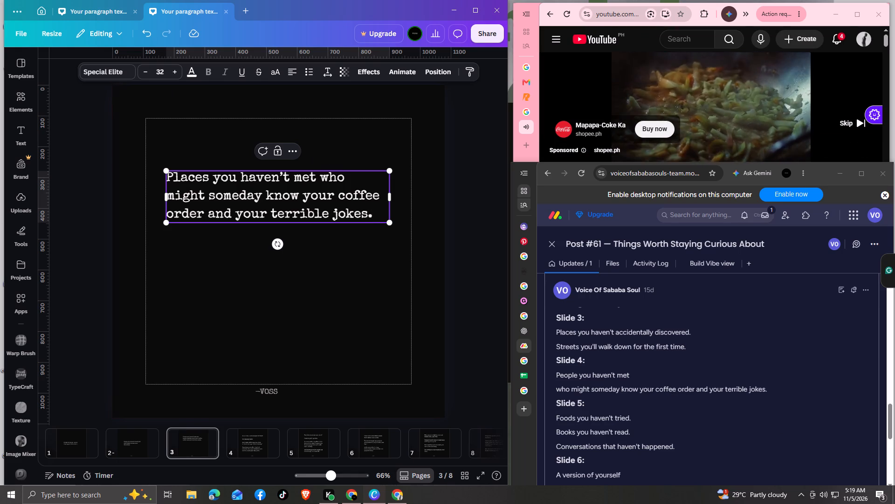
Narrow the third page's text box so the copy wraps onto four lines, then centre the box on the page and deselect it.
drag(392, 198, 374, 196)
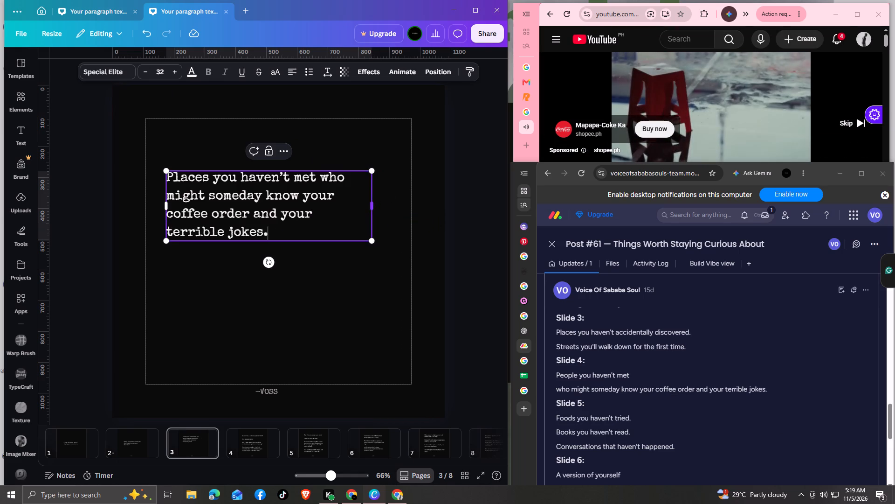
drag(323, 241, 331, 265)
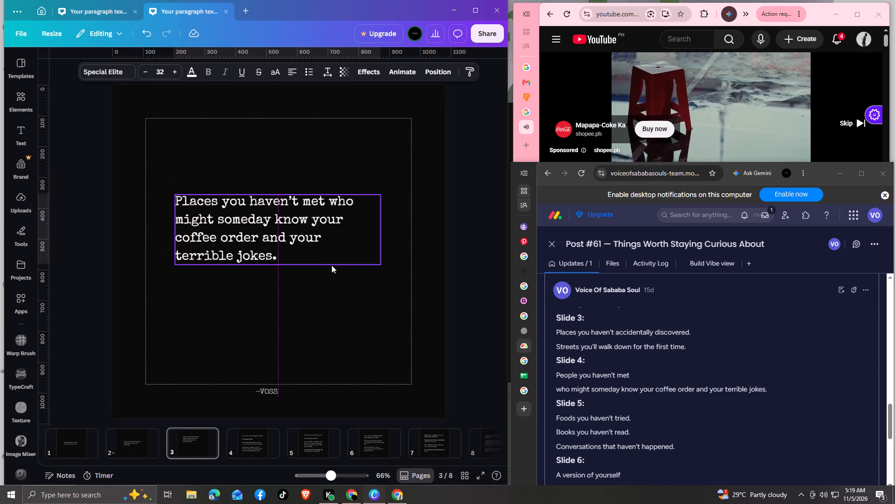
drag(331, 265, 333, 286)
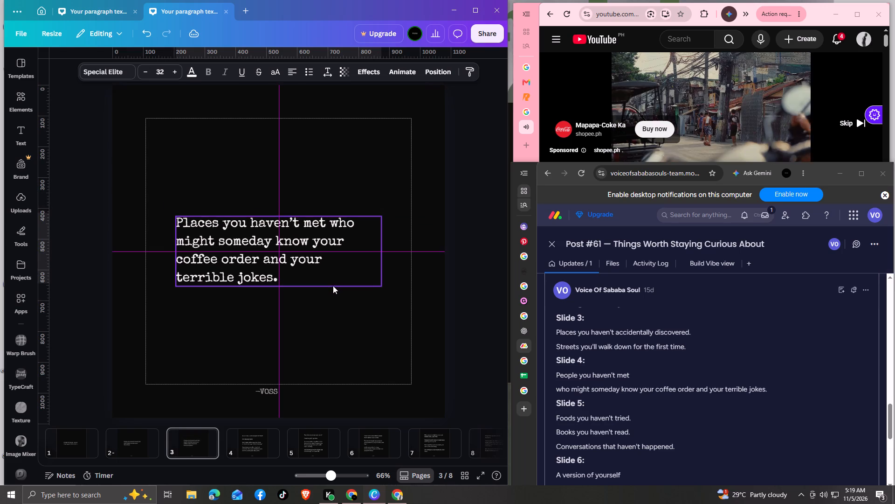
drag(333, 286, 333, 286)
click(345, 321)
Go to the fourth page and delete all the existing text about food, jeepney fare and expenses from its main text box.
key(Right)
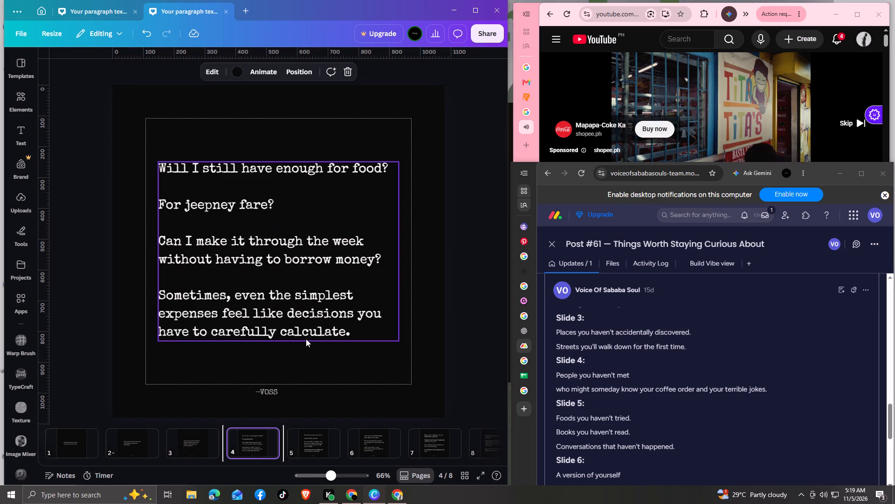
click(362, 333)
click(362, 333)
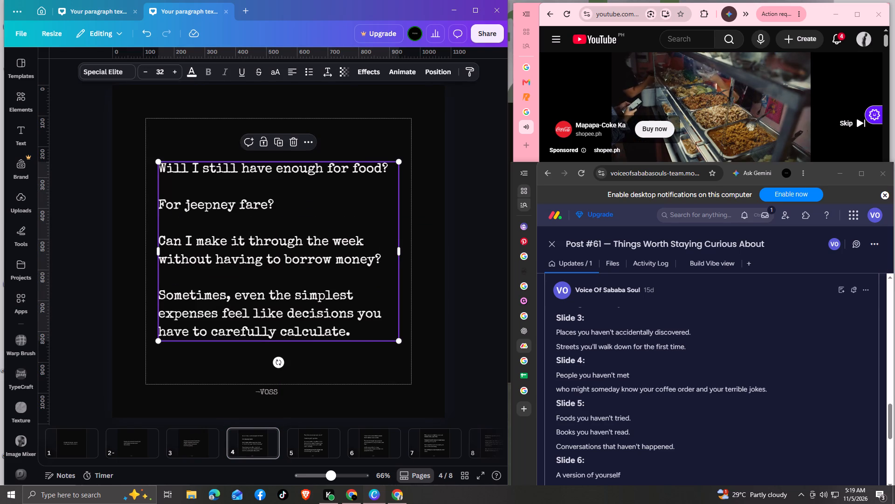
key(ctrl+shift+Left)
key(ctrl+shift+Left)
key(ctrl+shift+Left)
key(ctrl+shift+Left)
key(ctrl+shift+Left)
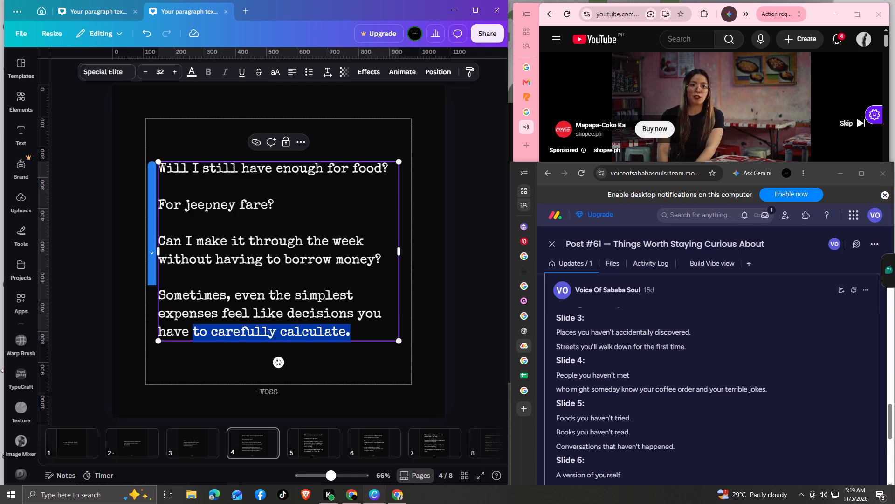
key(ctrl+shift+Left)
key(ctrl+shift+Left)
key(ctrl+shift+Left)
key(ctrl+shift+Left)
key(ctrl+shift+Left)
key(ctrl+shift+Left)
key(ctrl+shift+Left)
key(ctrl+shift+Left)
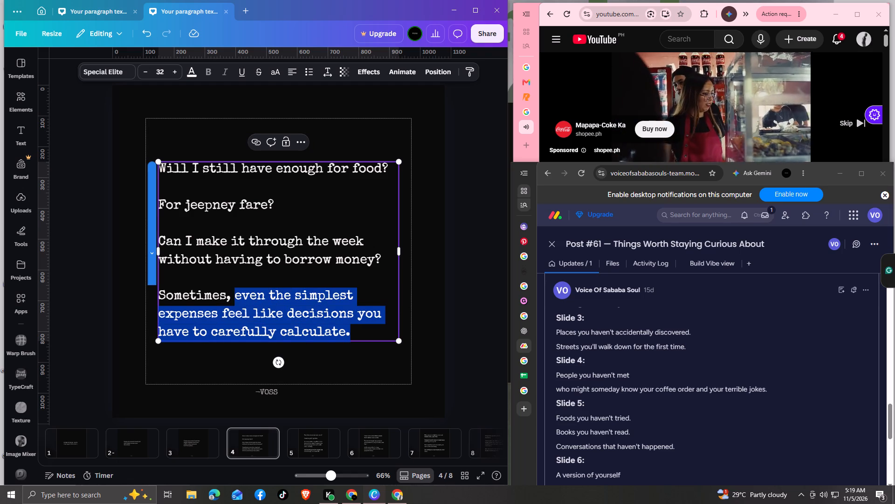
key(ctrl+shift+Left)
key(ctrl+shift+Left)
key(BackSpace)
key(BackSpace)
key(BackSpace)
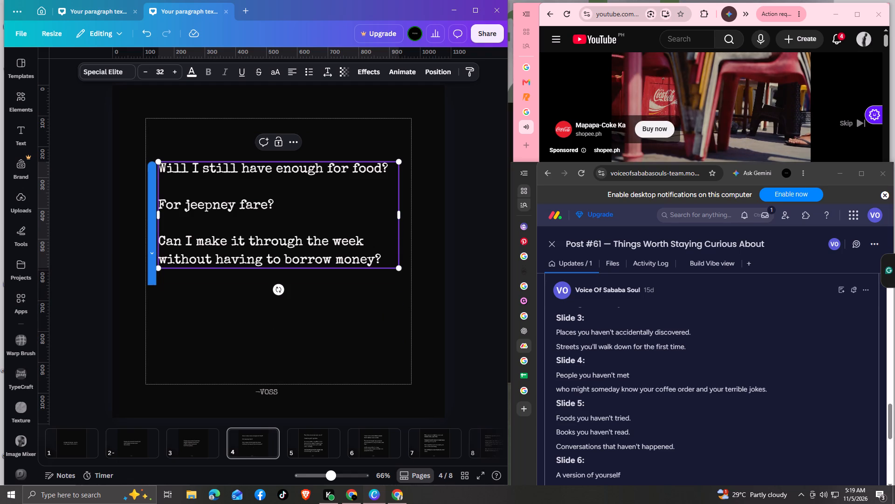
key(ctrl+shift+Left)
key(ctrl+shift+Left)
key(ctrl+shift+Left)
key(ctrl+shift+Left)
key(ctrl+shift+Left)
key(ctrl+shift+Left)
key(ctrl+shift+Left)
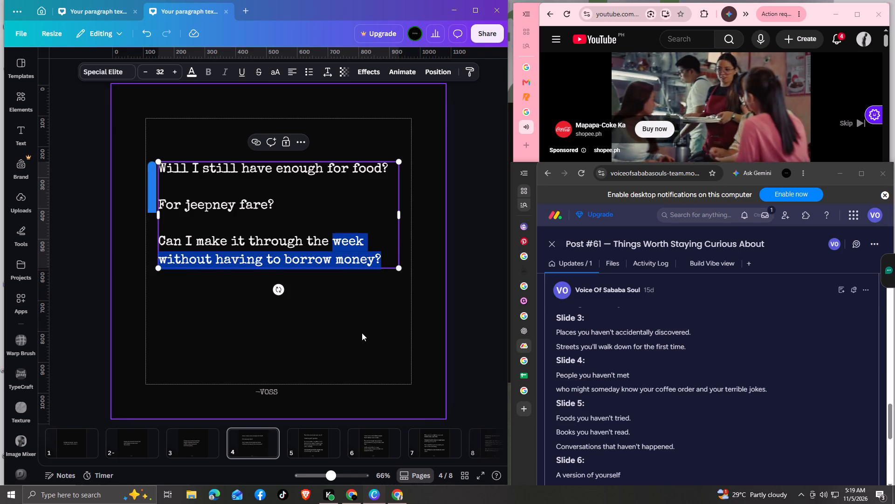
key(ctrl+shift+Left)
key(ctrl+shift+Left)
key(ctrl+shift+Left)
key(ctrl+shift+Left)
key(ctrl+shift+Left)
key(shift+Left)
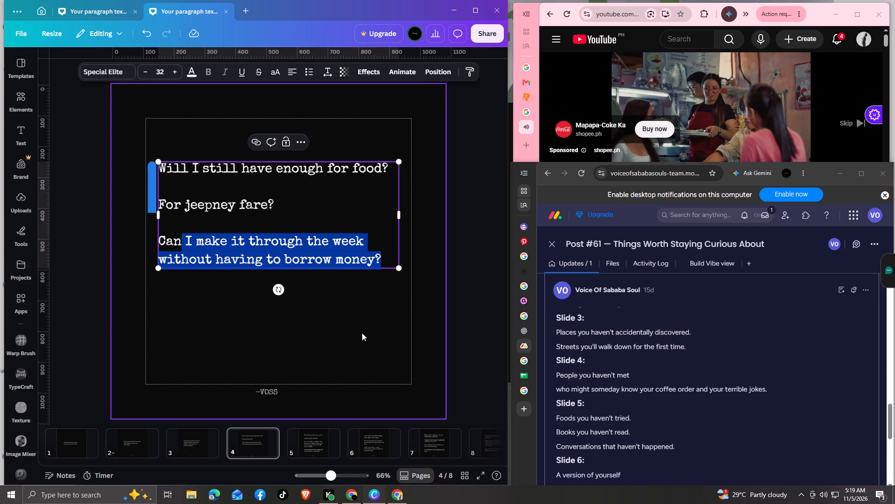
key(shift+Left)
key(shift+Left)
key(shift+Left)
key(BackSpace)
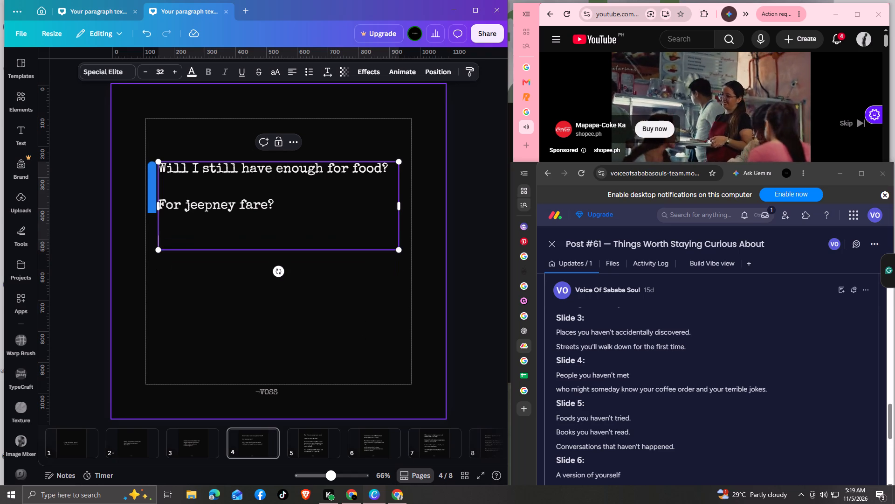
key(BackSpace)
key(BackSpace)
key(ctrl+shift+Left)
key(ctrl+shift+Left)
key(ctrl+shift+Left)
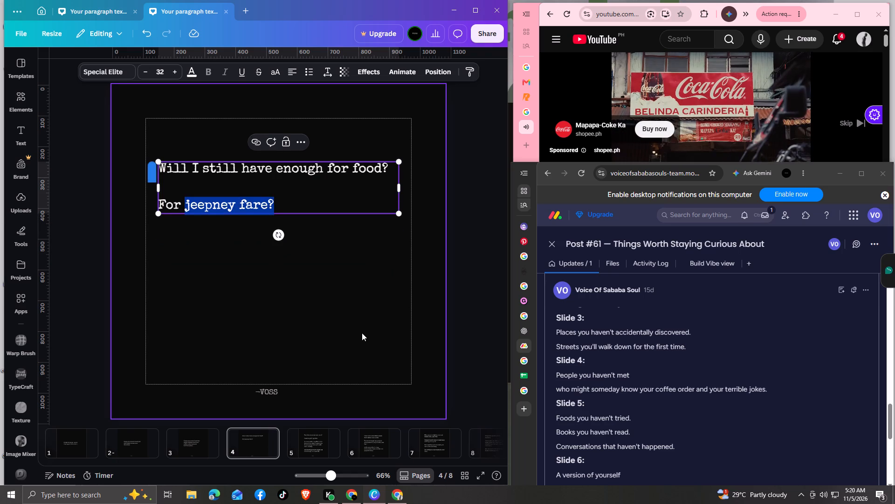
key(ctrl+shift+Left)
key(BackSpace)
key(BackSpace)
key(BackSpace)
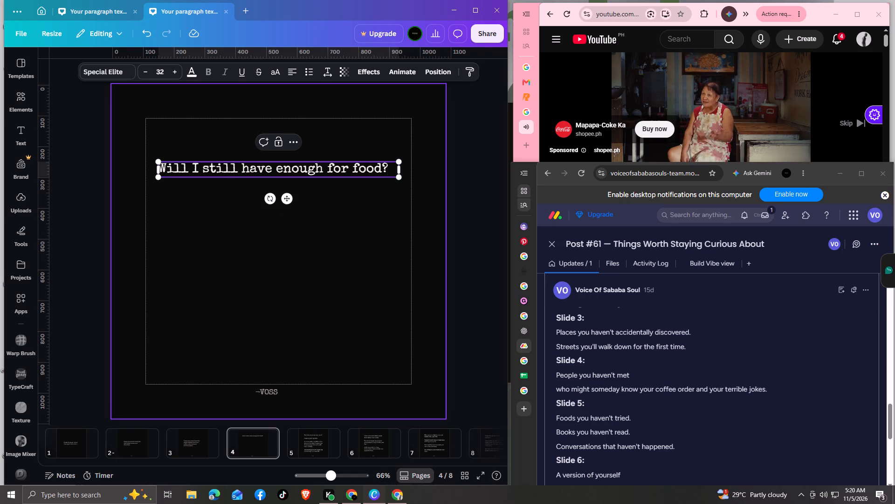
key(ctrl+shift+Left)
key(ctrl+shift+Left)
key(ctrl+shift+Left)
key(ctrl+shift+Left)
key(ctrl+shift+Left)
key(ctrl+shift+Left)
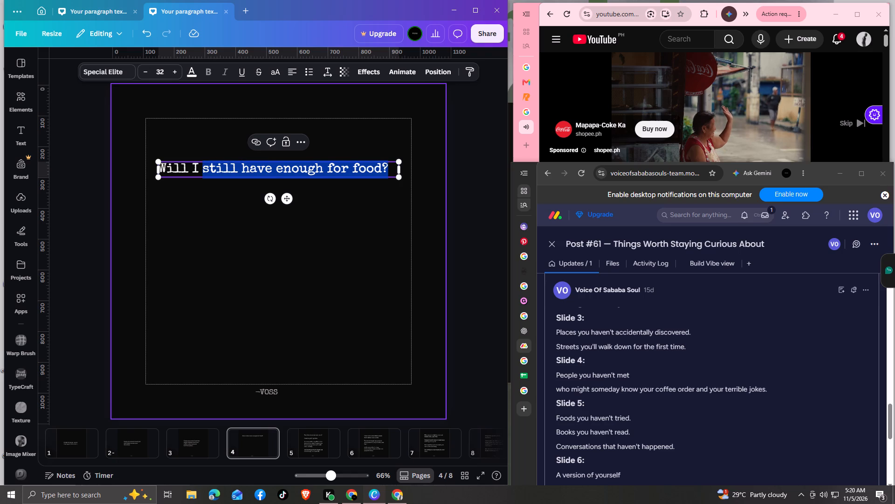
key(ctrl+shift+Left)
key(ctrl+shift+Left)
key(BackSpace)
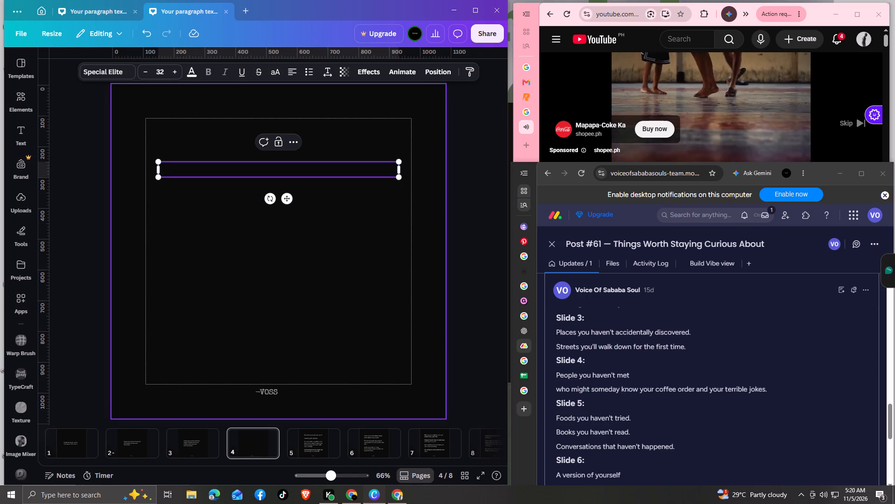
Enter "People ypu haven't accidintally dicovered." as the opening sentence in the fourth page's emptied text box.
text(Peo)
text(pl)
key(space)
key(BackSpace)
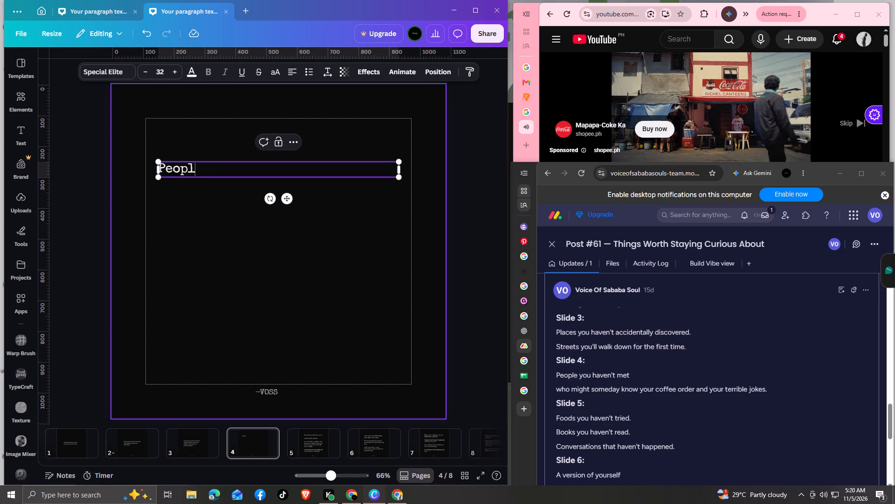
text(e)
key(space)
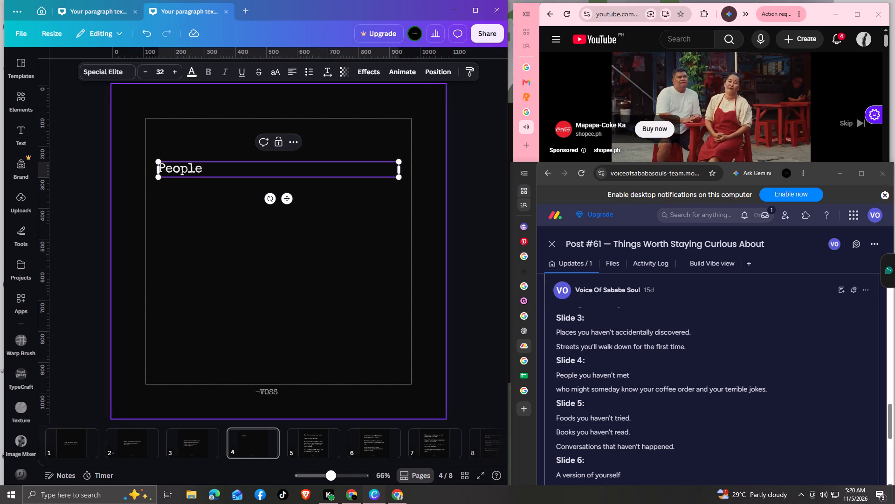
text(ypu havem)
key(BackSpace)
text(n't)
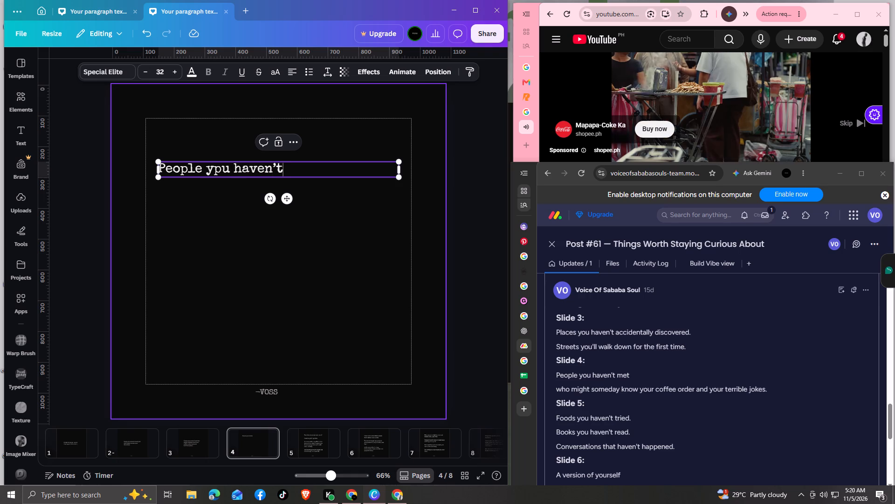
key(space)
text(accidi)
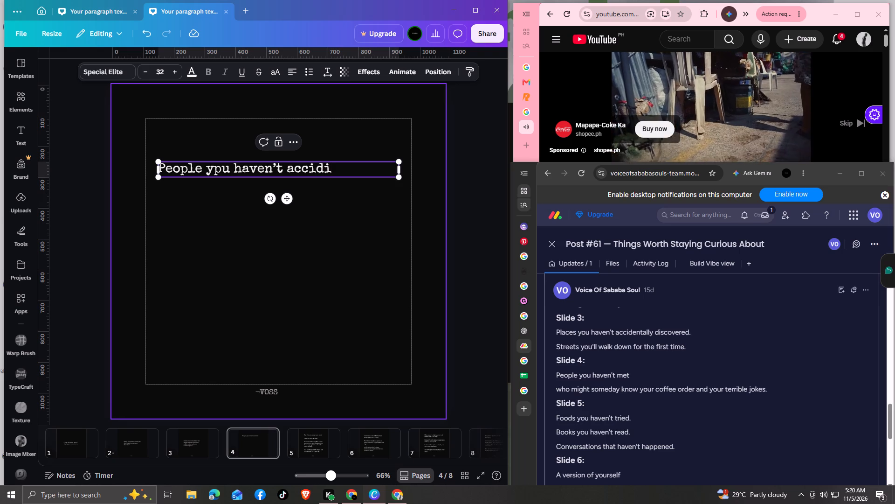
text(ntally)
key(space)
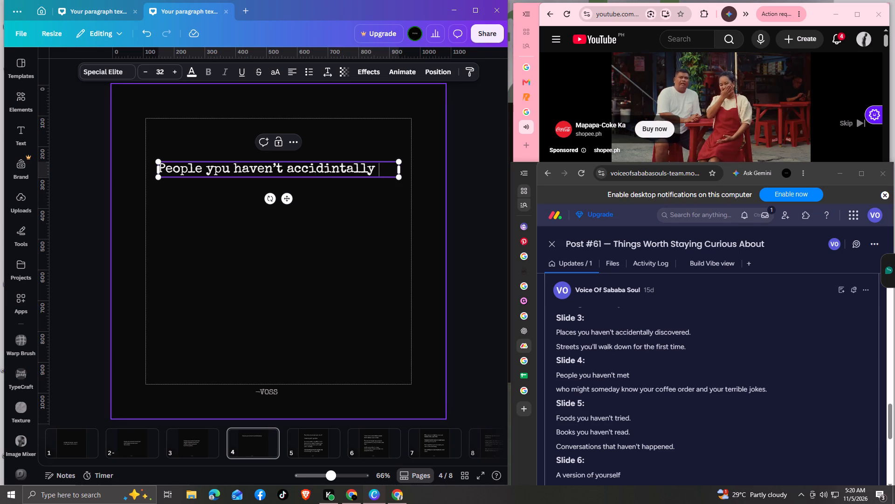
text(dic)
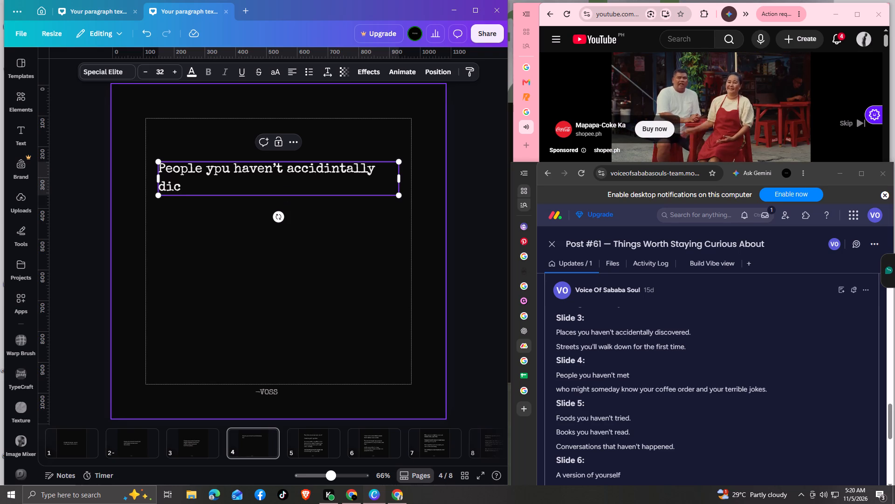
text(overed)
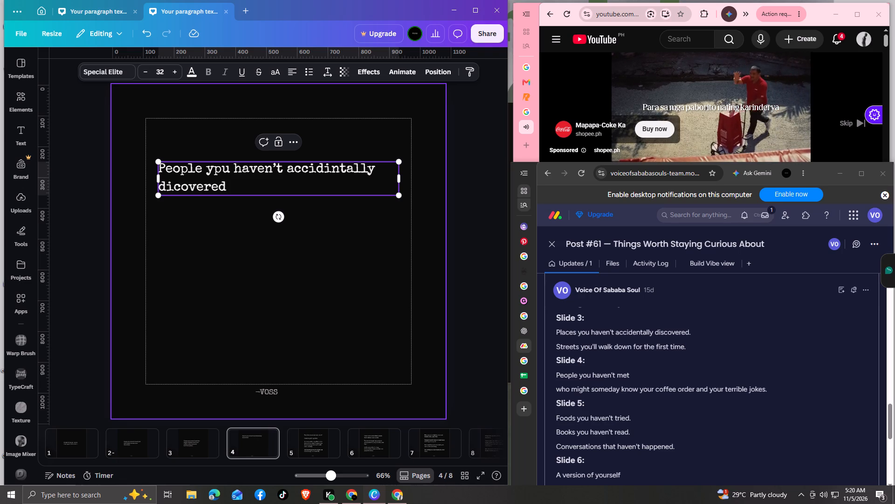
key(period)
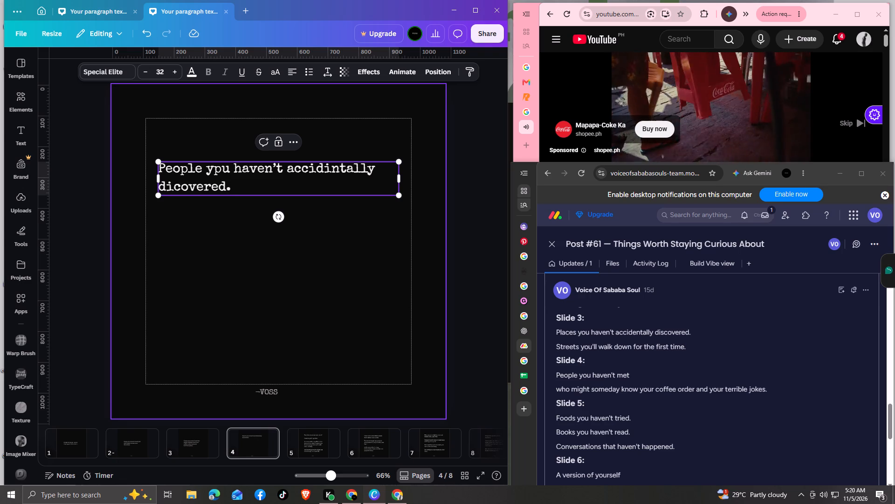
Add "Streets you'll walk down for the first time." on a new line below it and deselect the text box.
key(Return)
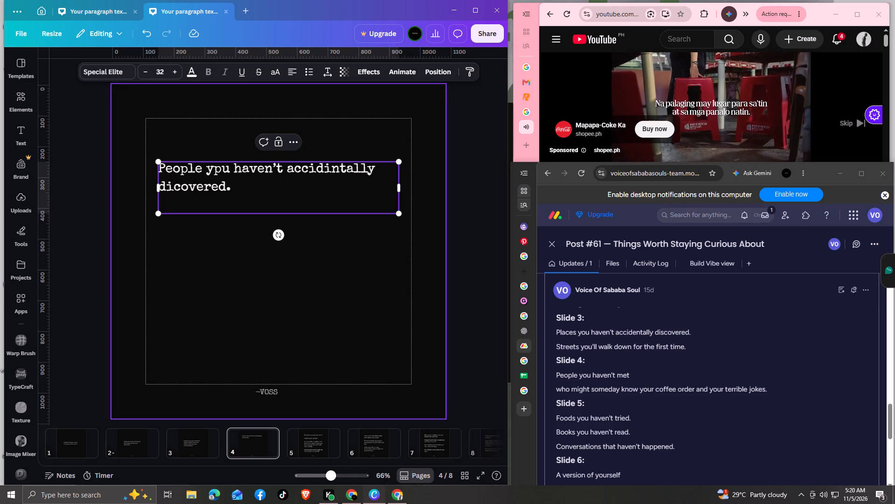
text(Streets you)
key(apostrophe)
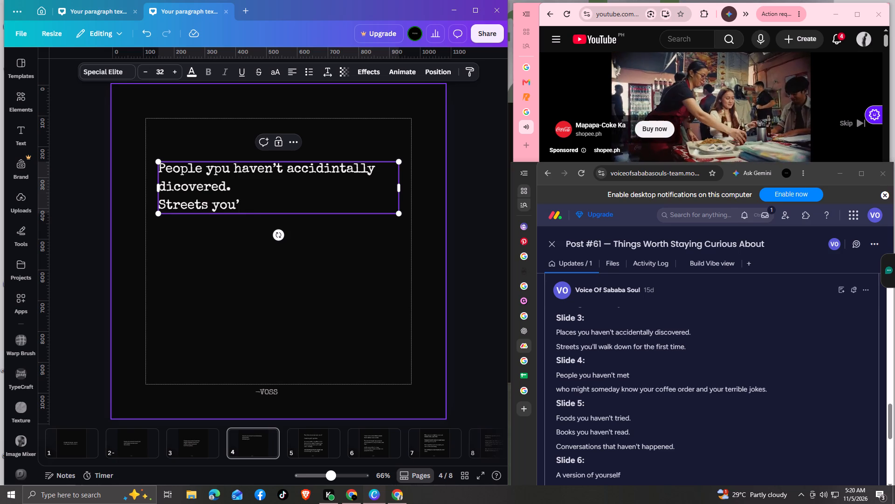
text(ll)
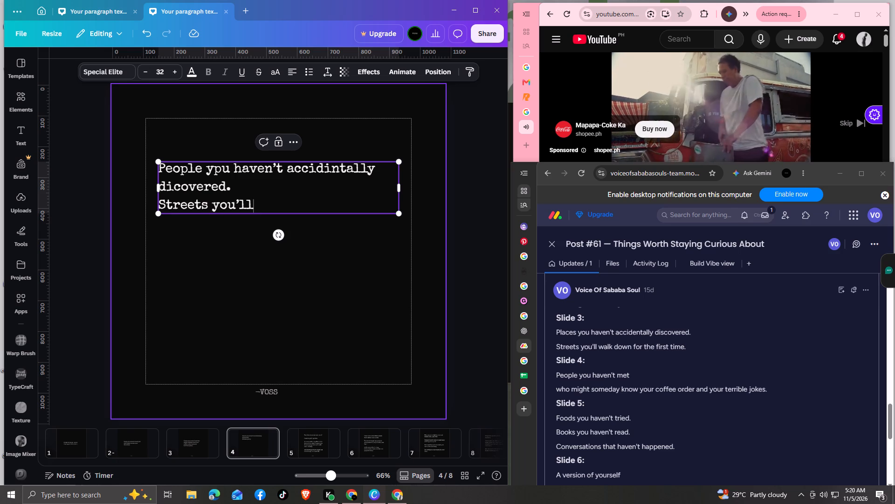
key(space)
text(walk)
key(space)
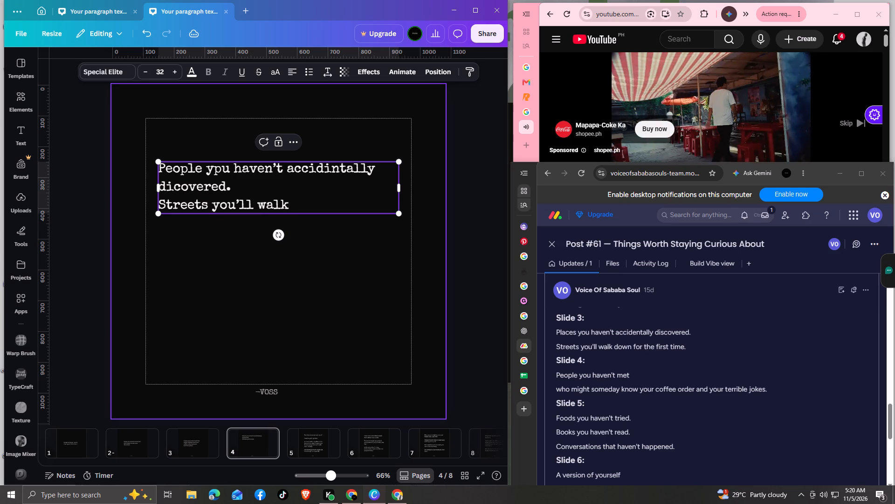
text(down for the first t)
text(ime)
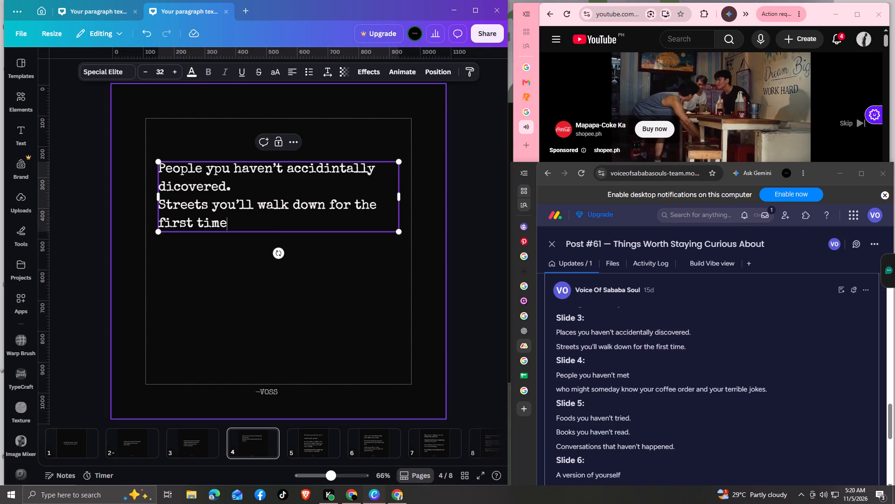
key(period)
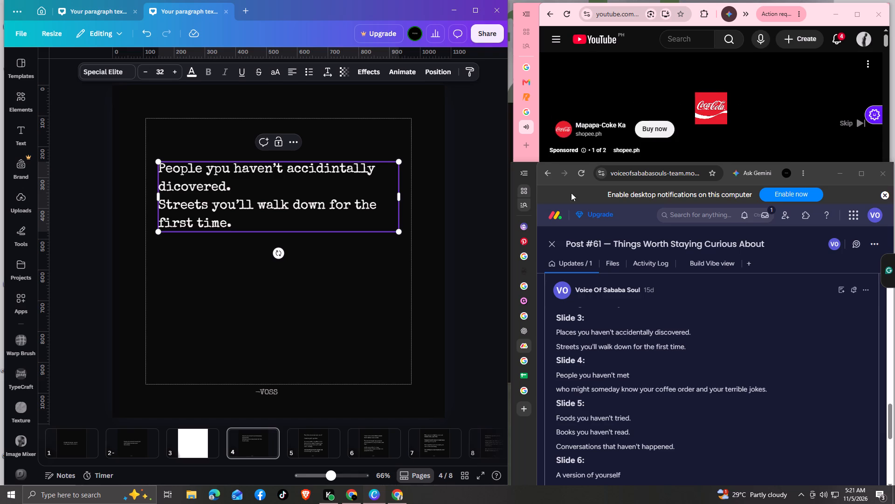
click(371, 232)
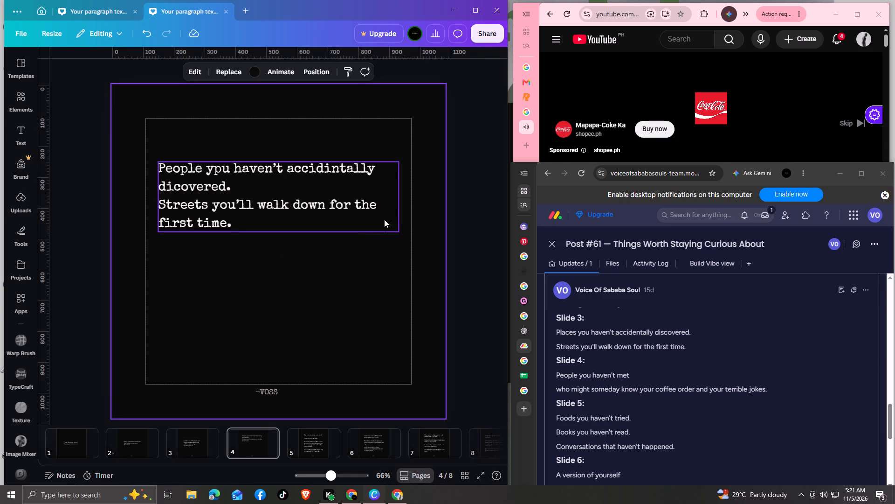
Narrow the fourth page's text box so "accidintally" wraps onto the second line and "the" onto the fourth.
click(399, 195)
drag(399, 195, 390, 196)
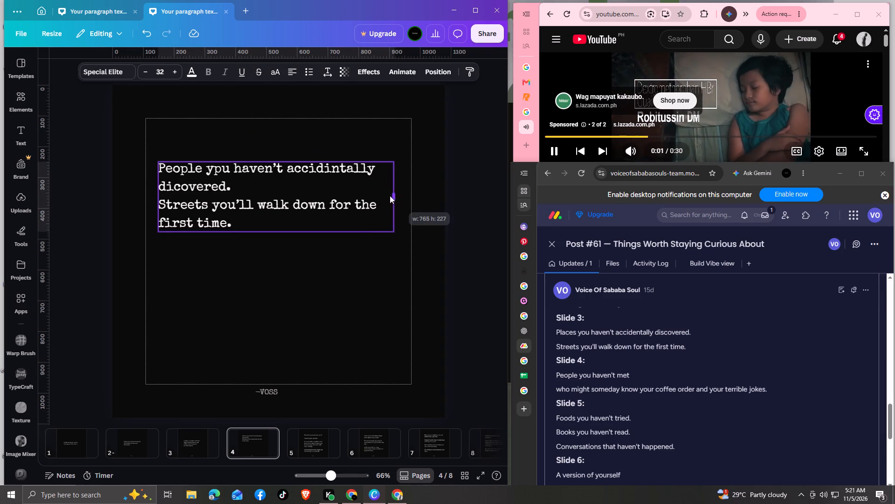
drag(390, 196, 375, 196)
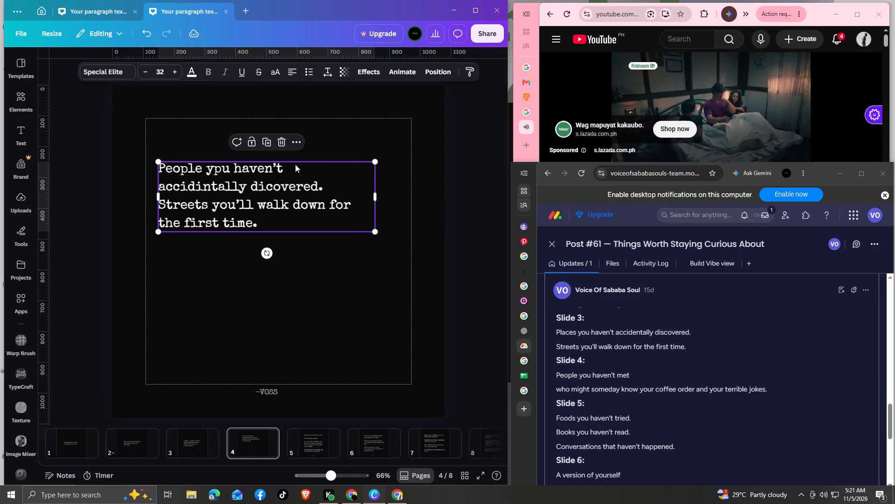
Correct "ypu" to "you" in the first line of the fourth page's text.
click(229, 170)
key(BackSpace)
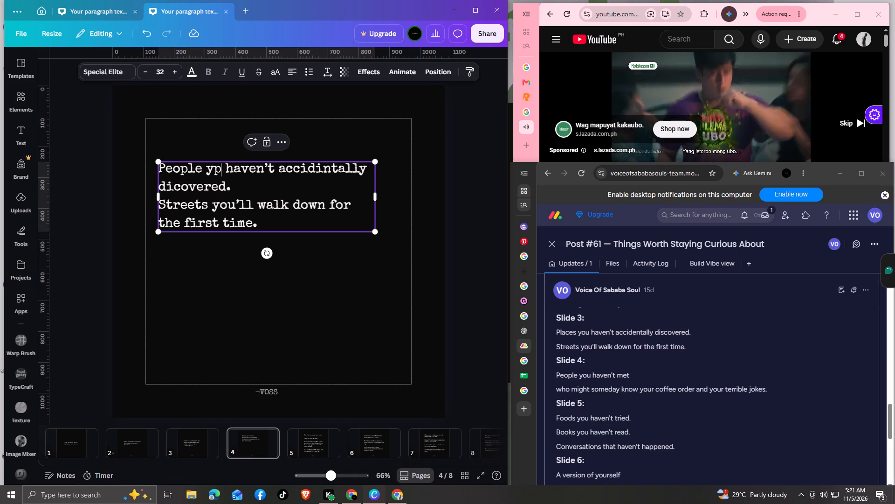
key(BackSpace)
text(ou)
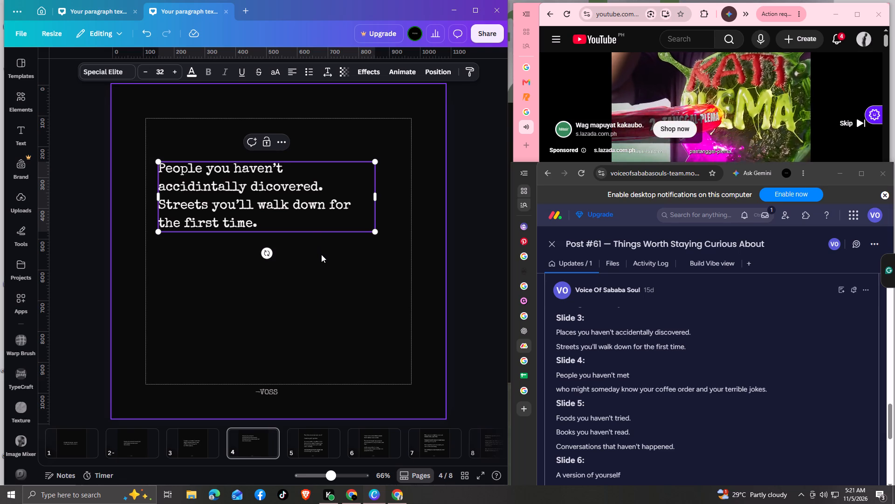
Centre the fourth page's text box horizontally and vertically on the page, then deselect it.
drag(307, 231, 308, 231)
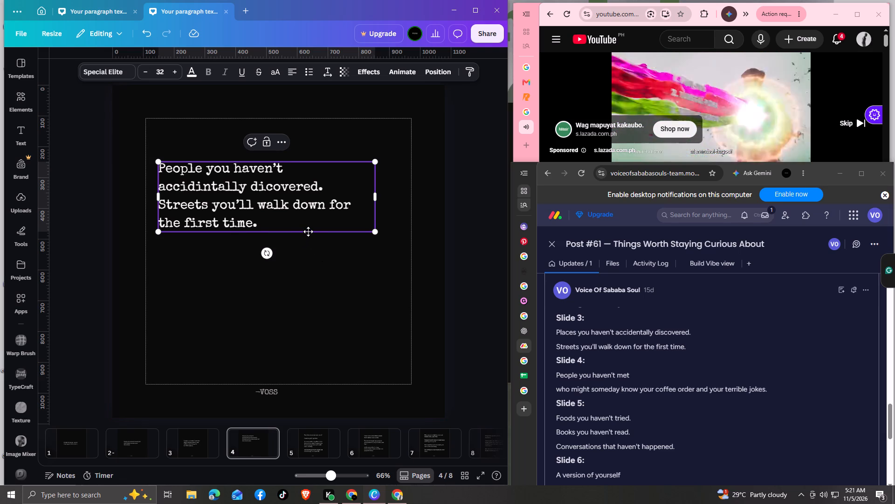
drag(308, 231, 321, 246)
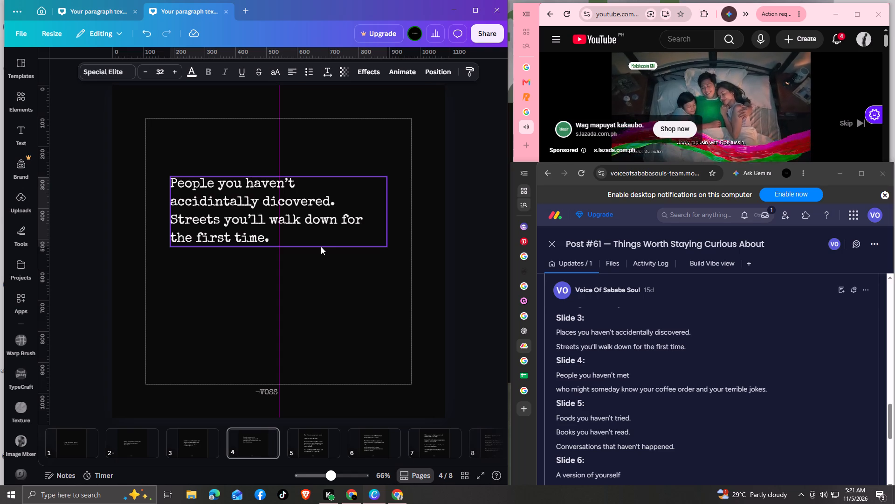
drag(321, 246, 321, 275)
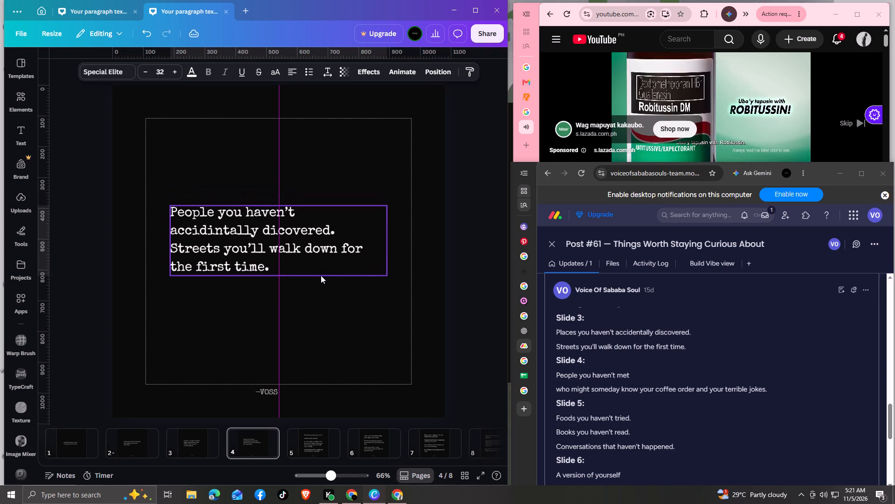
drag(321, 275, 321, 285)
click(322, 322)
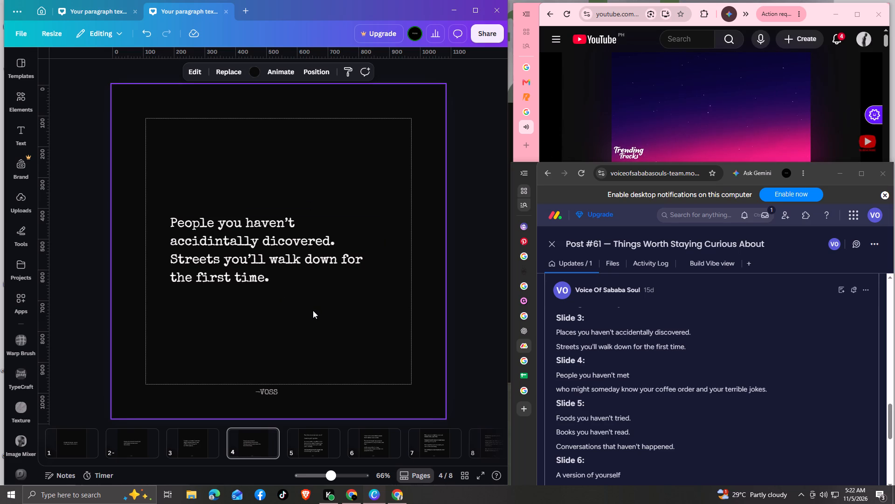
On the fifth page, delete the text box's last paragraph, from "And knowing that we might not" onward, with the blank line above it.
key(Right)
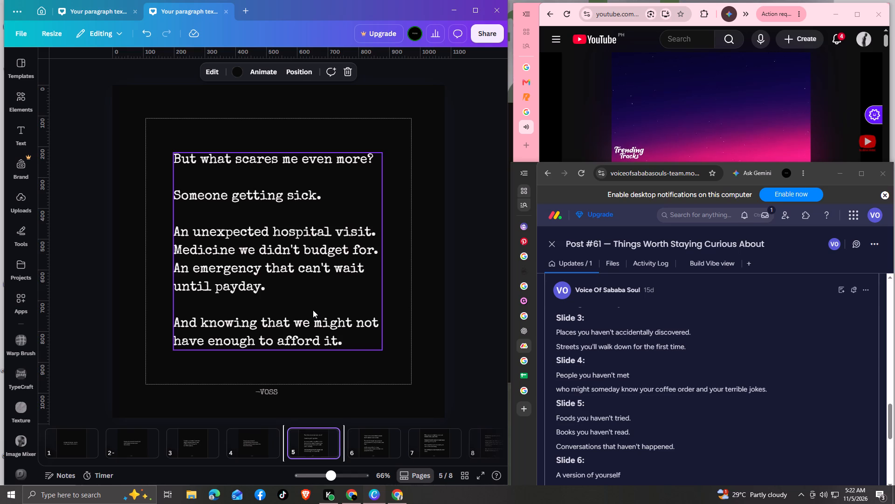
click(344, 342)
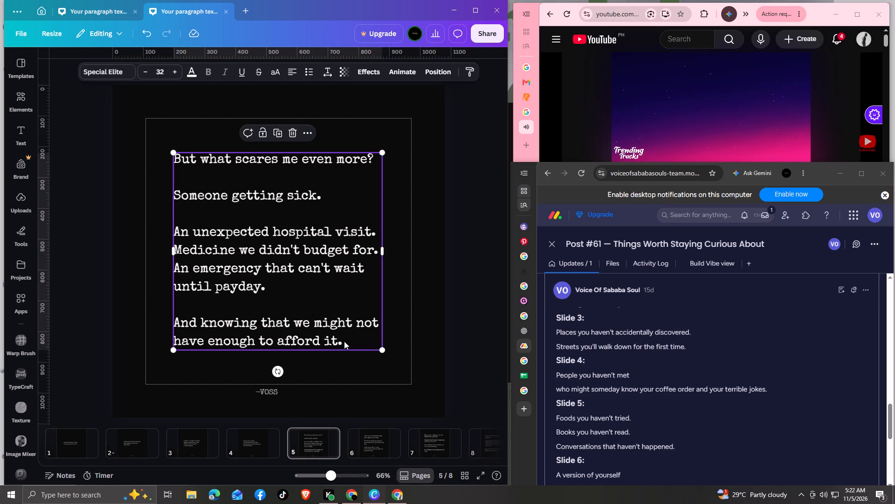
click(344, 341)
key(ctrl+shift+Left)
key(ctrl+shift+Left)
key(ctrl+shift+Left)
key(ctrl+shift+Left)
key(ctrl+shift+Left)
key(ctrl+shift+Left)
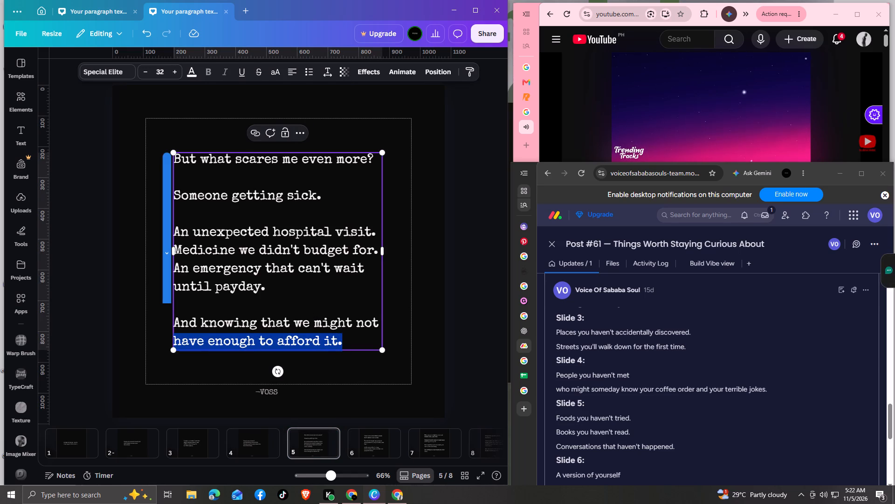
key(ctrl+shift+Left)
key(ctrl+shift+Left)
key(ctrl+shift+Left)
key(ctrl+shift+Left)
key(ctrl+shift+Left)
key(ctrl+shift+Left)
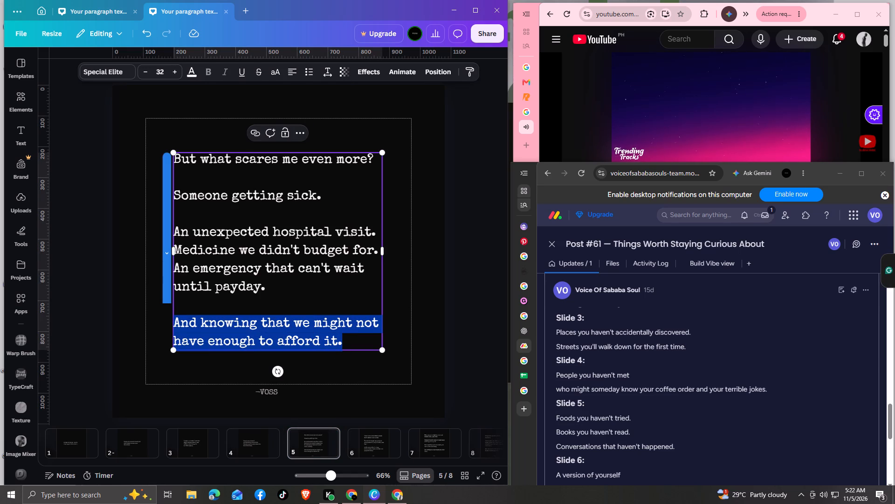
key(BackSpace)
key(BackSpace)
key(BackSpace)
Delete the fifth page's paragraph from "An unexpected hospital visit." to "until payday.", including the blank line above it.
key(ctrl+shift+Left)
key(ctrl+shift+Left)
key(ctrl+shift+Left)
key(ctrl+shift+Left)
key(ctrl+shift+Left)
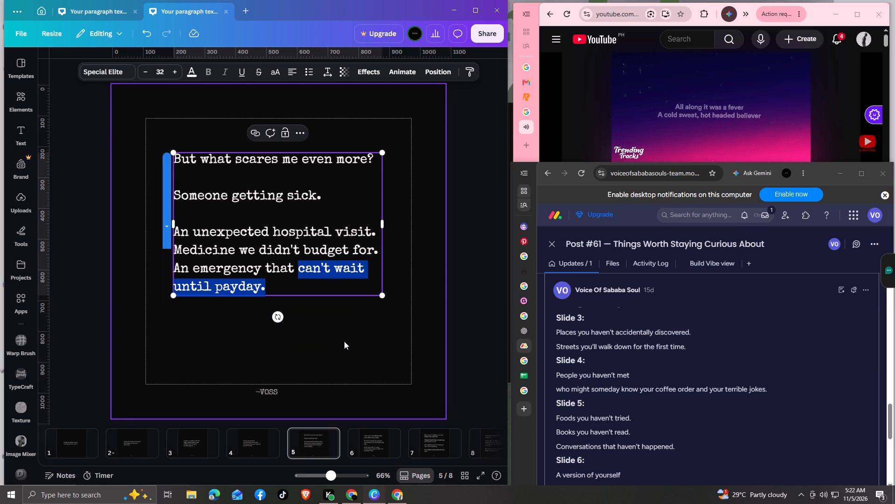
key(ctrl+shift+Left)
key(ctrl+shift+Left)
key(ctrl+shift+Left)
key(ctrl+shift+Left)
key(ctrl+shift+Left)
key(ctrl+shift+Left)
key(ctrl+shift+Left)
key(ctrl+shift+Left)
key(ctrl+shift+Left)
key(ctrl+shift+Left)
key(ctrl+shift+Left)
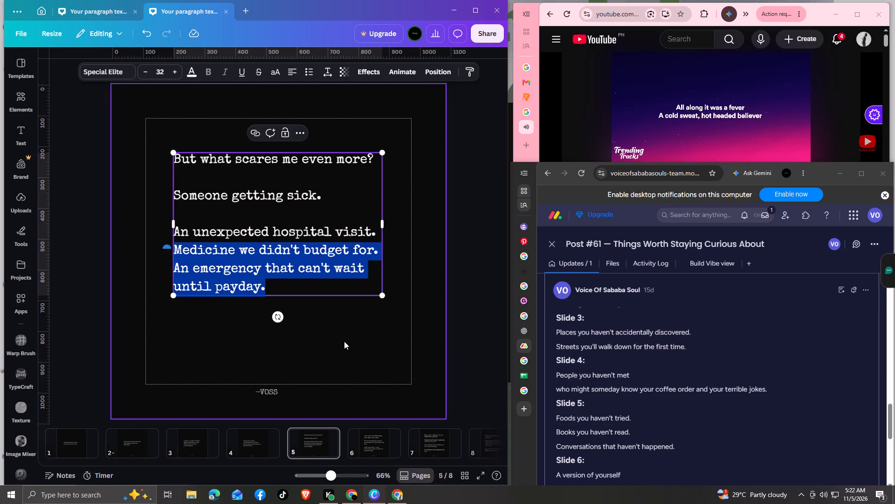
key(ctrl+shift+Left)
key(ctrl+shift+Left)
key(ctrl+shift+Left)
key(ctrl+shift+Left)
key(ctrl+shift+Left)
key(BackSpace)
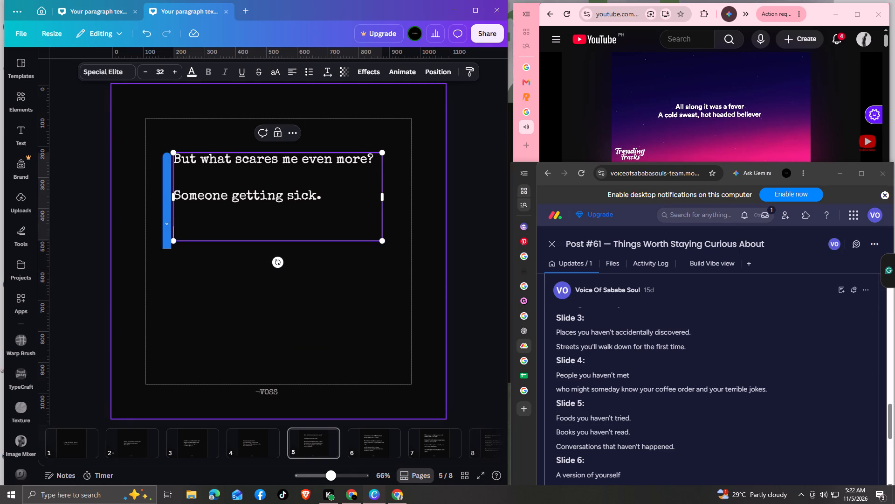
key(BackSpace)
key(BackSpace)
Clear the remaining "But what scares me even more?" and "Someone getting sick." lines, keeping the fifth page's text box empty.
key(ctrl+shift+Left)
key(ctrl+shift+Left)
key(ctrl+shift+Left)
key(ctrl+shift+Left)
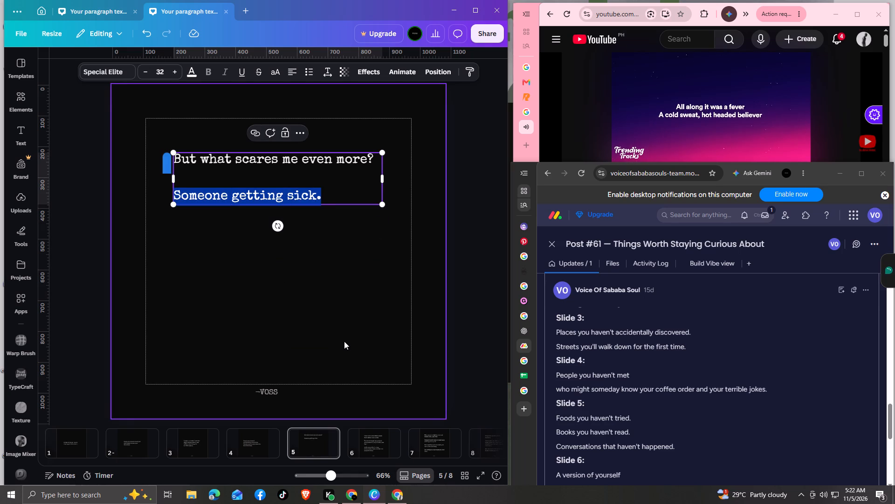
key(BackSpace)
key(BackSpace)
key(BackSpace)
key(ctrl+shift+Left)
key(ctrl+shift+Left)
key(ctrl+shift+Left)
key(ctrl+shift+Left)
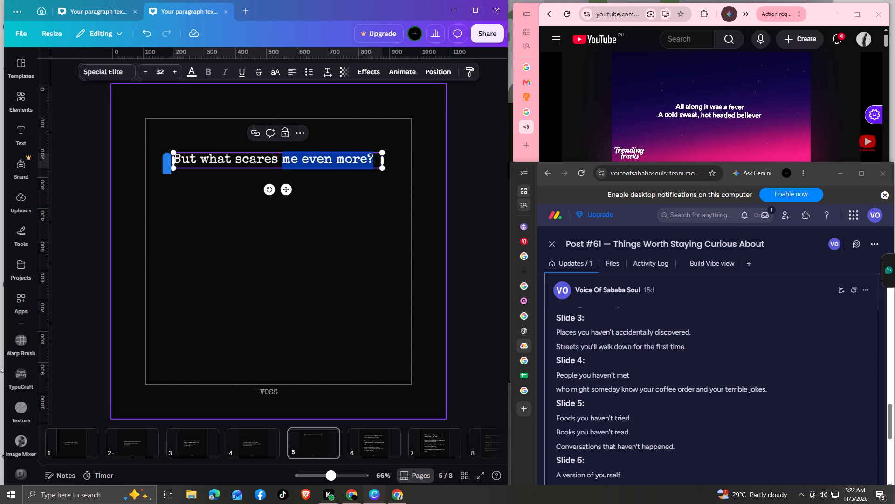
key(ctrl+shift+Left)
key(ctrl+shift+Left)
key(ctrl+shift+Left)
key(BackSpace)
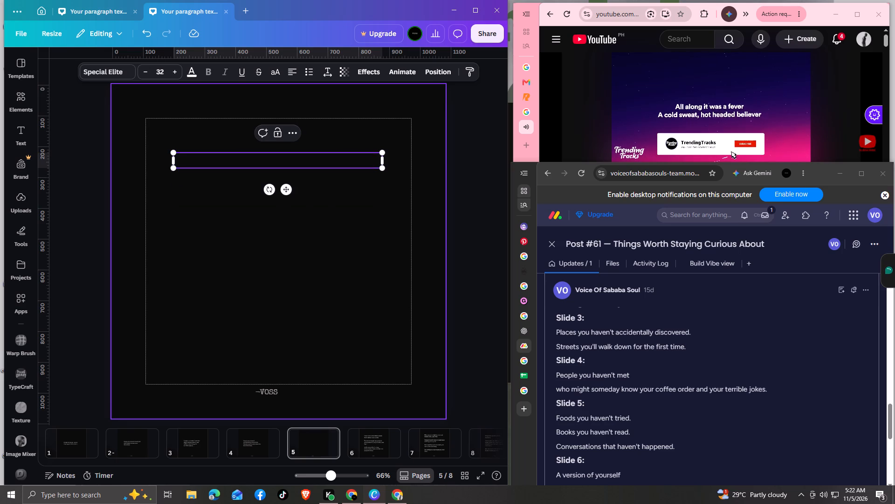
Enter "Foods you haven't tried." as the first line of the fifth page's text box.
text(Foods)
key(space)
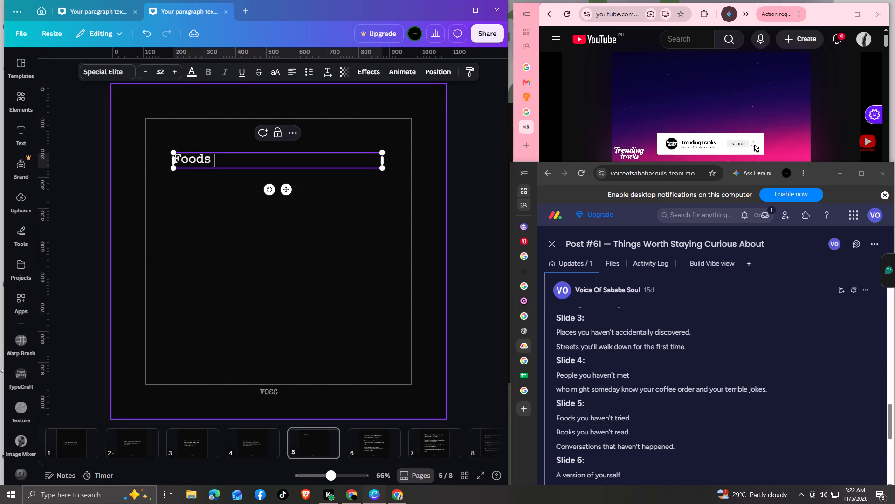
text(you haven't)
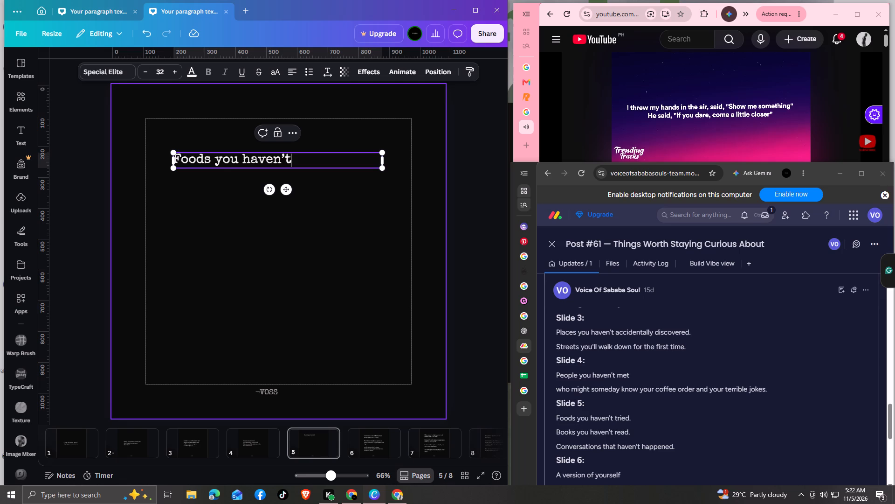
key(space)
text(tried.)
Add "Books you haven't read." on a new line of the fifth page's text.
key(Return)
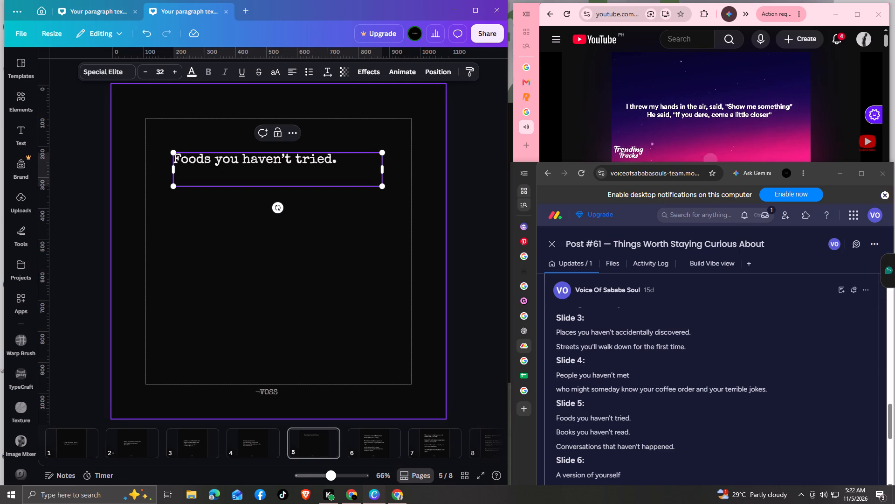
text(Book)
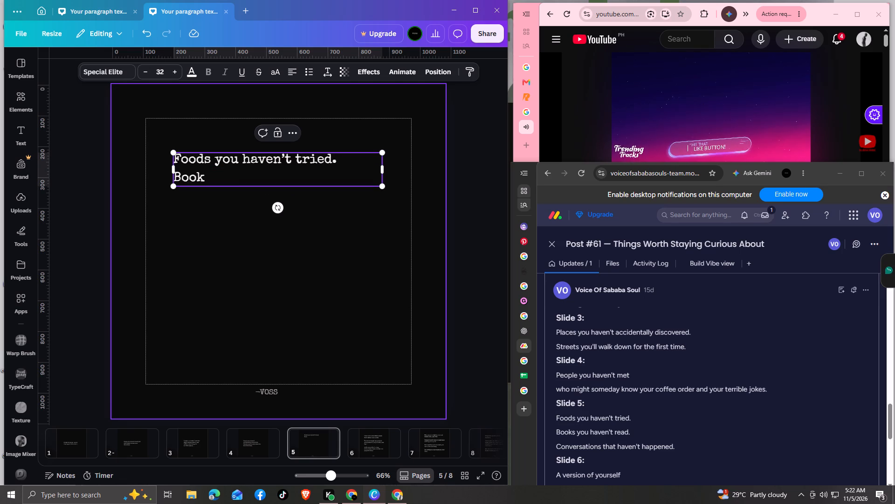
text(s you)
key(space)
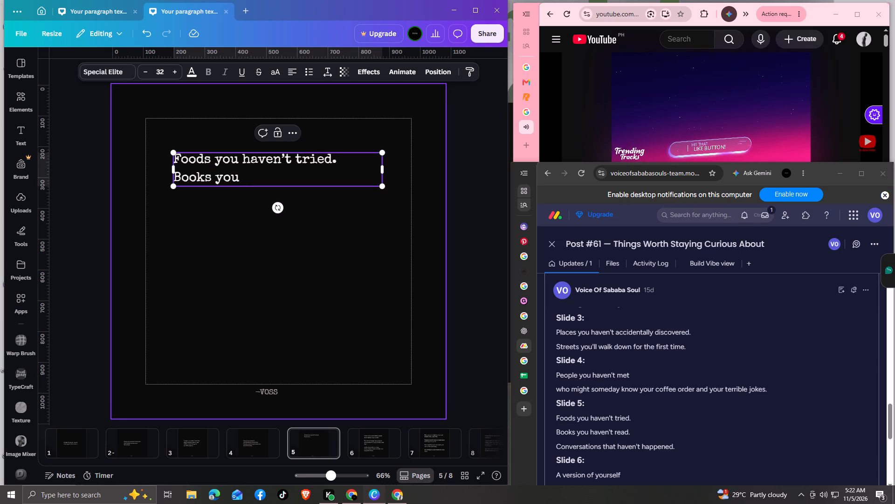
text(haven't)
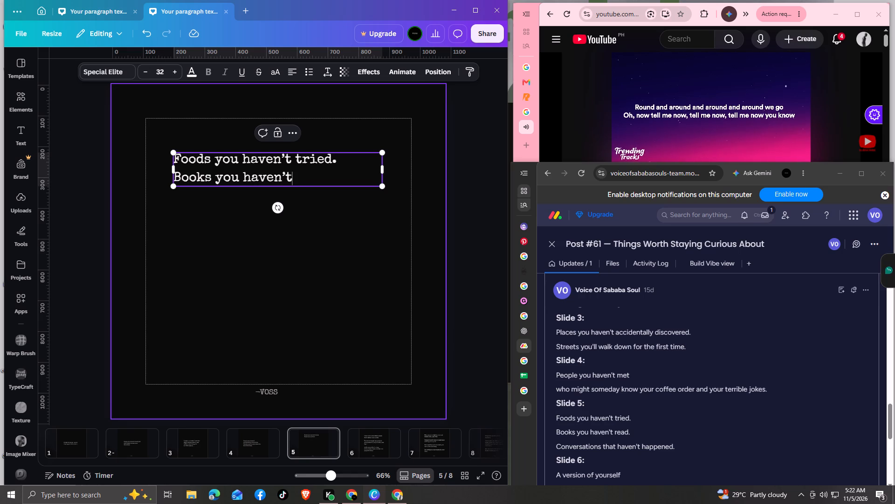
key(space)
text(read)
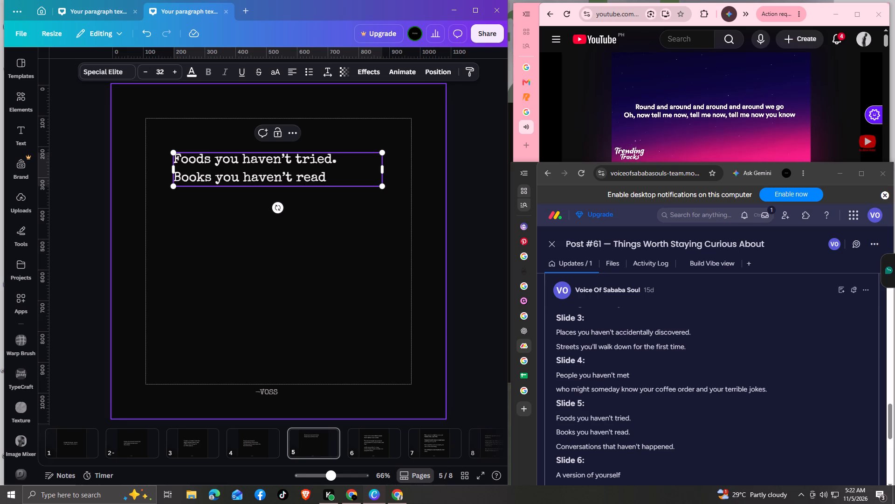
key(period)
Add "Conversations that haven't happened." on a new line below the books line.
key(Return)
text(Conversation)
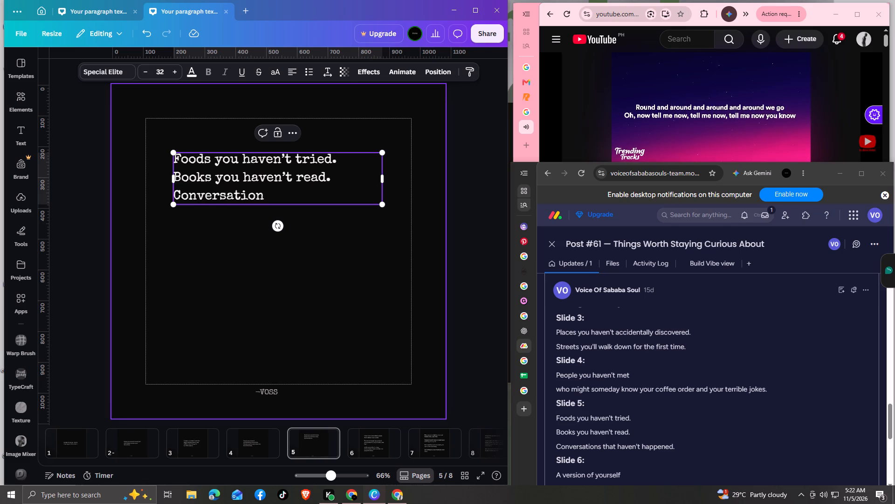
text(s)
key(space)
text(that)
key(space)
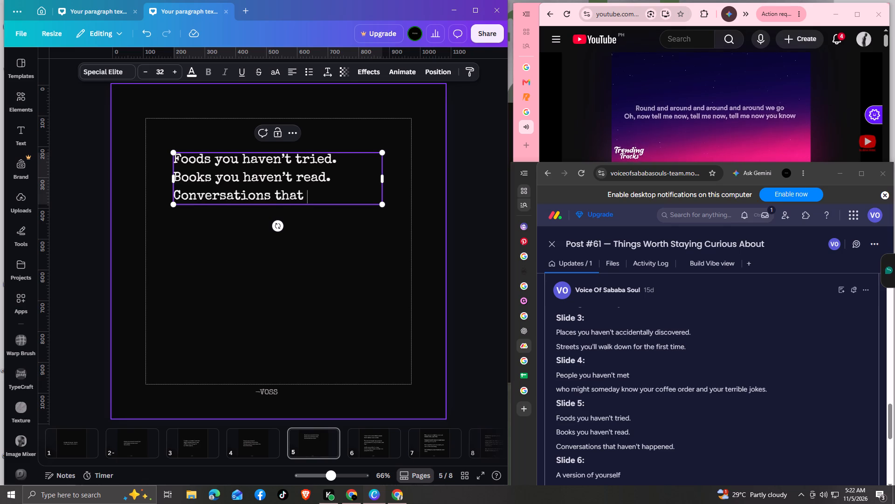
text(ha)
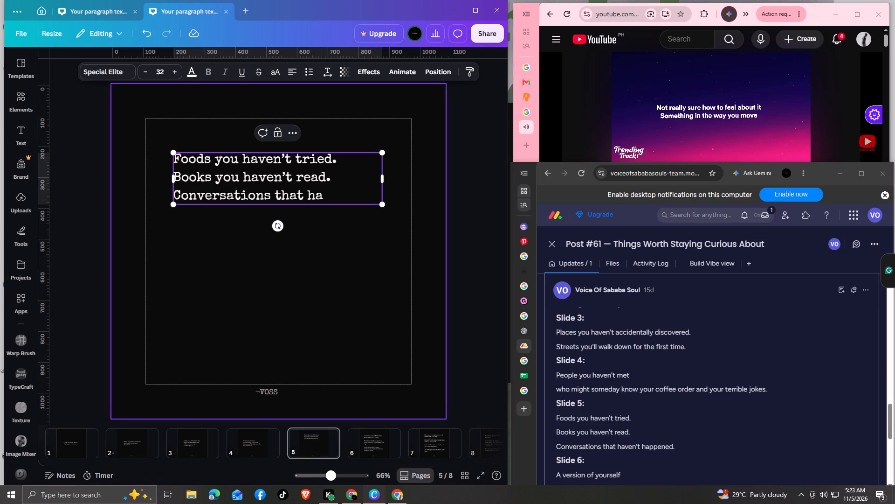
text(ven't)
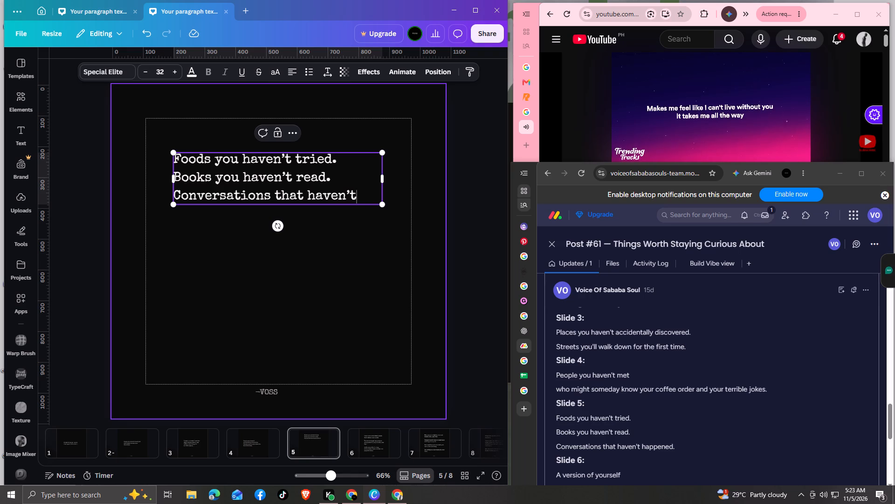
key(space)
text(happen)
text(ed)
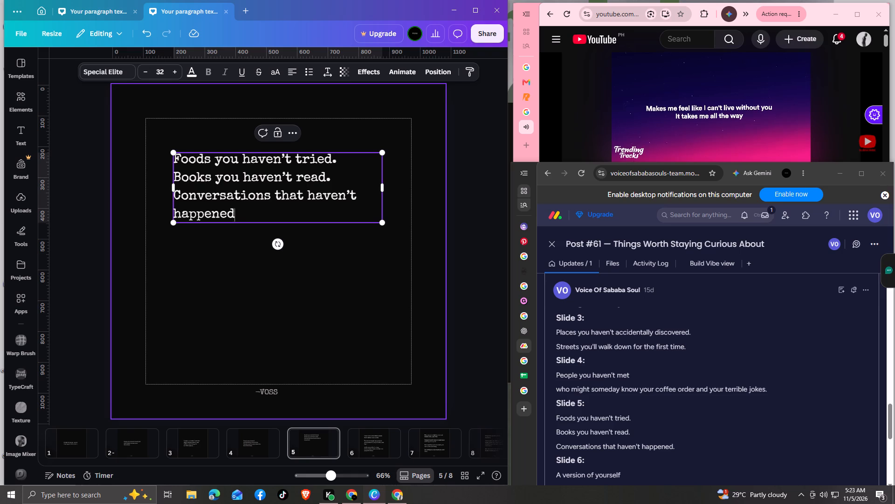
key(period)
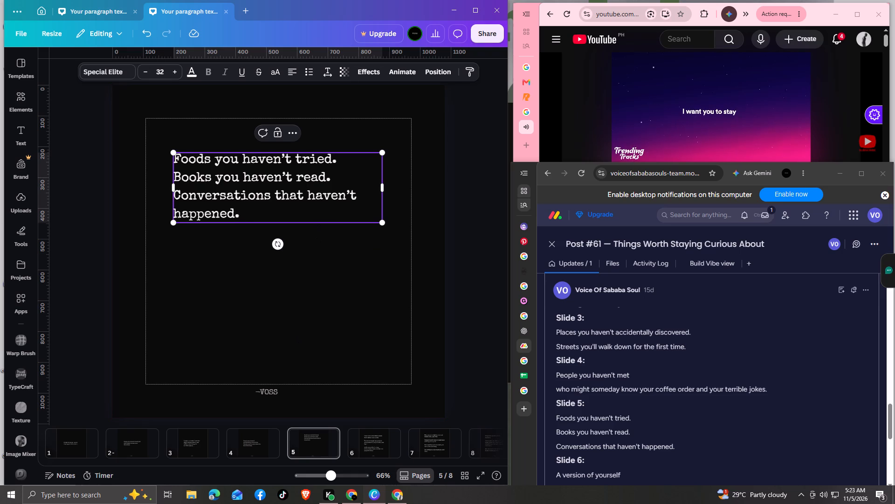
Narrow the fifth page's text box slightly and centre it horizontally and vertically on the page, then deselect it.
drag(384, 190, 369, 188)
drag(307, 224, 313, 258)
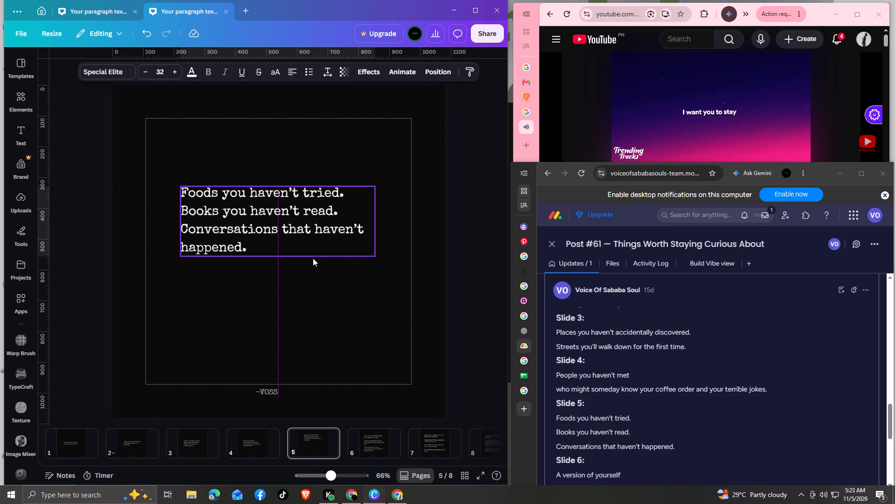
drag(313, 258, 313, 279)
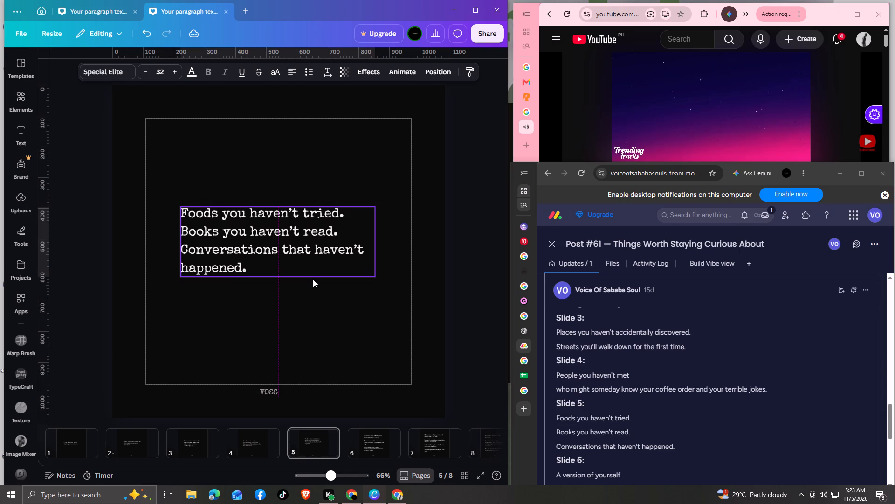
drag(313, 279, 313, 286)
click(335, 326)
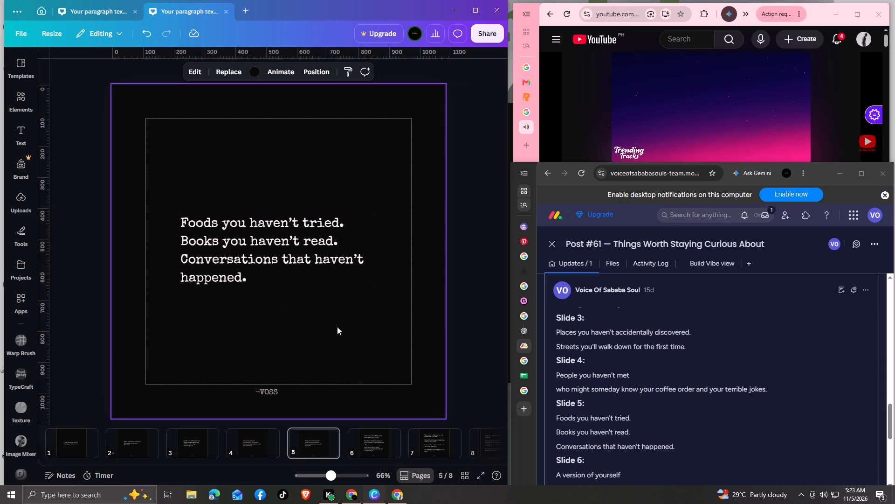
On the sixth page, delete the text box's last paragraph, starting "while your mind is busy", with the blank line above it.
key(Right)
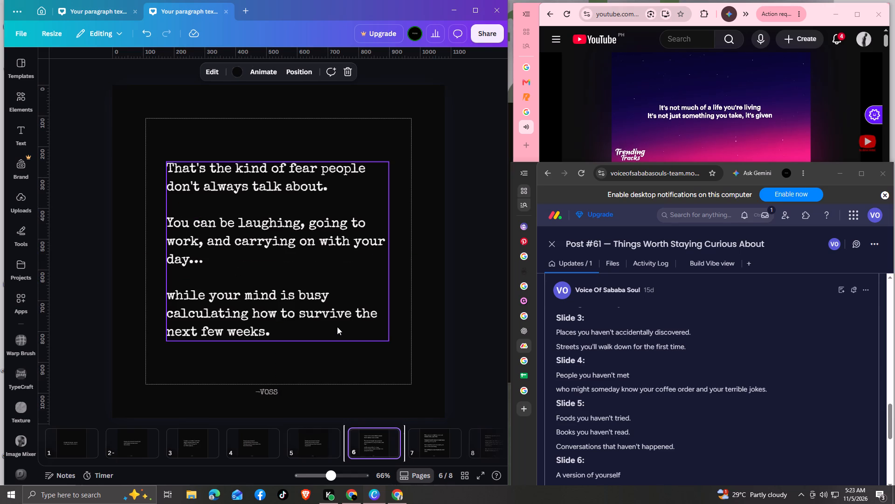
click(311, 329)
click(310, 329)
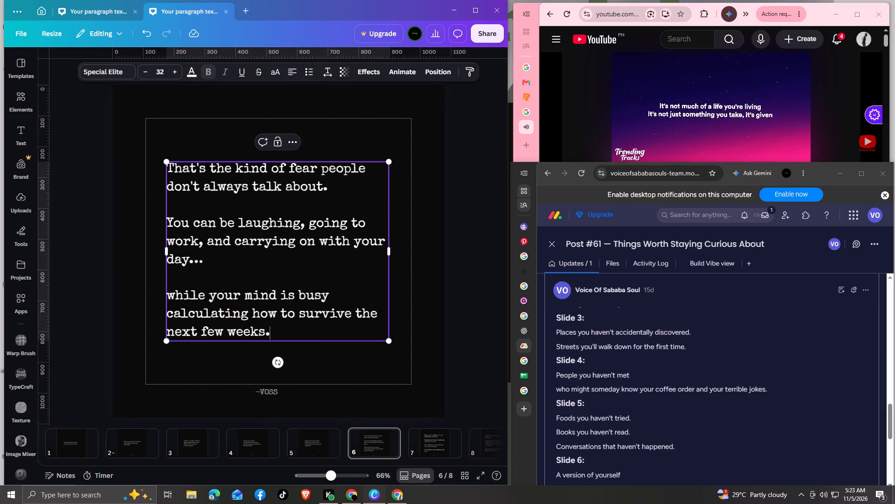
key(ctrl+shift+Left)
key(ctrl+shift+Left)
key(ctrl+shift+Left)
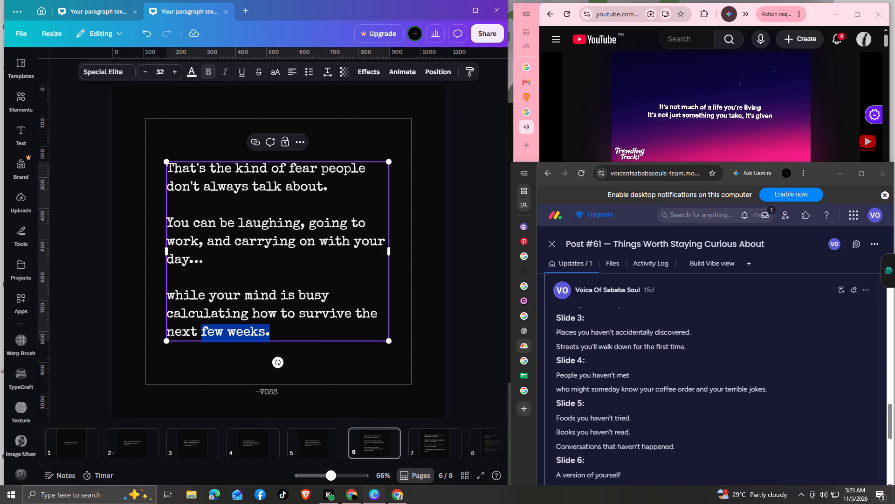
key(ctrl+shift+Left)
key(ctrl+shift+Left)
key(ctrl+shift+Left)
key(ctrl+shift+Left)
key(ctrl+shift+Left)
key(ctrl+shift+Left)
key(ctrl+shift+Left)
key(ctrl+shift+Left)
key(ctrl+shift+Left)
key(ctrl+shift+Left)
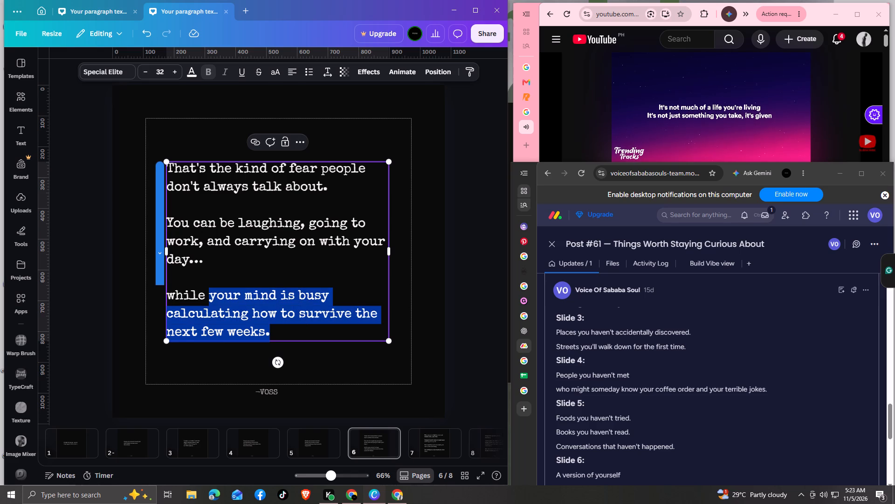
key(ctrl+shift+Left)
key(BackSpace)
key(BackSpace)
key(BackSpace)
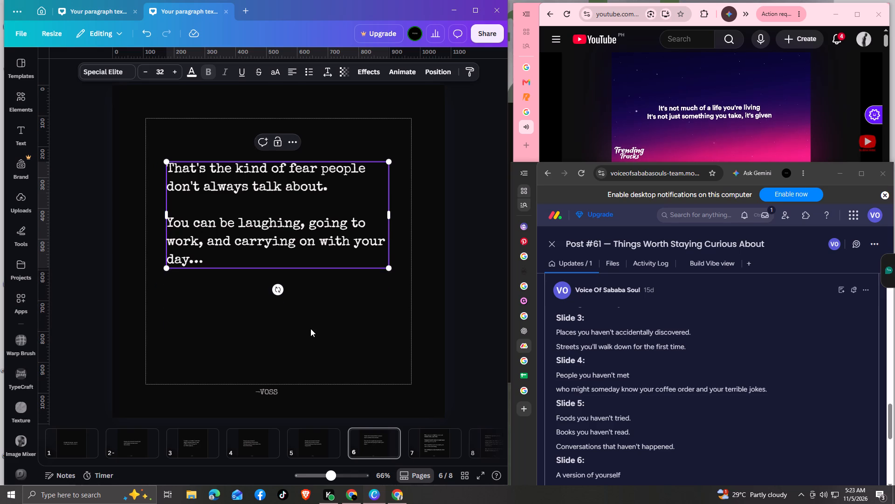
Delete the sixth page's paragraph starting "You can be laughing, going to work", with the blank line above it.
key(ctrl+shift+Left)
key(ctrl+shift+Left)
key(ctrl+shift+Left)
key(ctrl+shift+Left)
key(ctrl+shift+Left)
key(ctrl+shift+Left)
key(ctrl+shift+Left)
key(ctrl+shift+Left)
key(ctrl+shift+Left)
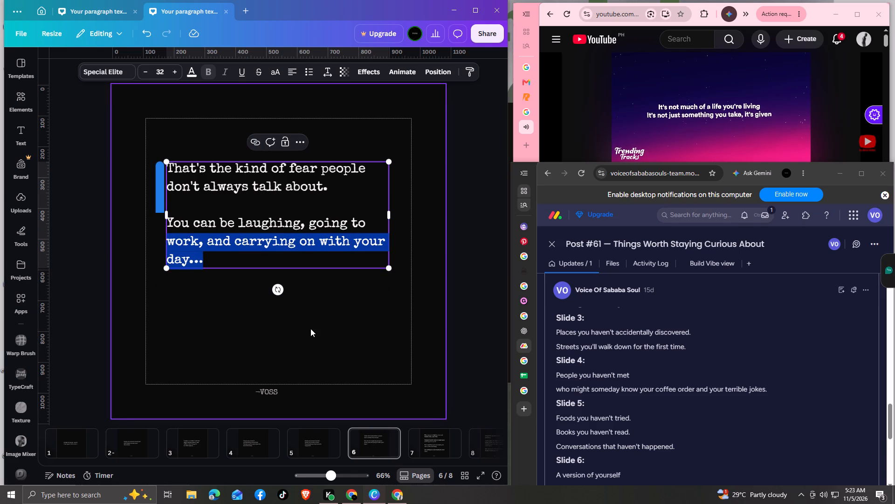
key(ctrl+shift+Left)
key(ctrl+shift+Left)
key(ctrl+shift+Left)
key(ctrl+shift+Left)
key(ctrl+shift+Left)
key(ctrl+shift+Left)
key(ctrl+shift+Left)
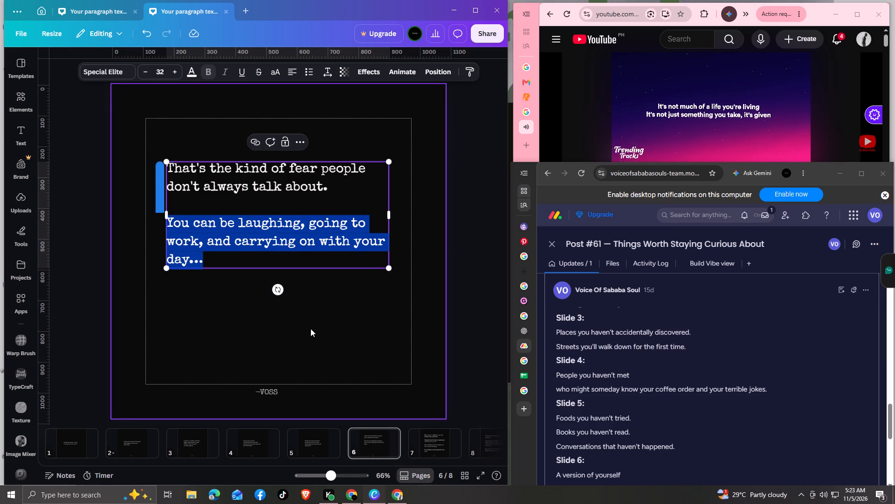
key(BackSpace)
key(BackSpace)
key(BackSpace)
Delete the sixth page's remaining paragraph, starting "That's the kind of fear people", leaving the text box empty.
key(ctrl+shift+Left)
key(ctrl+shift+Left)
key(ctrl+shift+Left)
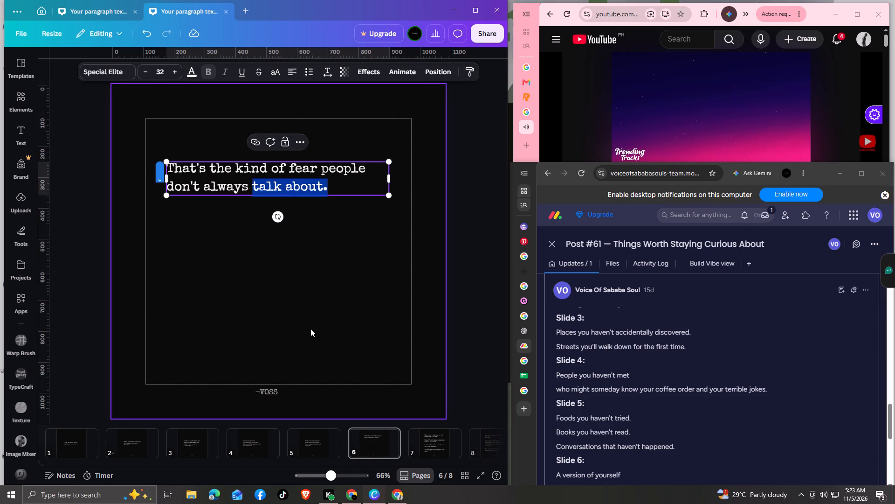
key(ctrl+shift+Left)
key(ctrl+shift+Left)
key(ctrl+shift+Left)
key(ctrl+shift+Left)
key(ctrl+shift+Left)
key(ctrl+shift+Left)
key(ctrl+shift+Left)
key(ctrl+shift+Left)
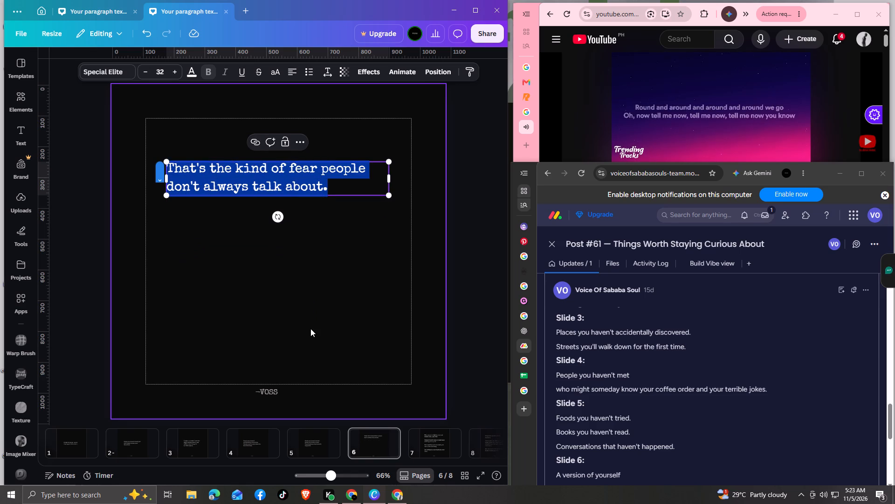
key(ctrl+shift+Left)
key(BackSpace)
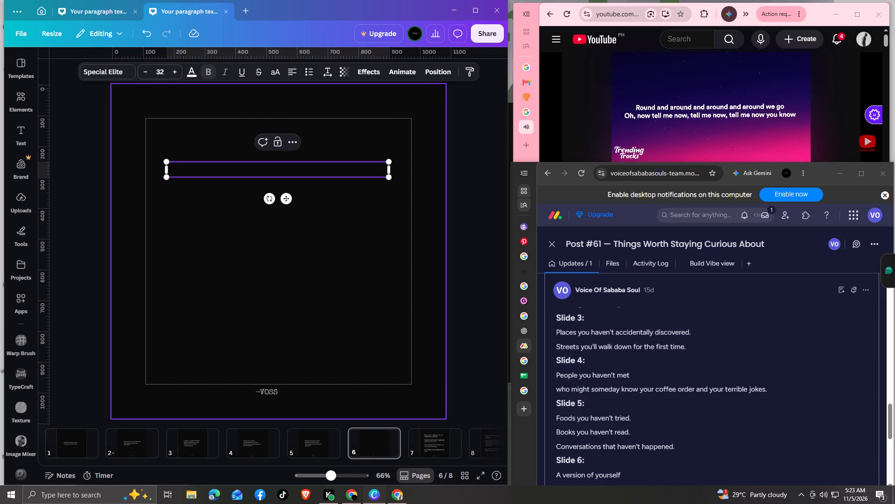
Enter "A version of yourself you" from the brief's Slide 6 copy in the sixth page's empty text box.
scroll(709, 372, down, 2)
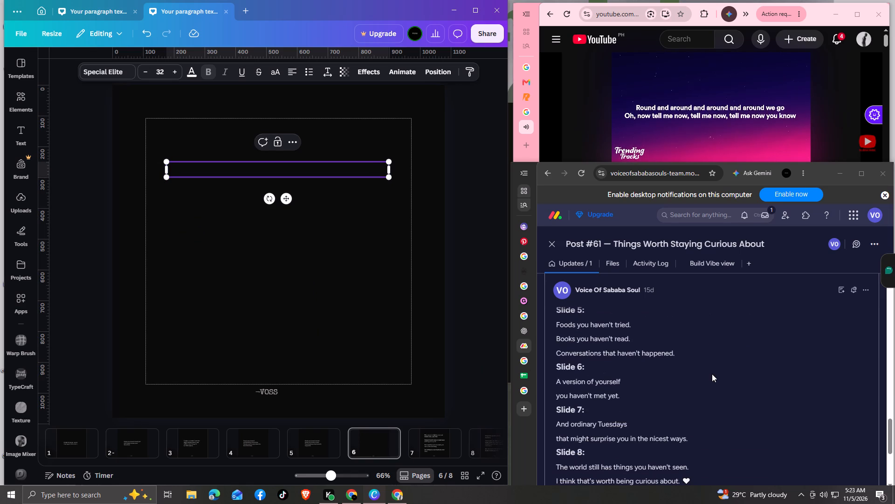
scroll(707, 375, down, 1)
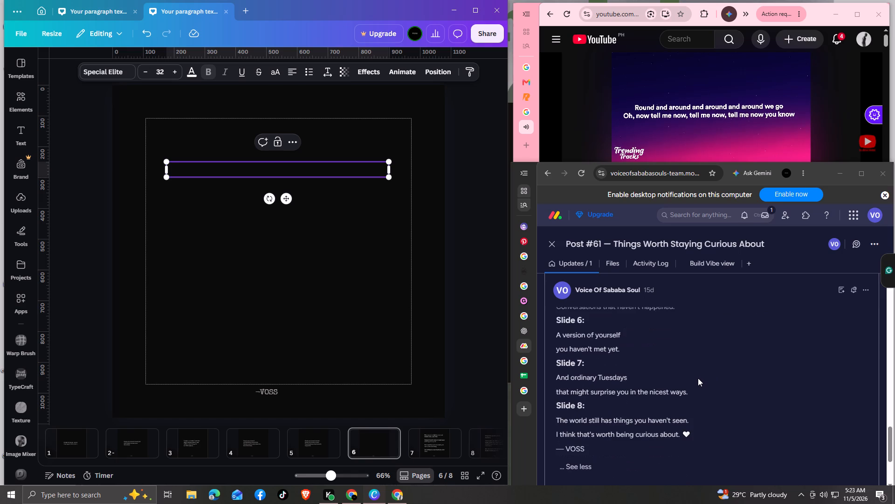
click(268, 168)
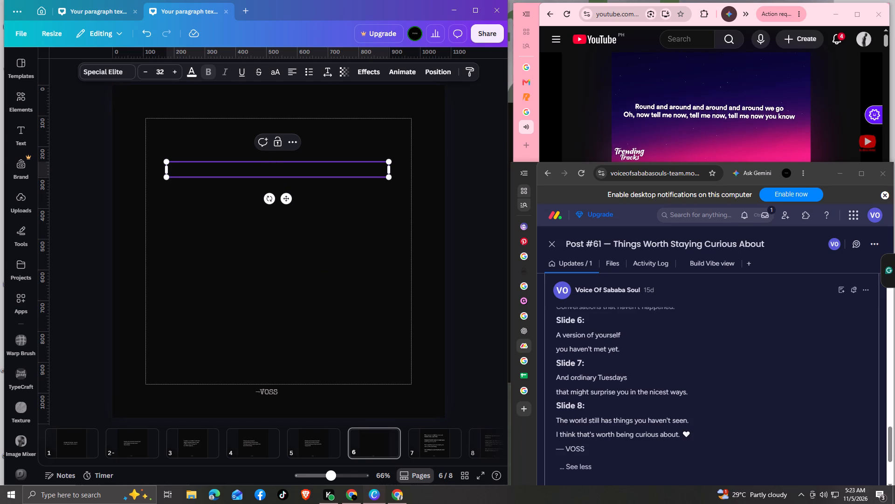
click(232, 173)
click(231, 171)
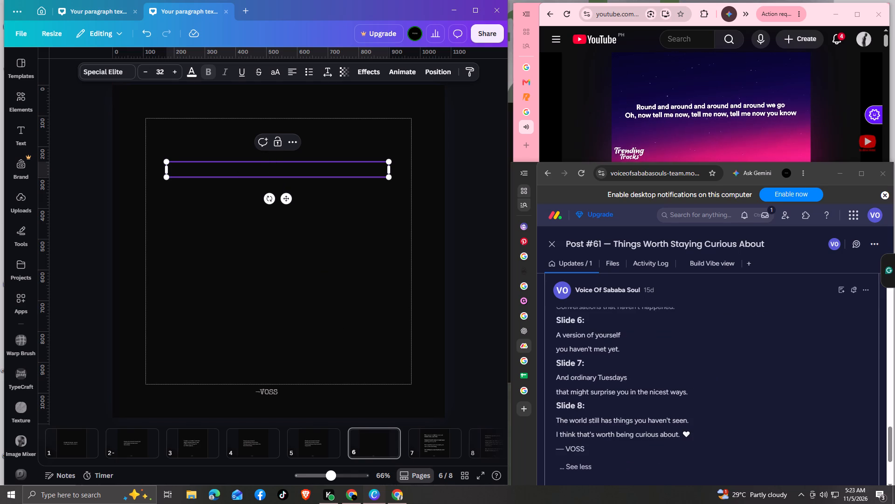
text(A versio)
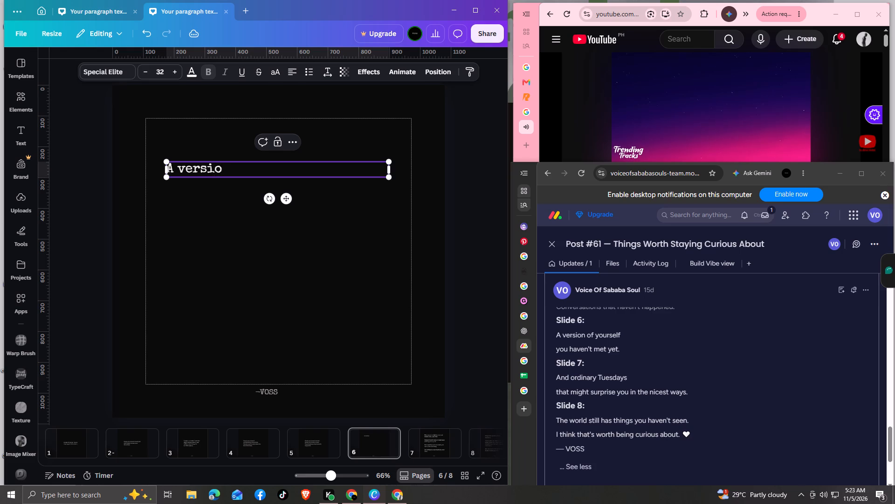
text(n)
key(space)
text(of y ouse)
key(BackSpace)
key(BackSpace)
key(BackSpace)
key(BackSpace)
key(BackSpace)
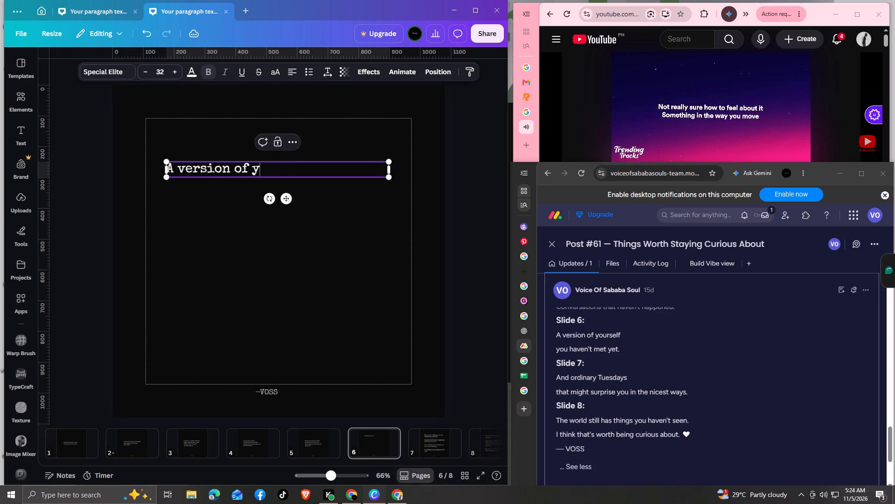
text(ourself)
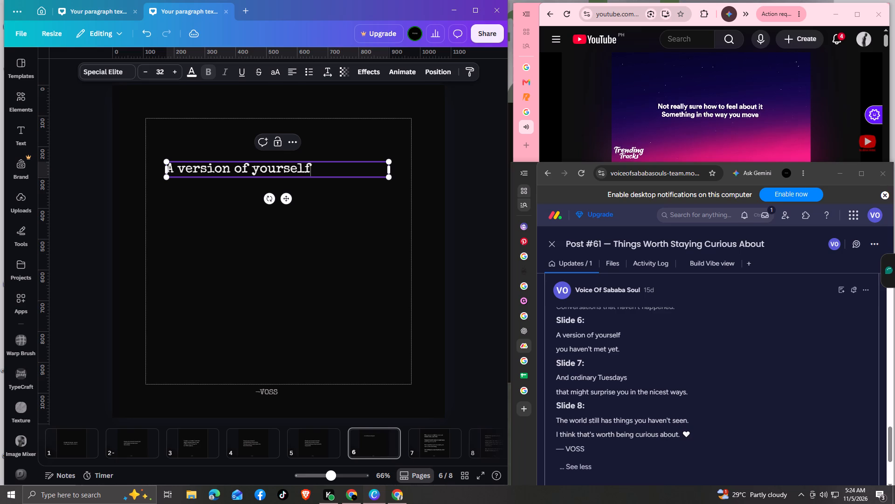
key(space)
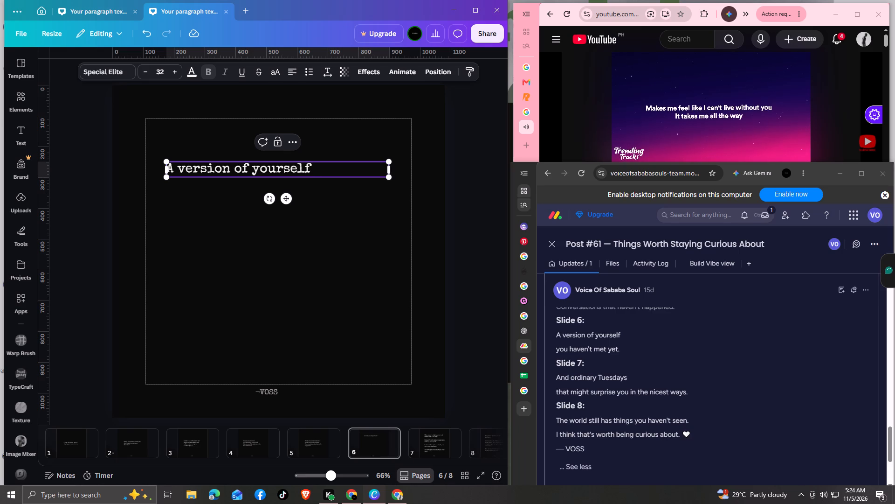
text(you)
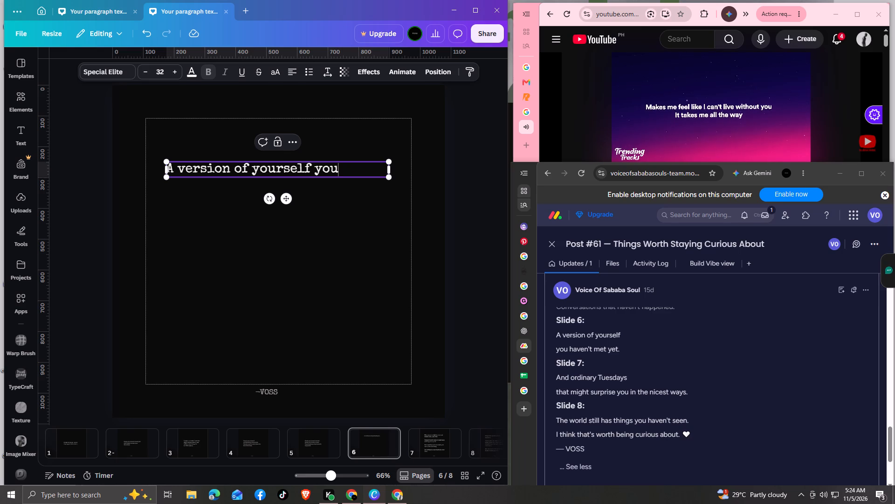
Add "haven't met yet." on a new line below "A version of yourself you".
key(Return)
text(haven't)
key(space)
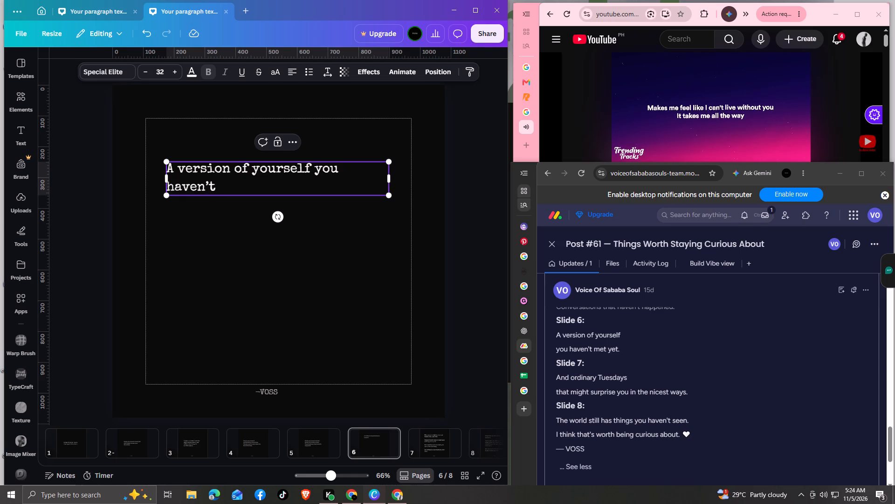
text(met yet.)
key(Return)
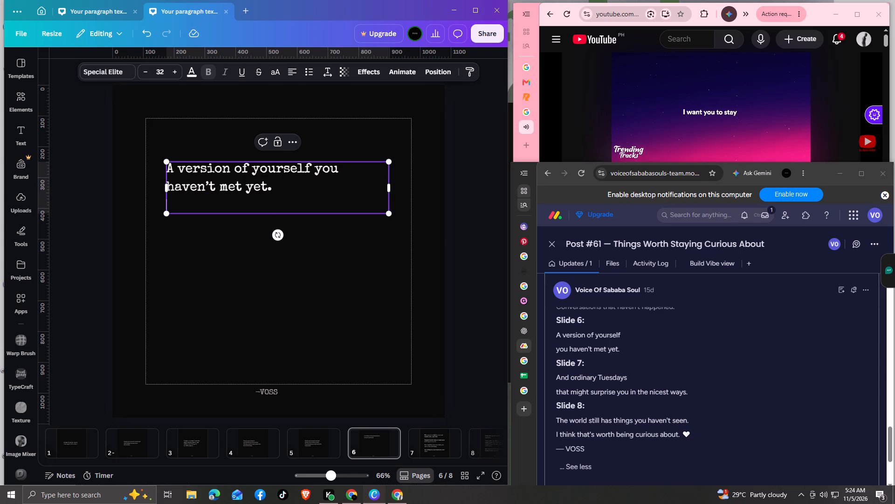
key(BackSpace)
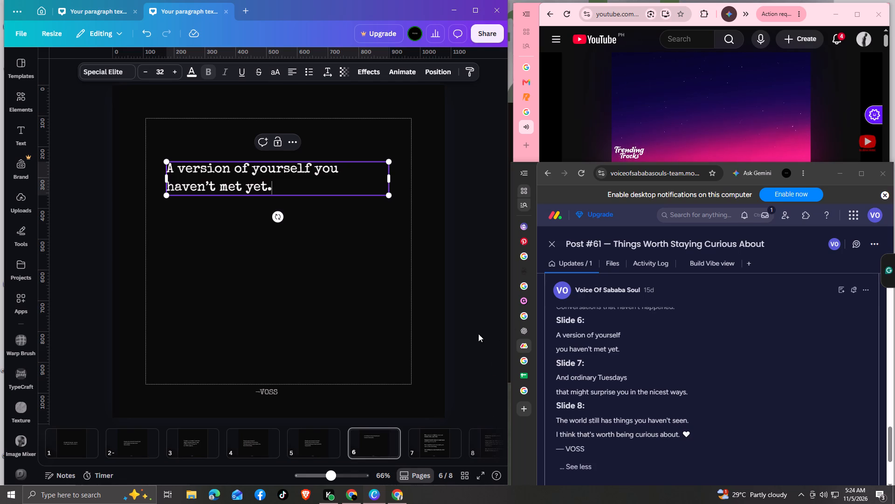
Narrow the sixth page's text box to fit its text and centre it horizontally and vertically on the page, then deselect it.
drag(389, 180, 386, 180)
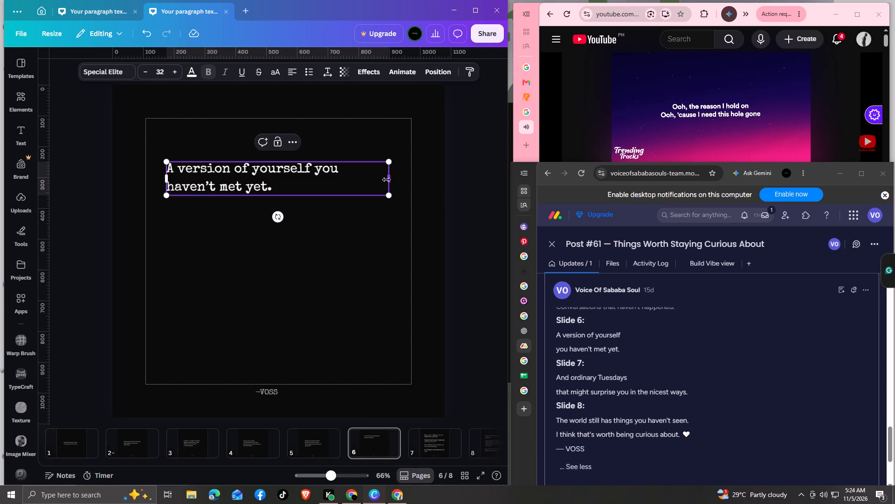
drag(386, 180, 348, 184)
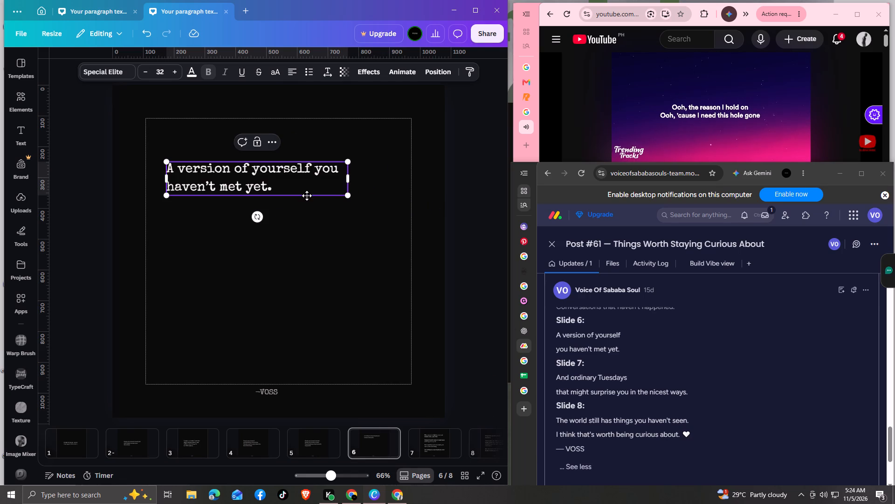
drag(307, 196, 325, 248)
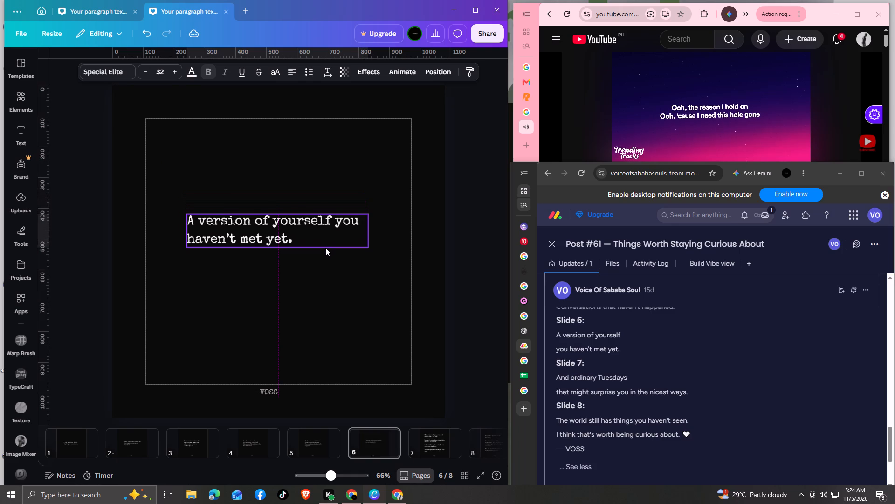
drag(325, 248, 325, 255)
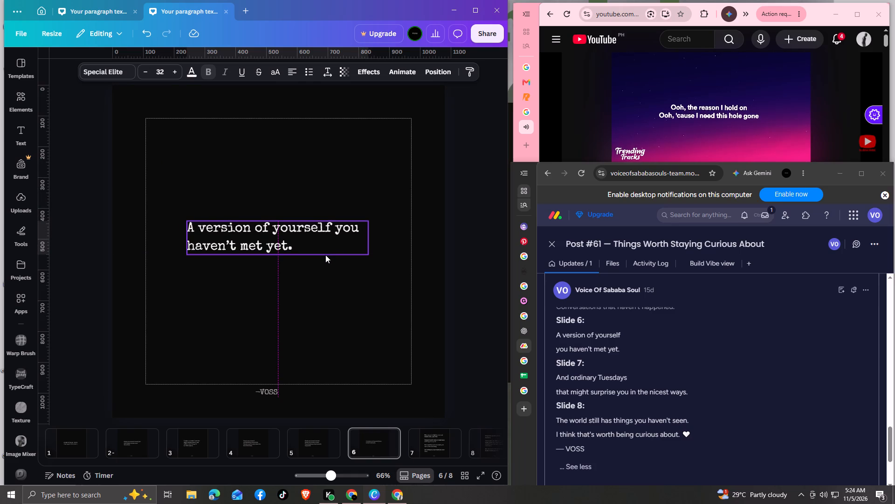
drag(325, 255, 325, 264)
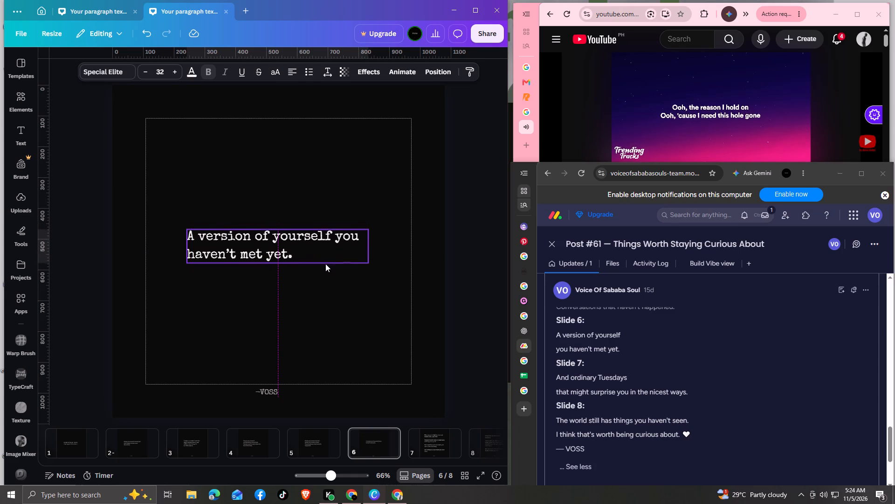
drag(325, 264, 325, 268)
click(334, 301)
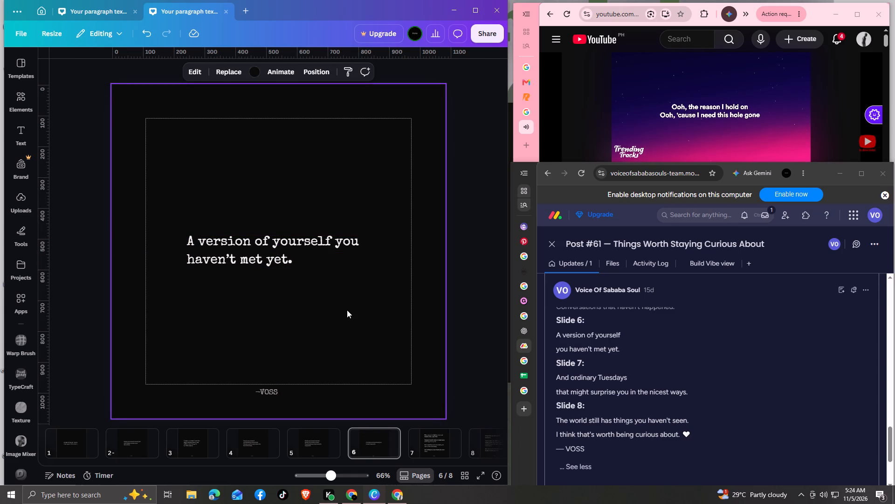
Check the brief's Slide 7 copy and delete the seventh page's last paragraph, starting "It's trying to make", with the blank line above it.
key(Right)
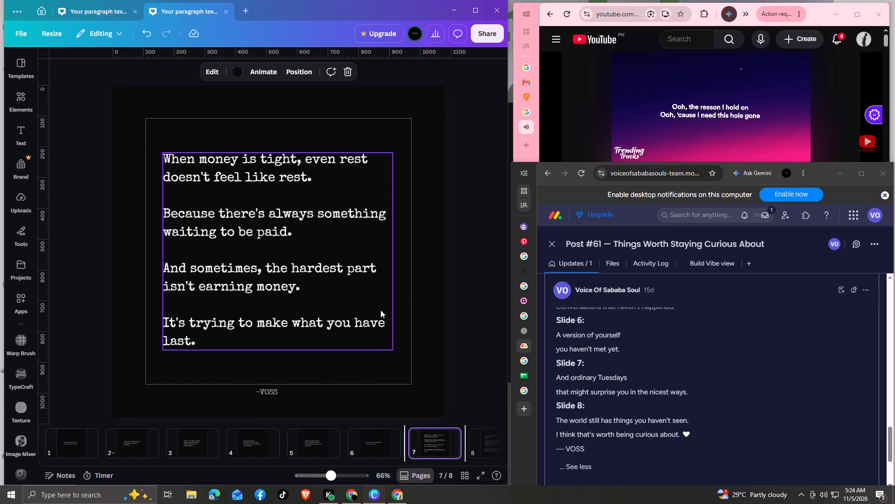
click(557, 377)
drag(557, 377, 593, 385)
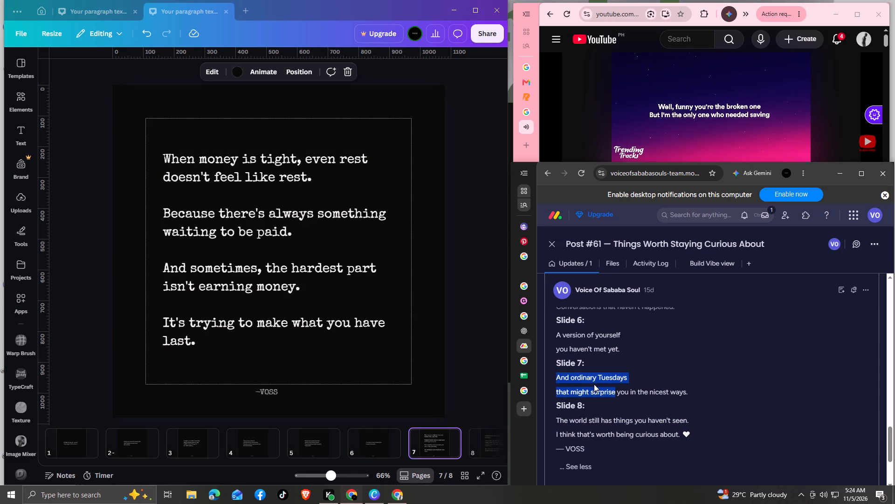
click(590, 376)
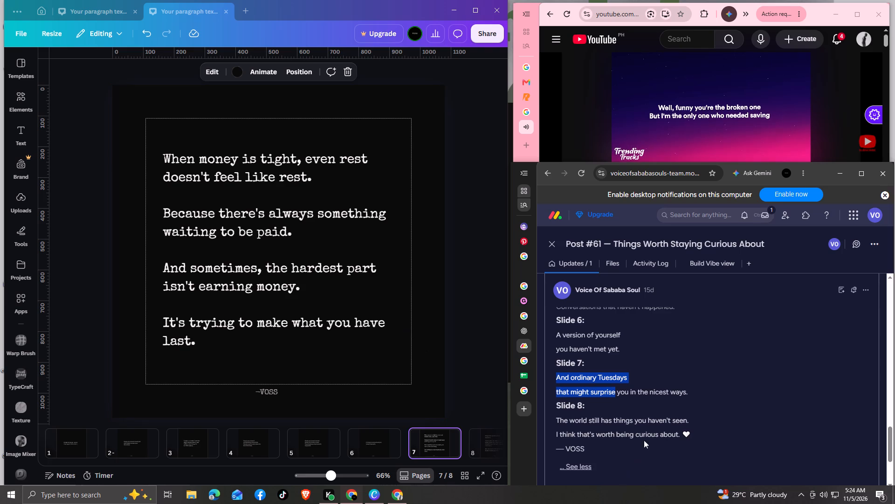
click(653, 383)
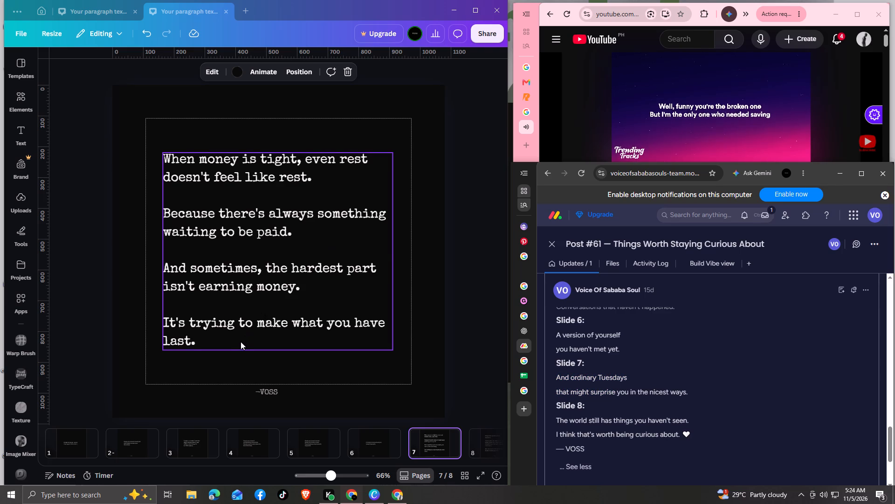
click(239, 340)
click(238, 339)
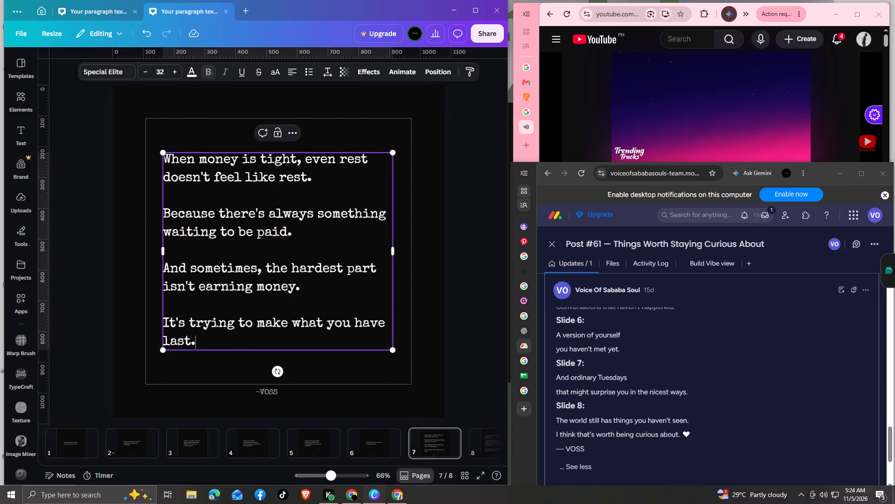
key(ctrl+shift+Left)
key(ctrl+shift+Left)
key(ctrl+shift+Left)
key(ctrl+shift+Left)
key(ctrl+shift+Left)
key(ctrl+shift+Left)
key(ctrl+shift+Left)
key(ctrl+shift+Left)
key(ctrl+shift+Left)
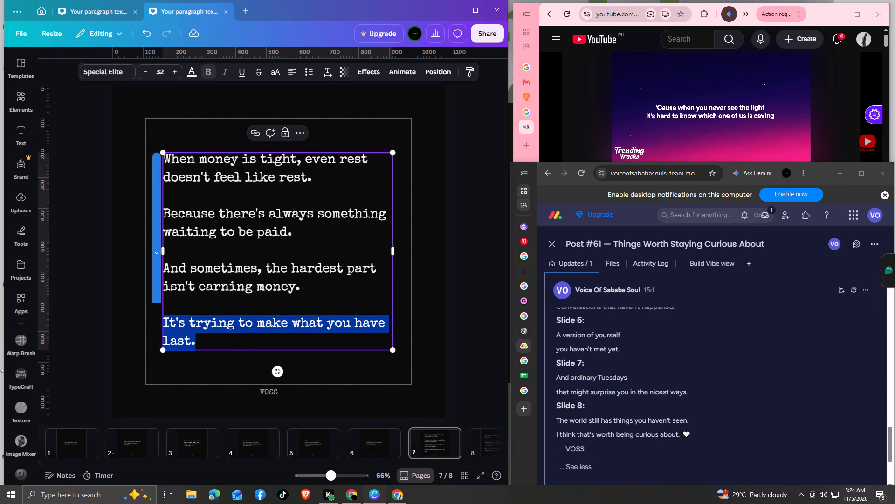
key(ctrl+shift+Left)
key(BackSpace)
key(BackSpace)
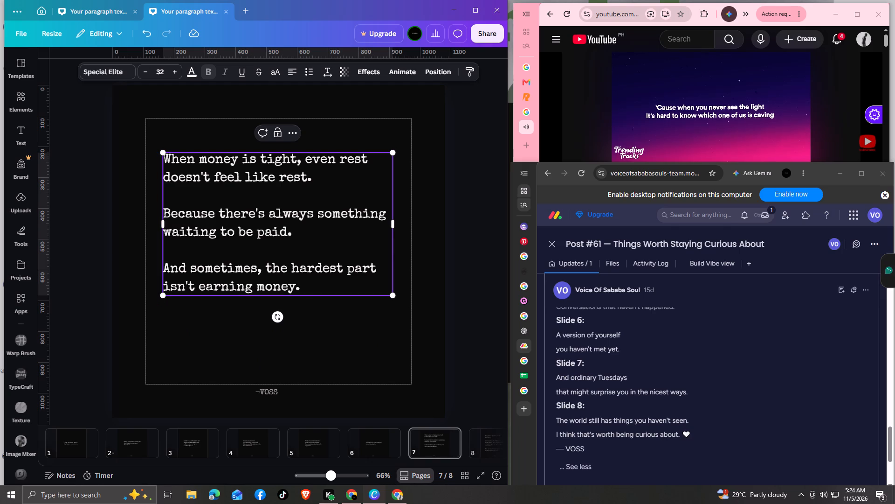
Delete the seventh page's paragraph starting "And sometimes, the hardest part", with the blank line above it.
key(ctrl+shift+Left)
key(ctrl+shift+Left)
key(ctrl+shift+Left)
key(ctrl+shift+Left)
key(ctrl+shift+Left)
key(ctrl+shift+Left)
key(ctrl+shift+Left)
key(ctrl+shift+Left)
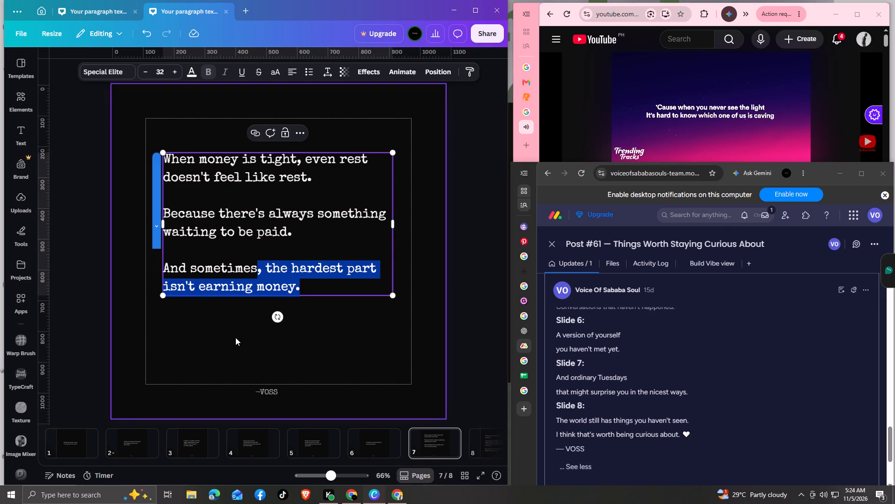
key(ctrl+shift+Left)
key(ctrl+shift+Left)
key(ctrl+shift+Left)
key(BackSpace)
key(BackSpace)
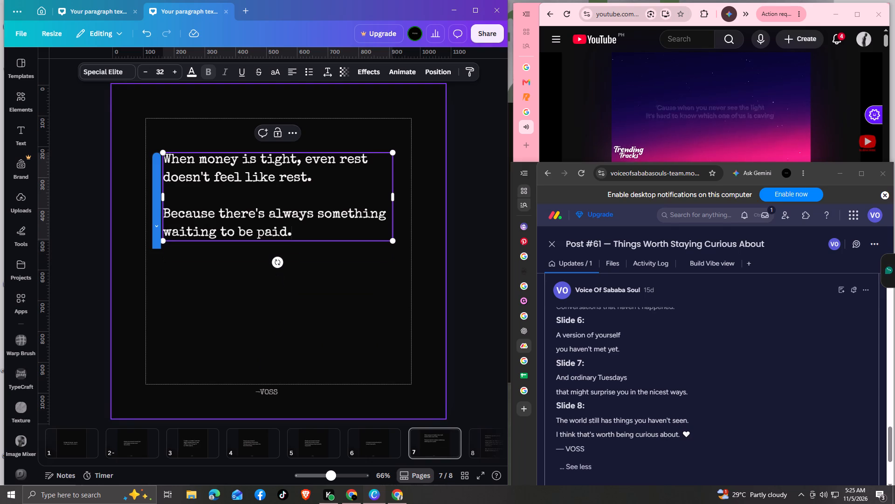
Delete "Because there's always something waiting" and the blank line above it from the seventh page's text.
key(ctrl+shift+Left)
key(ctrl+shift+Left)
key(ctrl+shift+Left)
key(ctrl+shift+Left)
key(ctrl+shift+Left)
key(ctrl+shift+Left)
key(ctrl+shift+Left)
key(ctrl+shift+Left)
key(ctrl+shift+Left)
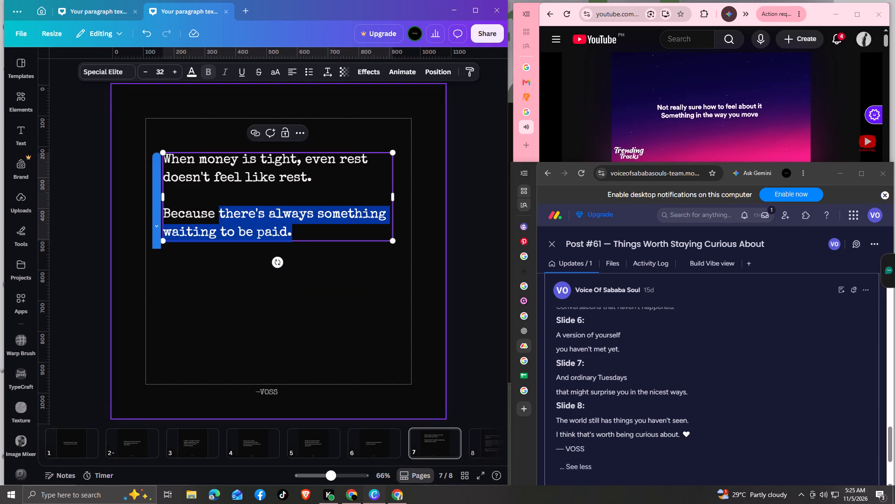
key(ctrl+shift+Left)
key(ctrl+shift+Left)
key(ctrl+shift+Left)
key(ctrl+shift+Left)
key(ctrl+shift+Left)
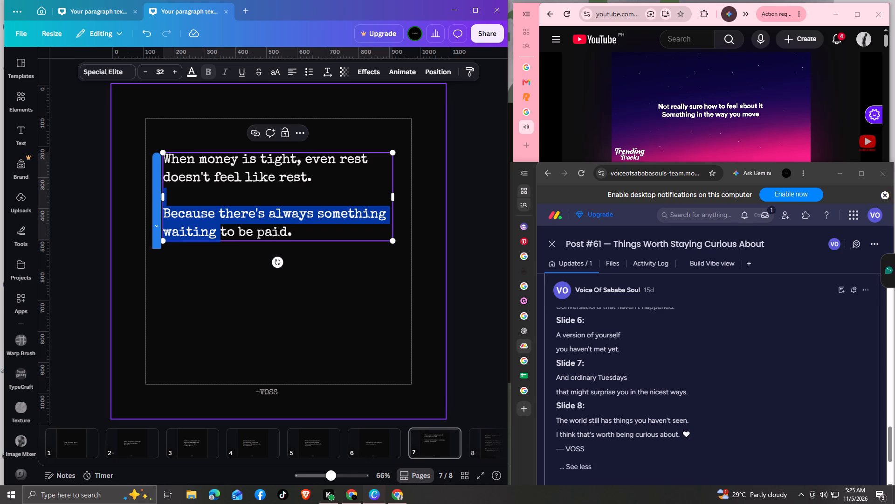
key(BackSpace)
key(BackSpace)
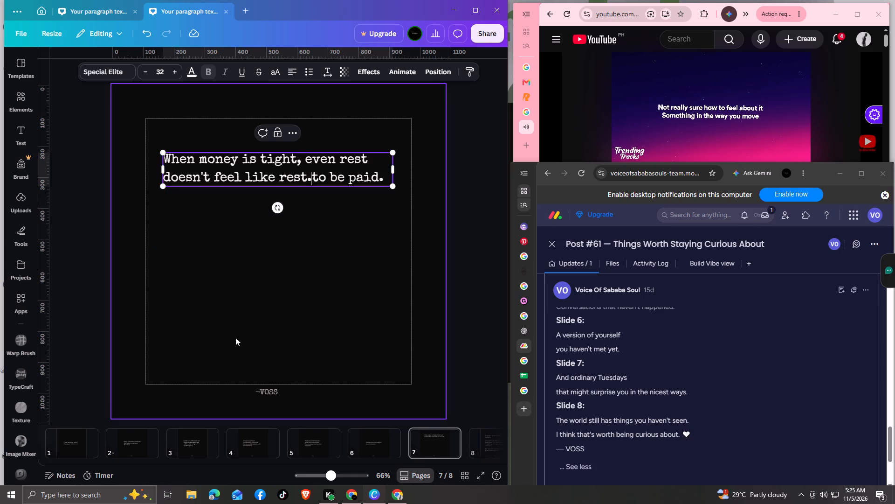
Clear all the remaining text, starting "When money is tight", from the seventh page's text box.
key(Right)
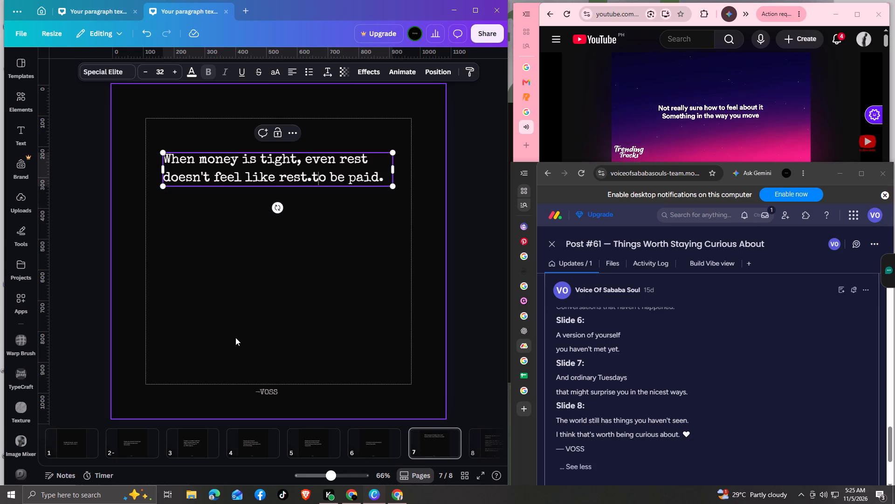
key(Right)
key(Right)
key(Right)
key(Right)
key(Right)
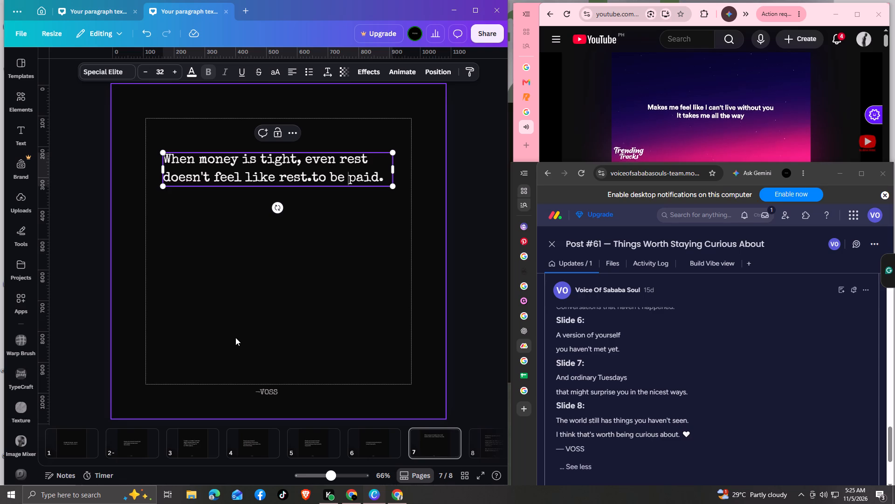
key(Right)
key(Right)
key(Right)
key(Right)
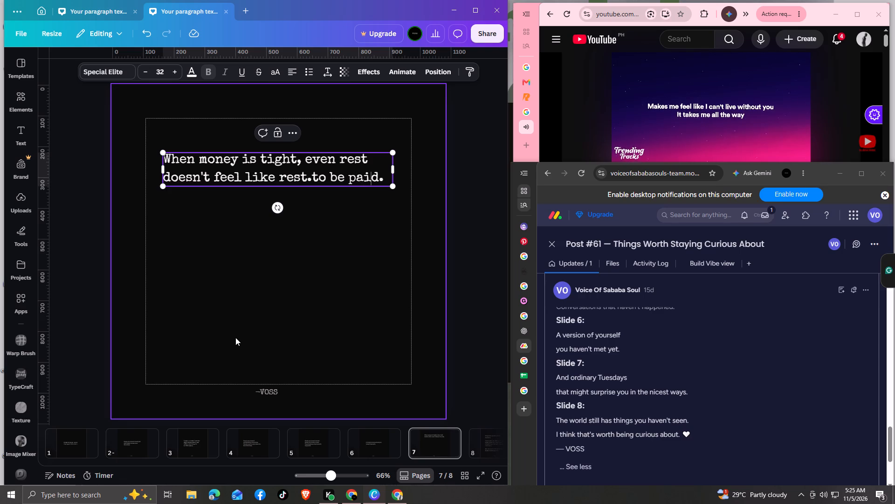
key(Right)
key(ctrl+shift+Left)
key(ctrl+shift+Left)
key(ctrl+shift+Left)
key(ctrl+shift+Left)
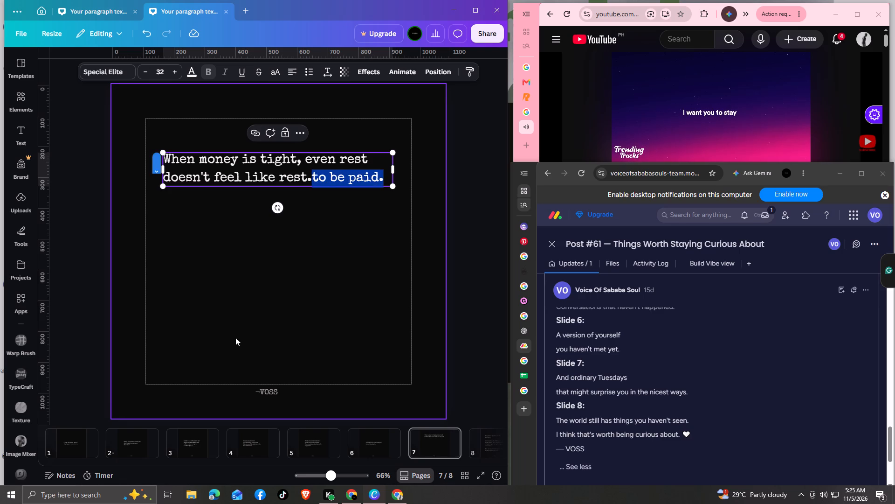
key(ctrl+shift+Left)
key(ctrl+shift+Left)
key(ctrl+shift+Left)
key(ctrl+shift+Left)
key(ctrl+shift+Left)
key(ctrl+shift+Left)
key(ctrl+shift+Left)
key(ctrl+shift+Left)
key(ctrl+shift+Left)
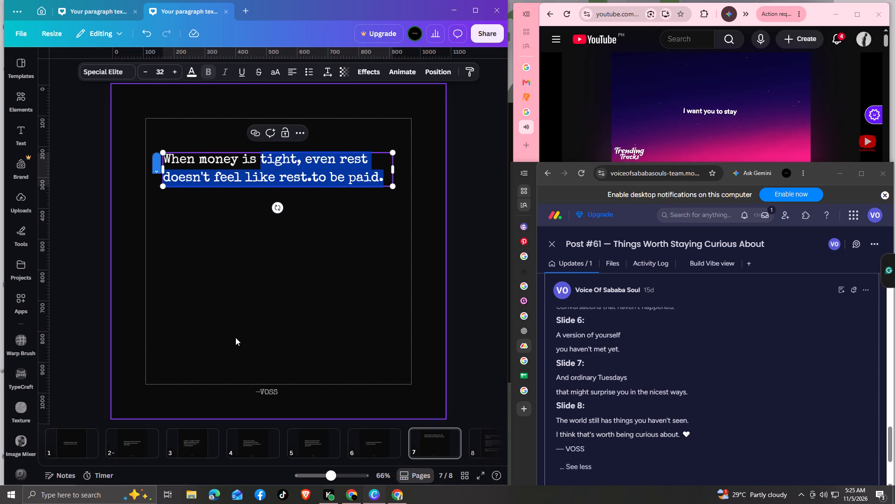
key(ctrl+shift+Left)
key(ctrl+shift+Left)
key(ctrl+shift+Left)
key(ctrl+shift+Left)
key(BackSpace)
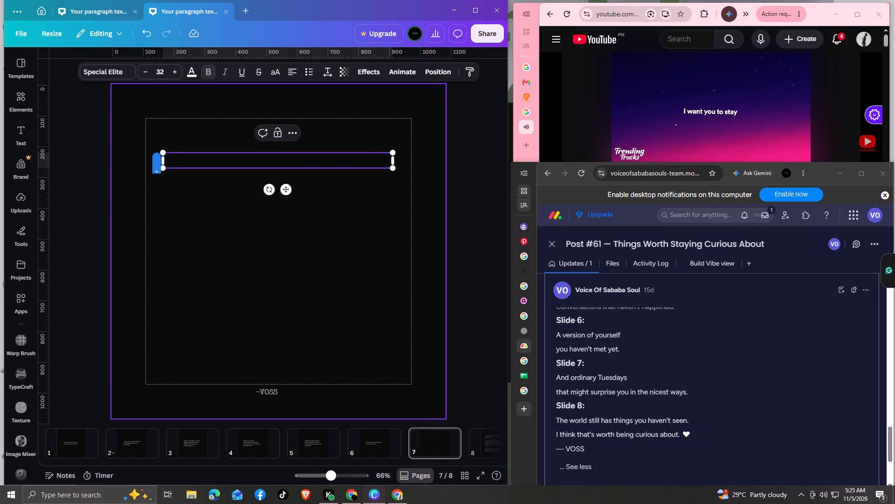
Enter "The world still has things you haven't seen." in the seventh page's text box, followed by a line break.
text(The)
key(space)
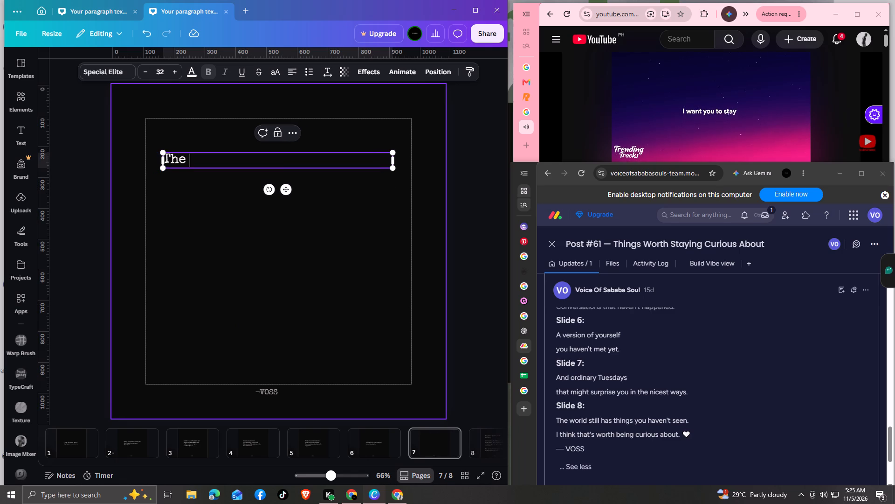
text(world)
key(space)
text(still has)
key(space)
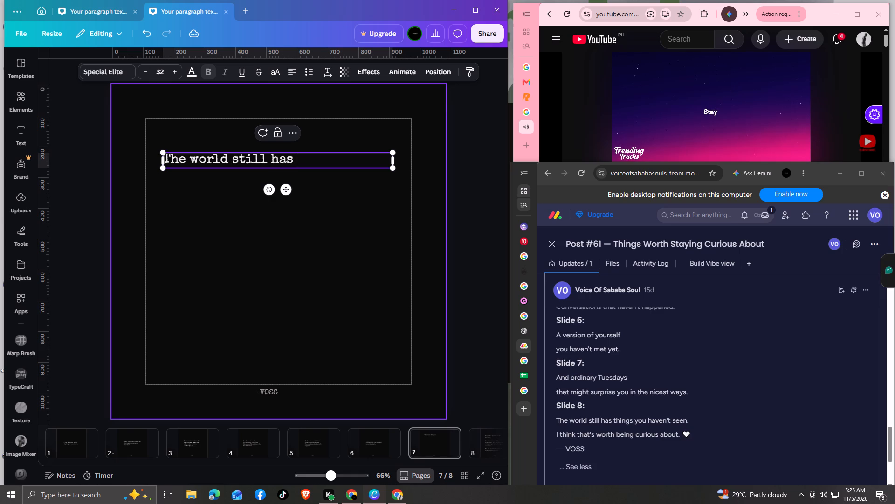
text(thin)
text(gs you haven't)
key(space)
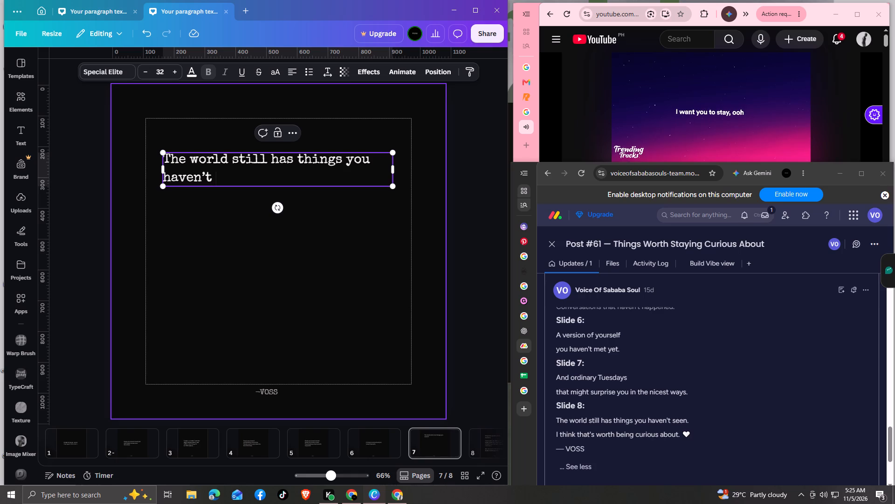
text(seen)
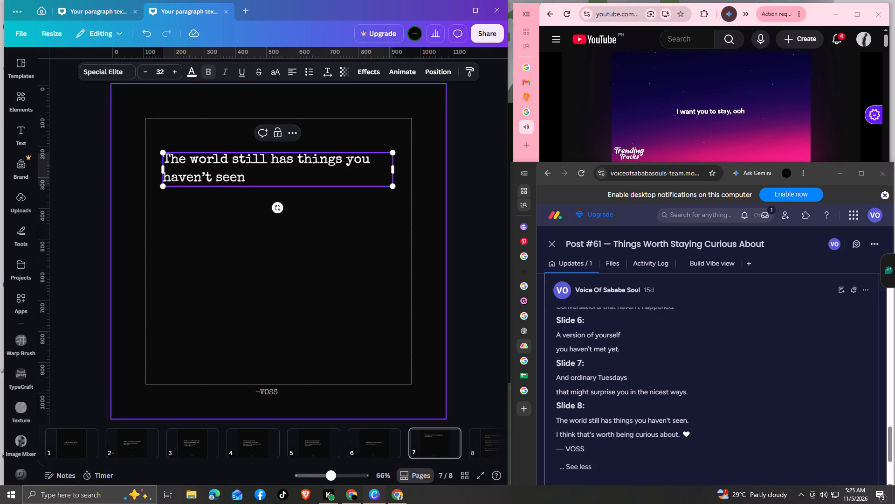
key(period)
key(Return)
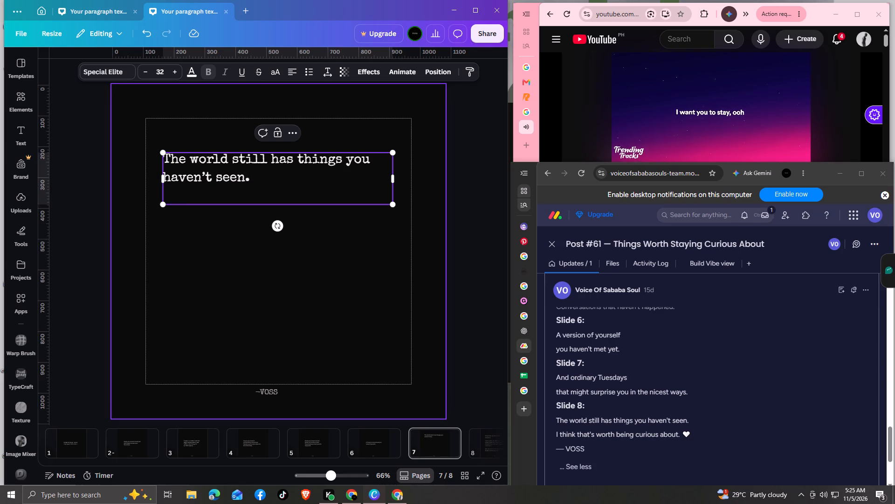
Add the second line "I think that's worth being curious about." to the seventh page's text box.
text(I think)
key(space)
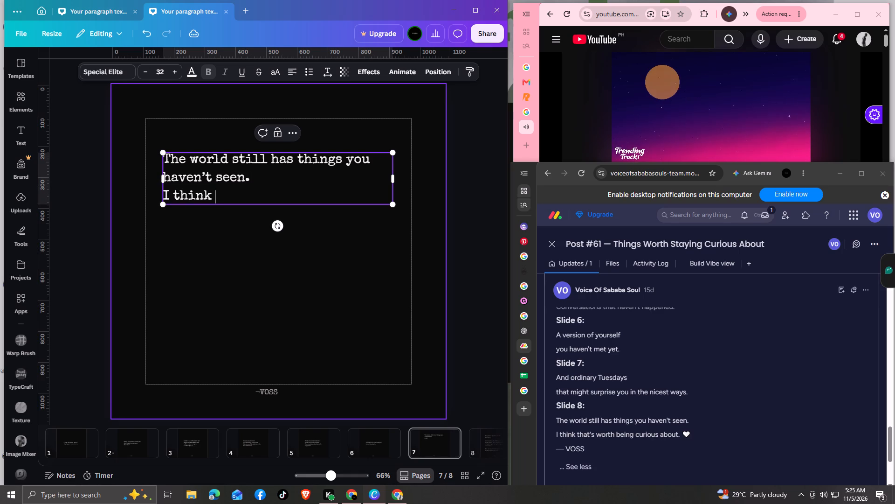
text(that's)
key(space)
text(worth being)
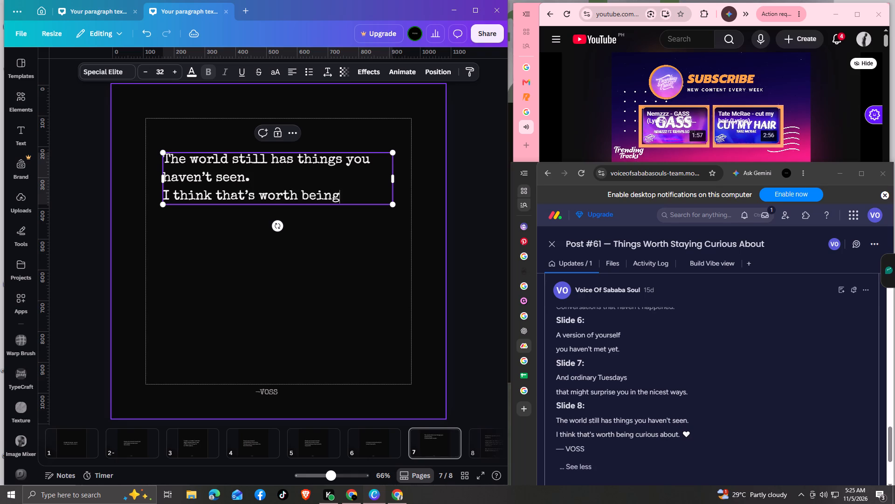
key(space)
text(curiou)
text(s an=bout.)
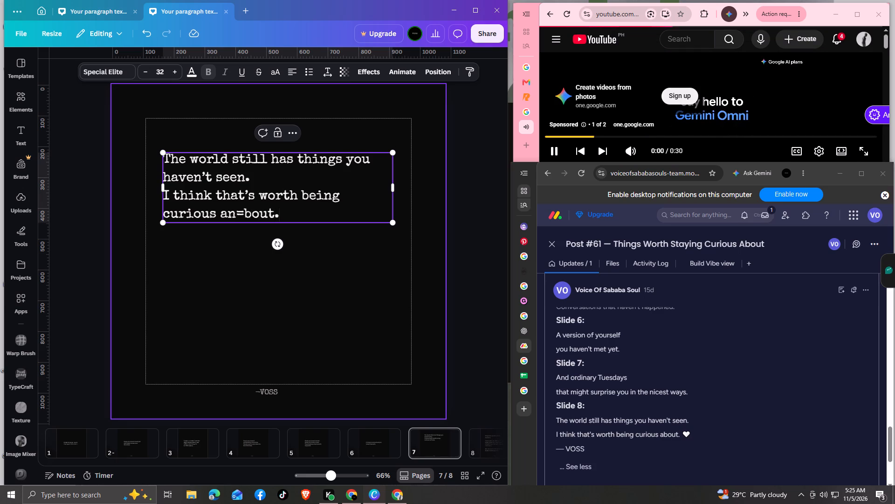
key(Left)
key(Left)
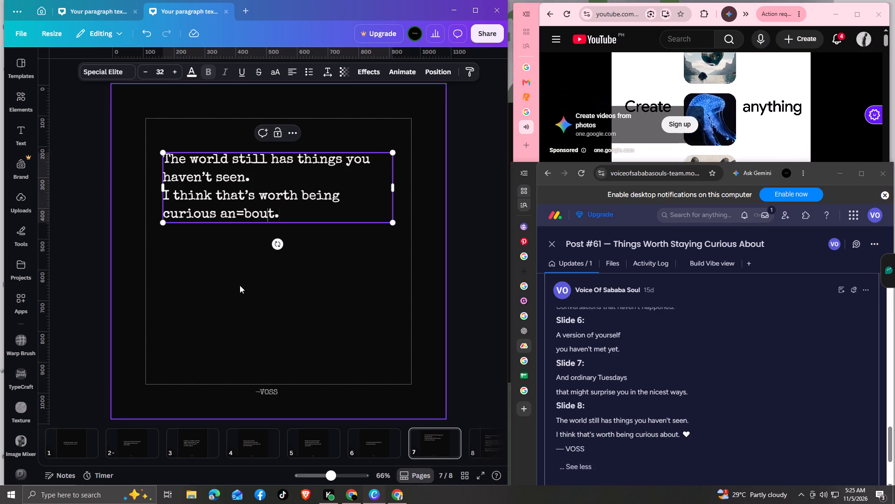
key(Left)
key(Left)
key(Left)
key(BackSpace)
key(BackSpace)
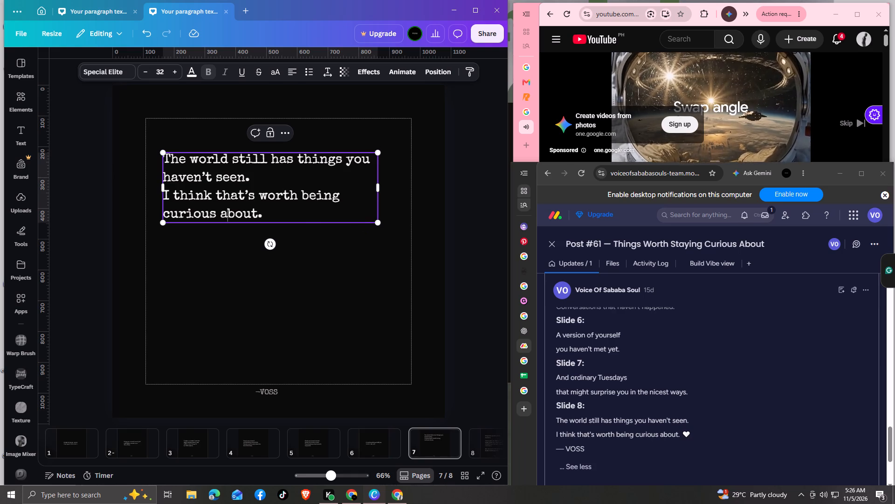
Move the seventh page's text box slightly lower on the page.
drag(310, 225, 311, 244)
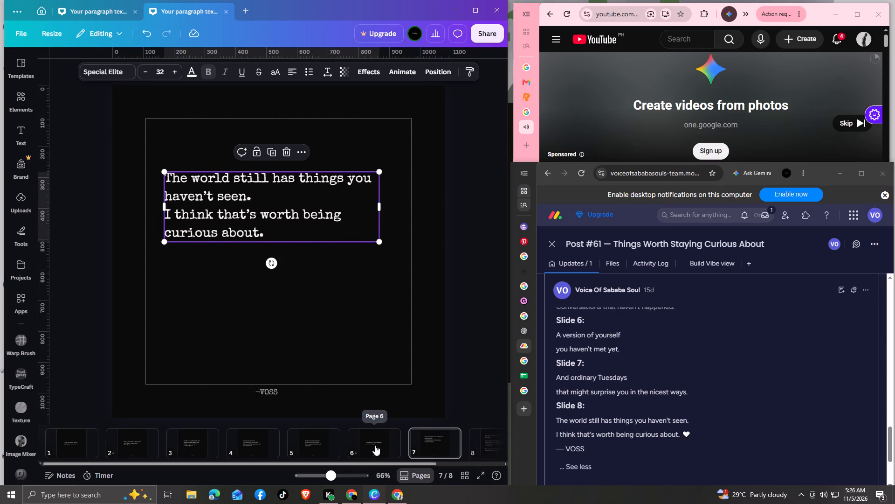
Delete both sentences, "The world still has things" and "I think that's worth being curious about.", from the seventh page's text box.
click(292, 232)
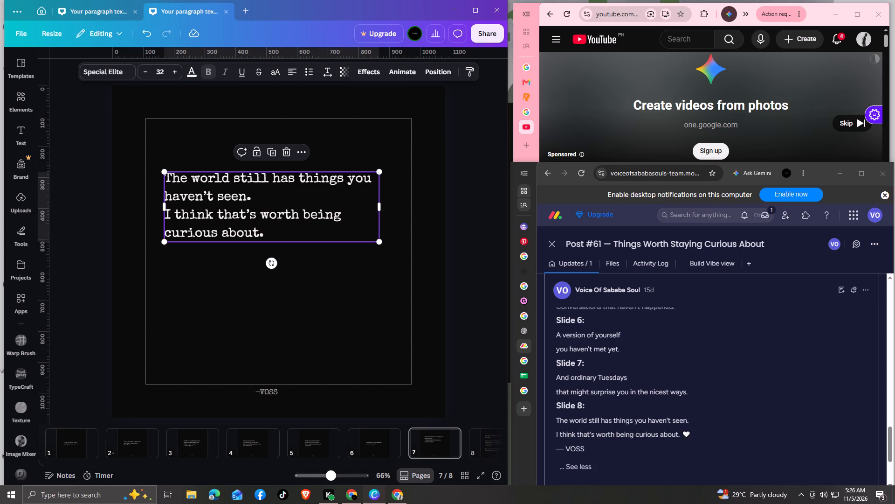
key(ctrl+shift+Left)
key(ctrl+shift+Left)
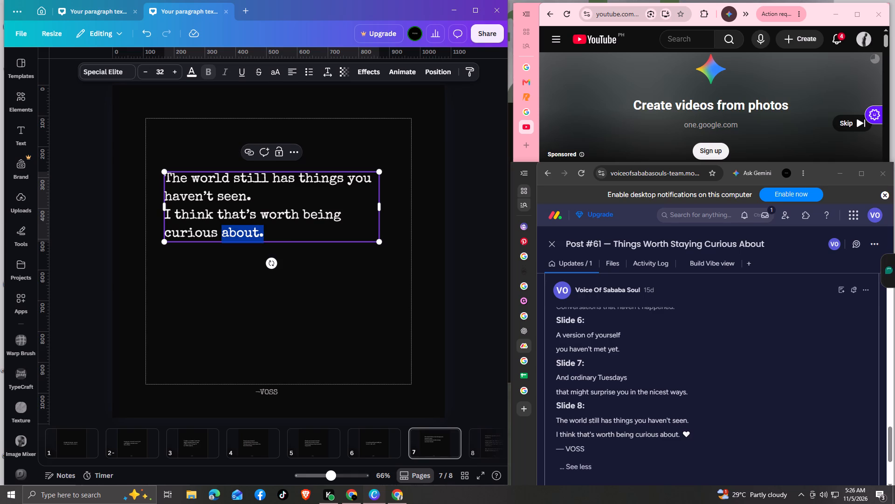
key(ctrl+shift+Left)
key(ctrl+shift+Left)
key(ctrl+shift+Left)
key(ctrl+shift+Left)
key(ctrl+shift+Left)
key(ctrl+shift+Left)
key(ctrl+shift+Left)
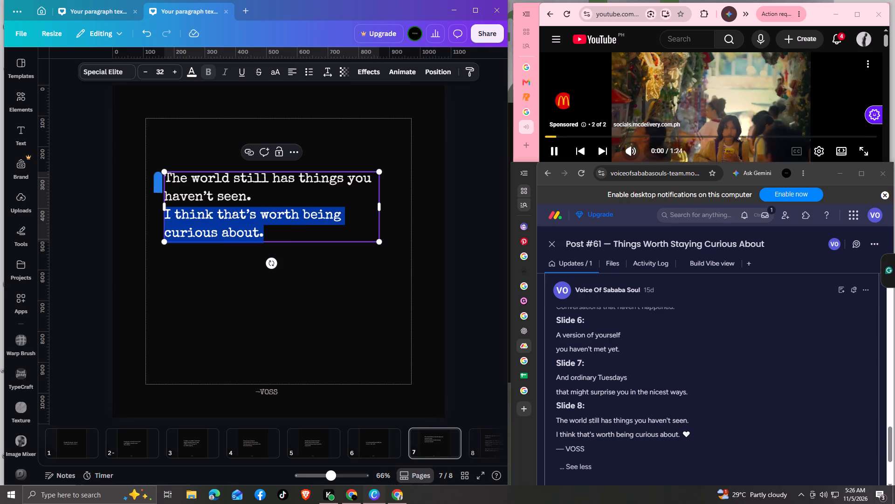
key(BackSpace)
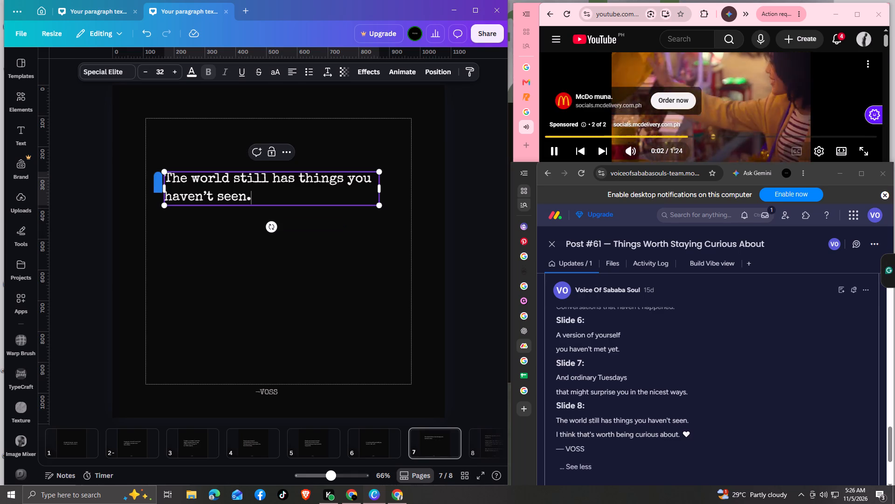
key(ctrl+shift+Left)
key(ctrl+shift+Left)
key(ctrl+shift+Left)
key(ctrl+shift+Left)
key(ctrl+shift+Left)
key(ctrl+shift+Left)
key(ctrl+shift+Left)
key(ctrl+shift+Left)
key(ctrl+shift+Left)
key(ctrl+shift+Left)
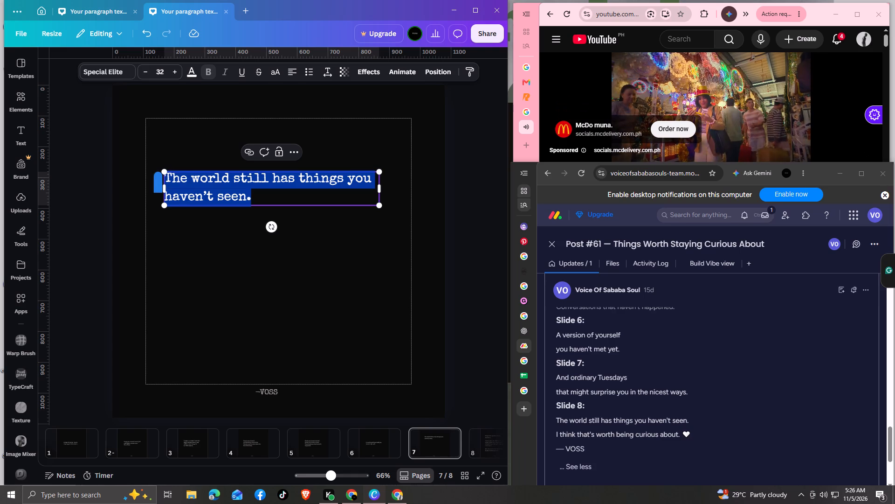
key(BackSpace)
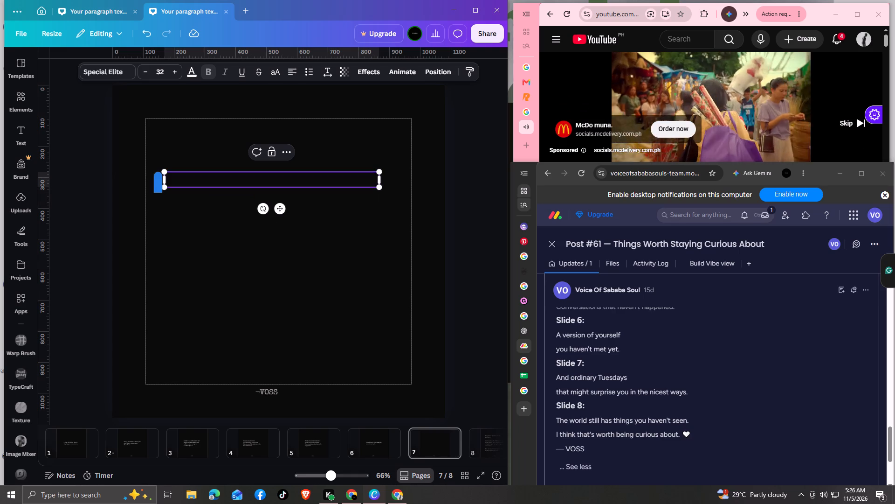
Enter the brief's Slide 7 opening "And ordinary Tuesdays that" in the seventh page's empty text box, ending with a line break.
text(And o)
text(rdinary)
key(space)
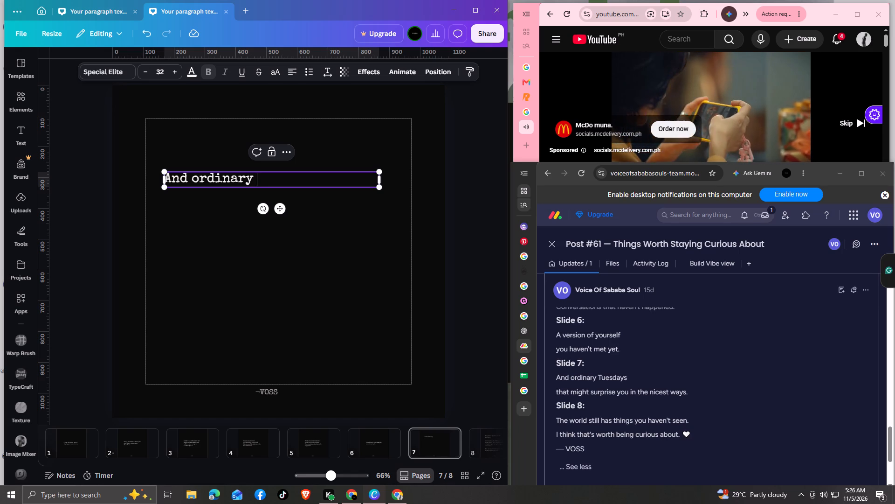
text(Tuesday)
key(s)
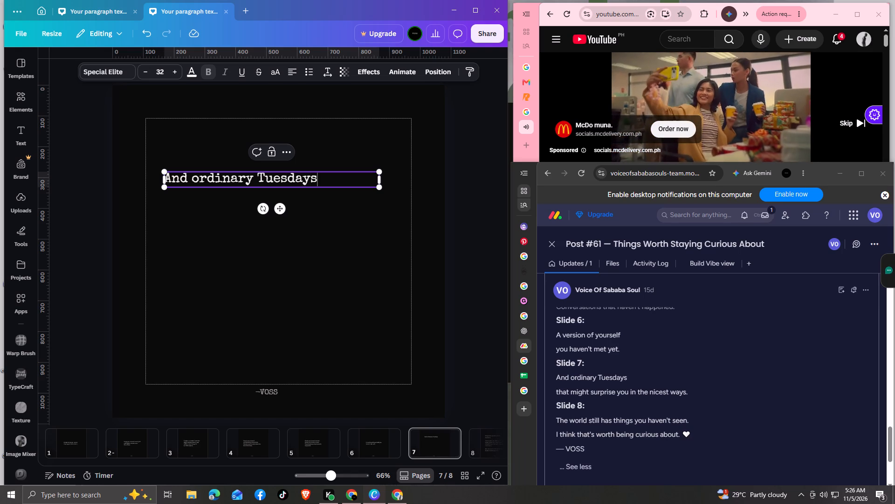
key(space)
text(that)
key(space)
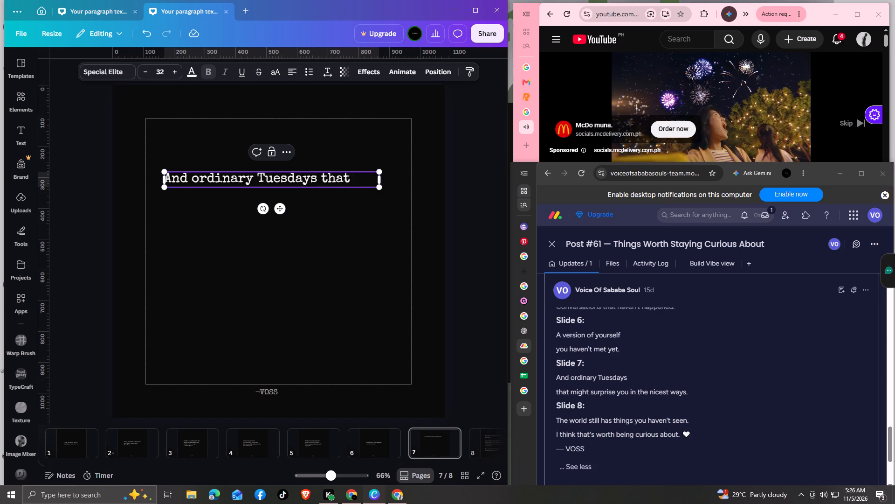
text(might)
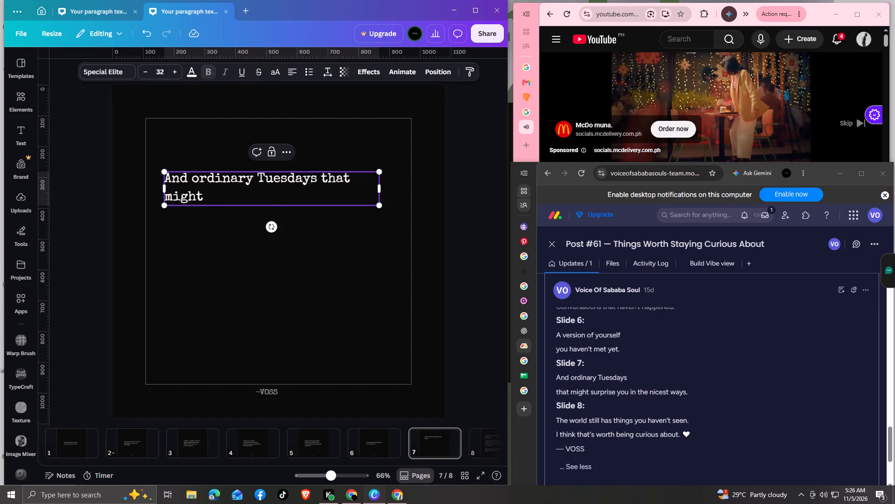
key(BackSpace)
key(BackSpace)
key(BackSpace)
key(BackSpace)
key(BackSpace)
key(BackSpace)
key(Return)
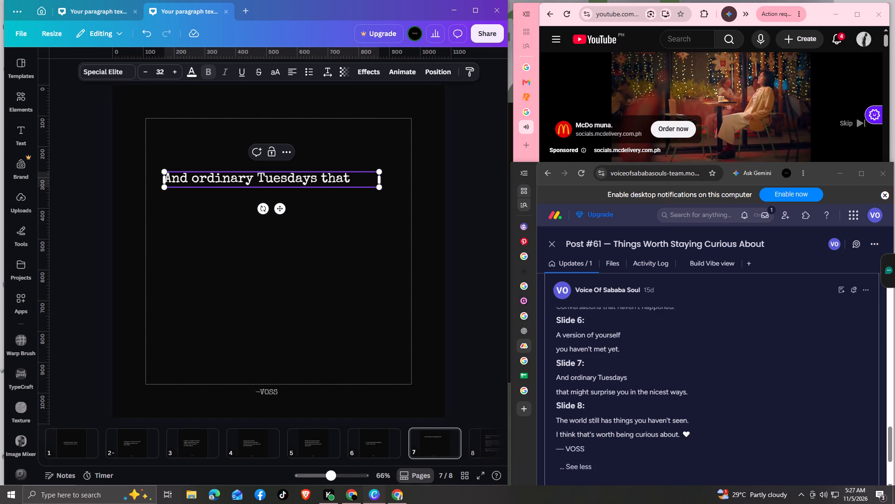
Continue the seventh page's text on the new line with "might surprise youin the nicest ways.".
text(might)
key(space)
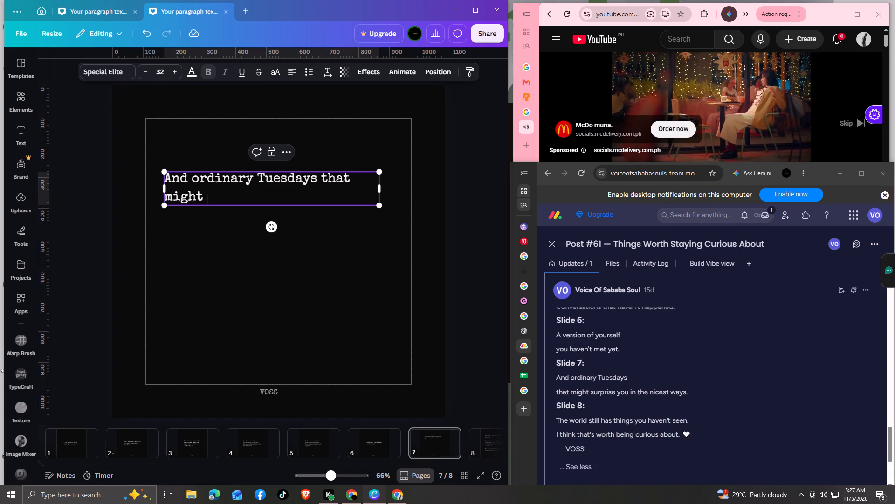
text(surp)
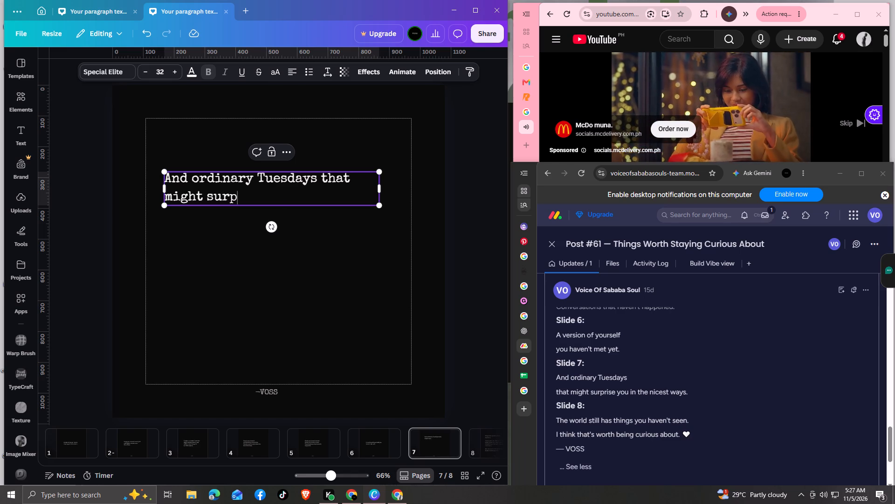
text(rise youin)
key(space)
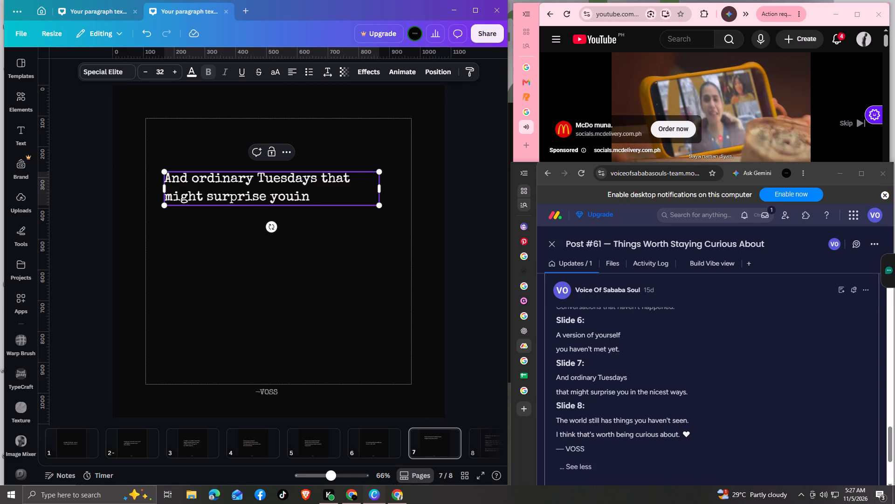
text(the nicest ways)
key(period)
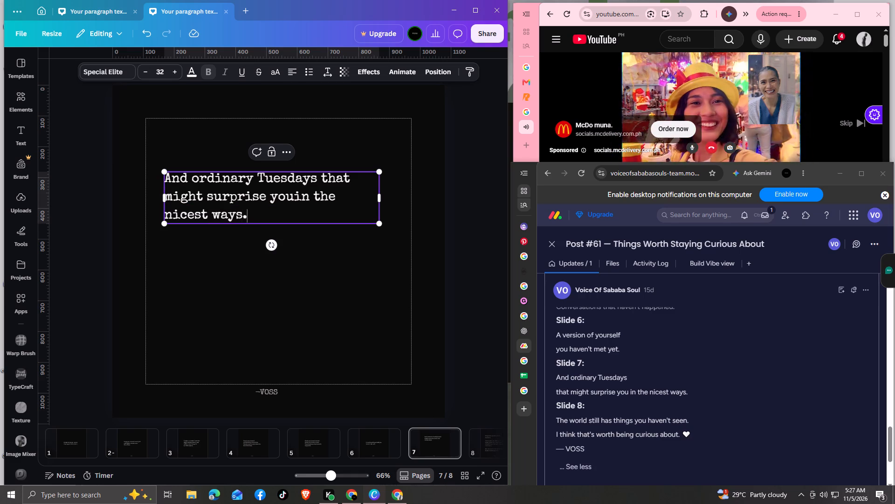
Insert the missing space between "you" and "in" in the seventh page's text.
key(Up)
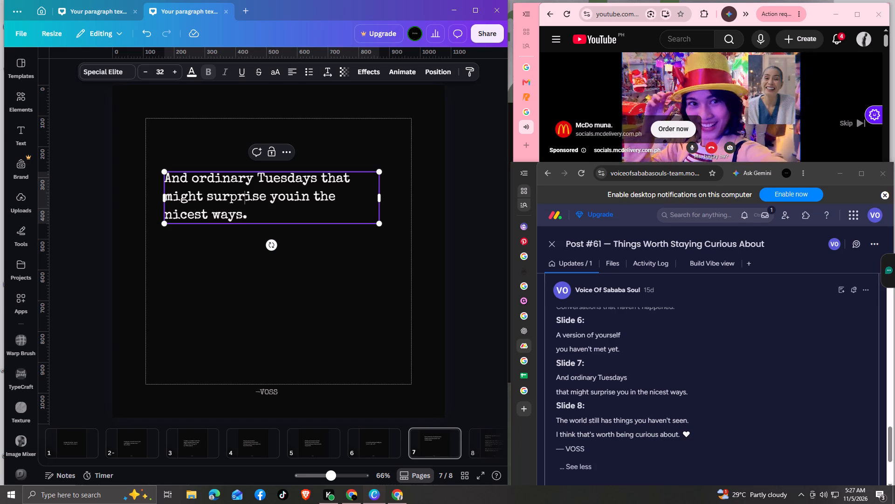
key(Right)
key(Right)
key(Right)
key(Right)
key(Right)
key(Right)
key(Right)
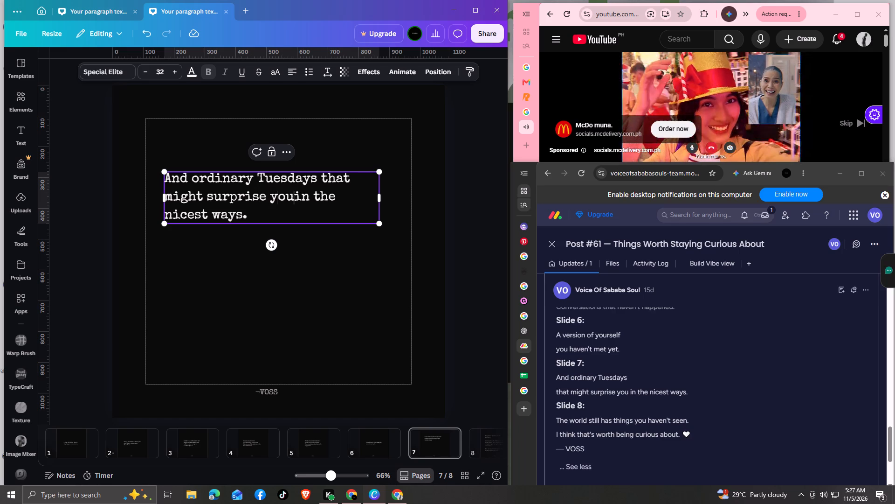
key(space)
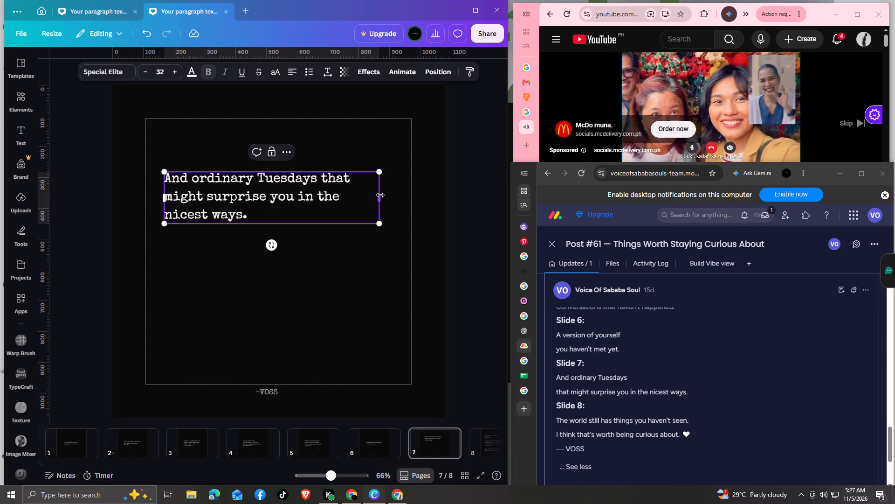
Narrow the seventh page's text box to fit its text and move it down near the middle of the frame.
drag(380, 195, 359, 194)
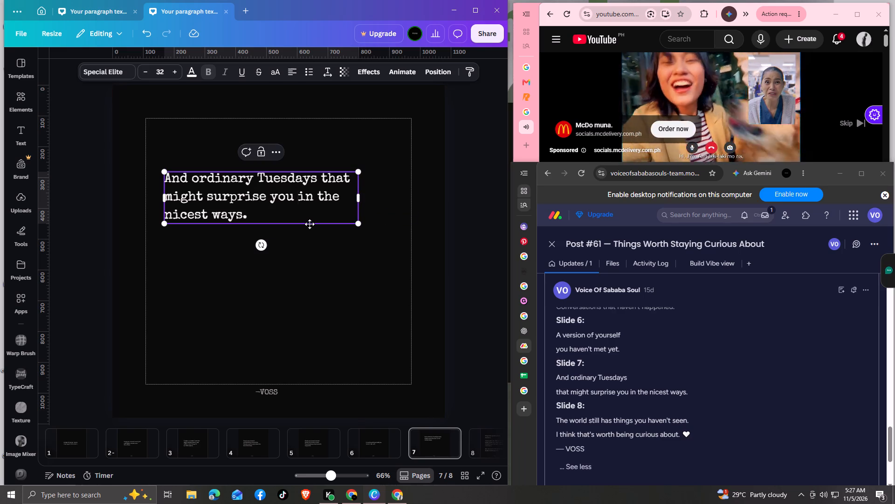
drag(310, 224, 331, 269)
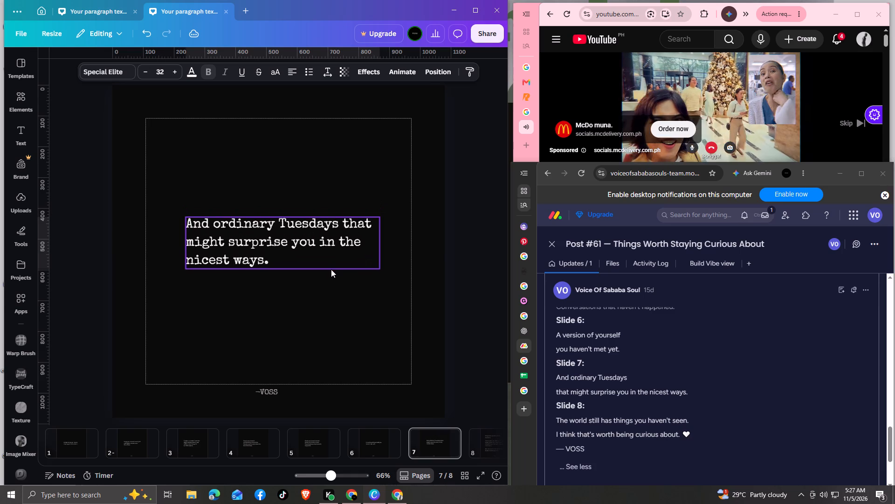
drag(331, 269, 330, 276)
click(344, 315)
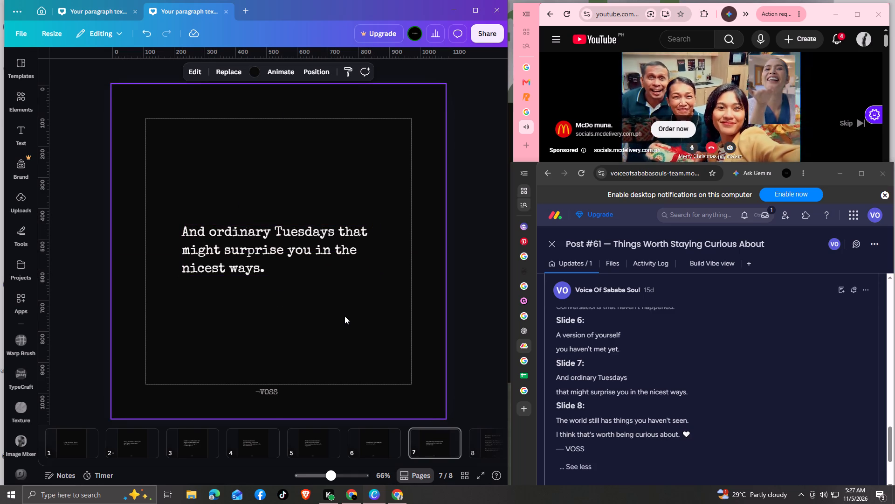
On the eighth page, delete the closing paragraph "And all you're asking for is a little breathing room." and the blank line before it.
key(Right)
click(341, 329)
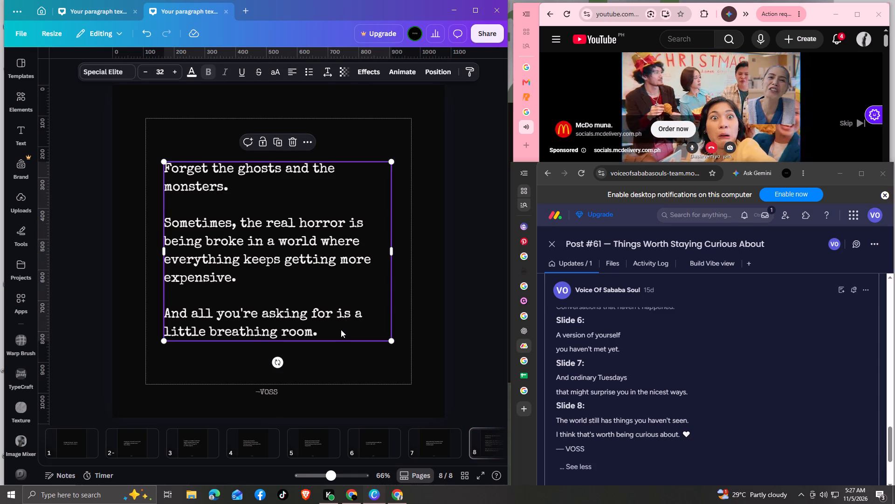
click(341, 329)
key(ctrl+shift+Left)
key(ctrl+shift+Left)
key(ctrl+shift+Left)
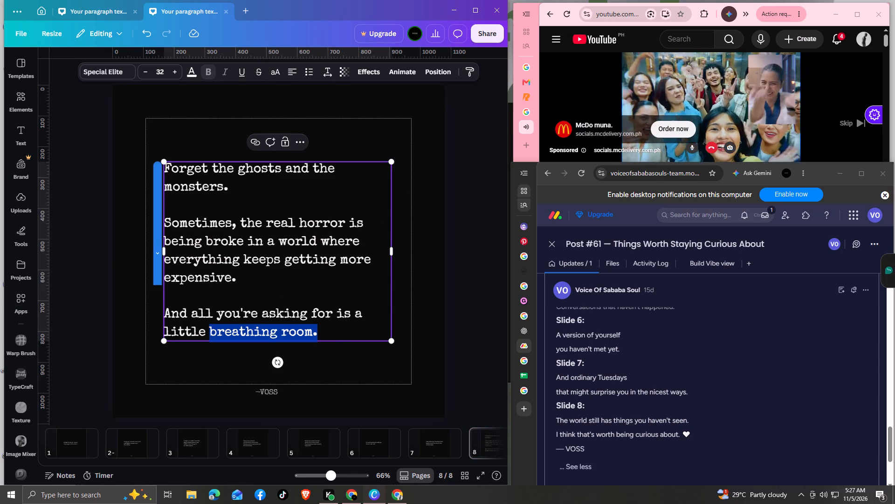
key(ctrl+shift+Left)
key(ctrl+shift+Left)
key(ctrl+shift+Left)
key(ctrl+shift+Left)
key(ctrl+shift+Left)
key(ctrl+shift+Left)
key(ctrl+shift+Left)
key(ctrl+shift+Left)
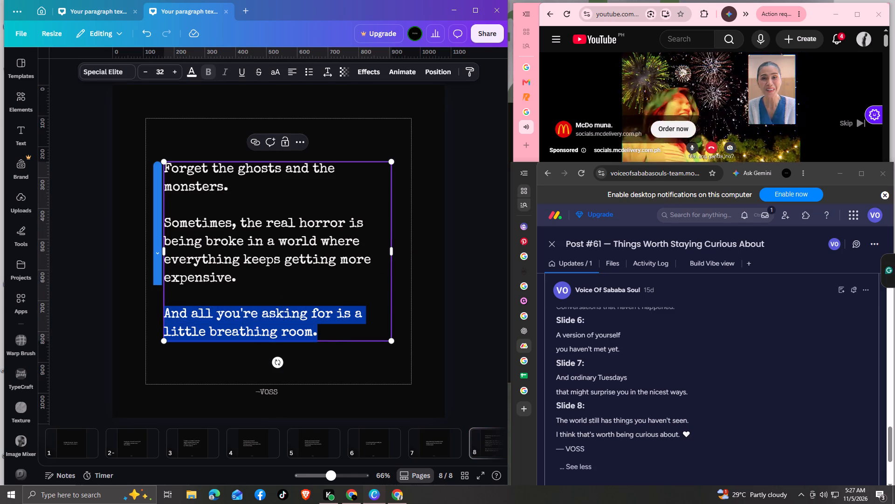
key(ctrl+shift+Left)
key(BackSpace)
key(BackSpace)
Delete the eighth page's paragraph starting "Sometimes, the real horror is being broke" along with the blank line above it.
key(ctrl+shift+Left)
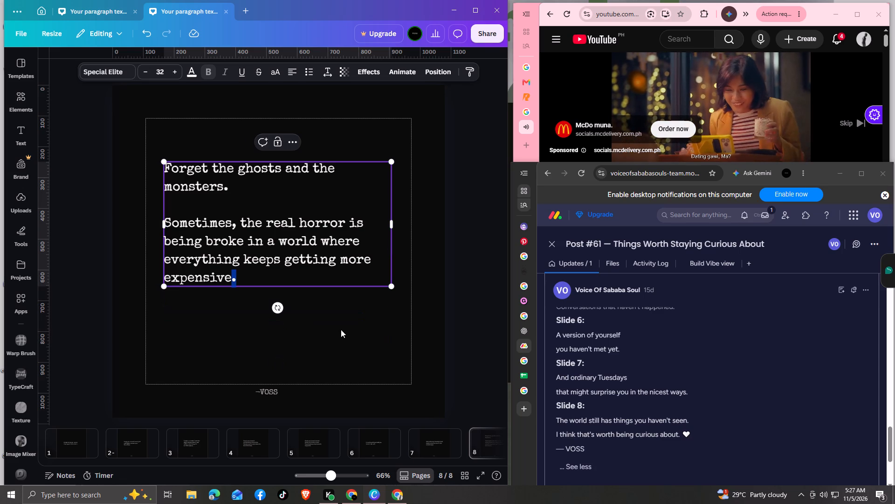
key(ctrl+shift+Left)
key(ctrl+shift+Left)
key(ctrl+shift+Left)
key(ctrl+shift+Left)
key(ctrl+shift+Left)
key(ctrl+shift+Left)
key(ctrl+shift+Left)
key(ctrl+shift+Left)
key(ctrl+shift+Left)
key(ctrl+shift+Left)
key(ctrl+shift+Left)
key(ctrl+shift+Left)
key(ctrl+shift+Left)
key(ctrl+shift+Left)
key(ctrl+shift+Left)
key(ctrl+shift+Left)
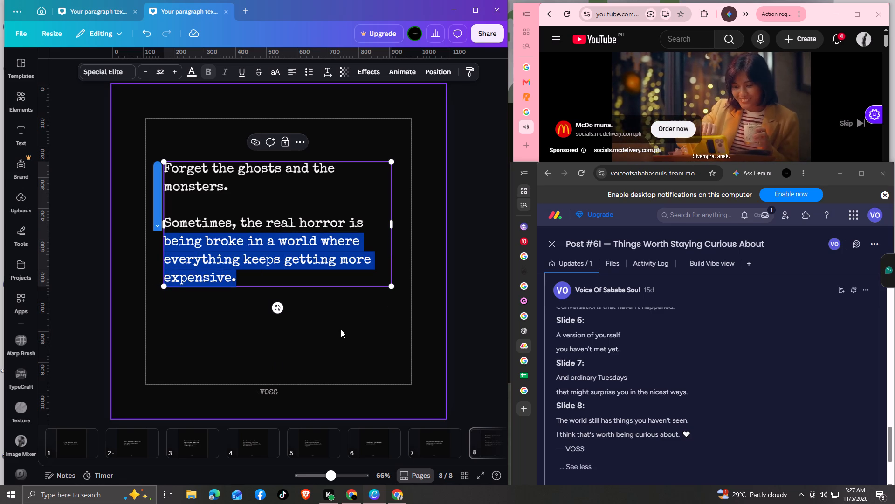
key(ctrl+shift+Left)
key(ctrl+shift+Left)
key(BackSpace)
key(BackSpace)
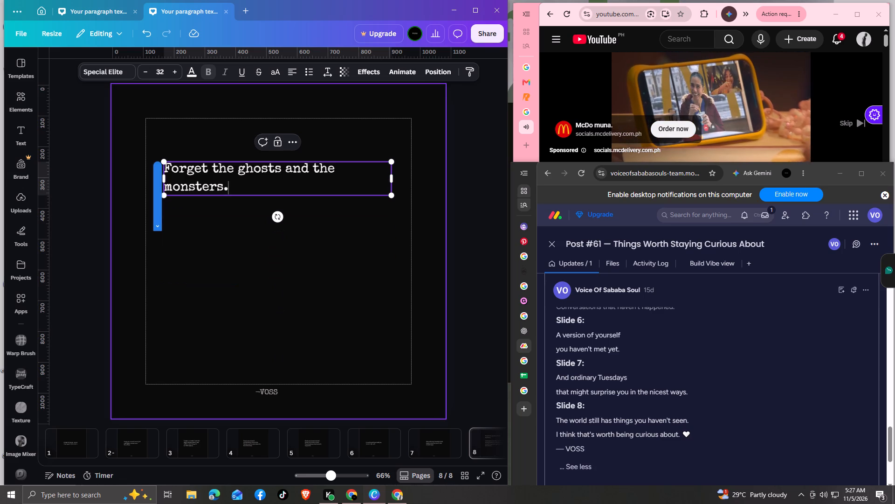
Delete the remaining sentence "Forget the ghosts and the monsters." from the eighth page's text box.
key(ctrl+shift+Left)
key(ctrl+shift+Left)
key(ctrl+shift+Left)
key(ctrl+shift+Left)
key(ctrl+shift+Left)
key(ctrl+shift+Left)
key(ctrl+shift+Left)
key(ctrl+shift+Left)
key(ctrl+shift+Left)
key(ctrl+shift+Left)
key(ctrl+shift+Left)
key(ctrl+shift+Left)
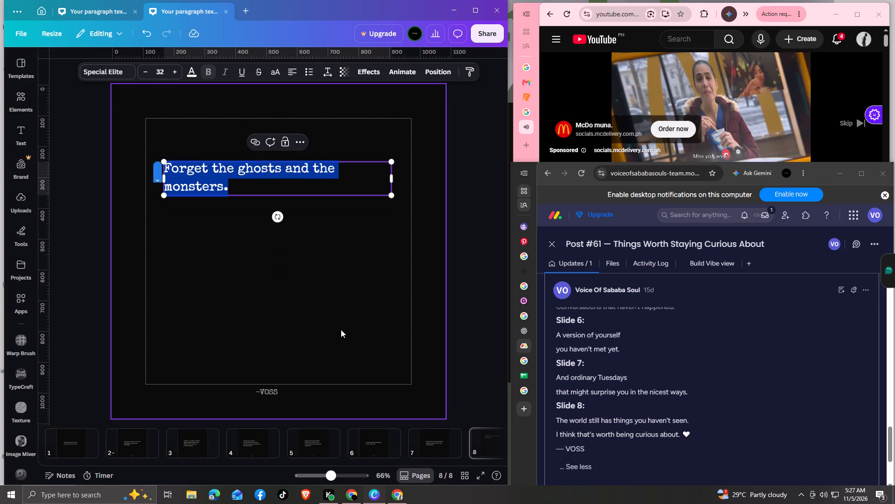
key(BackSpace)
Enter the brief's Slide 8 opening line "The world still has things you haven't seen." in the eighth page's empty text box.
text(The)
key(space)
text(worlsd)
key(BackSpace)
key(BackSpace)
text(d)
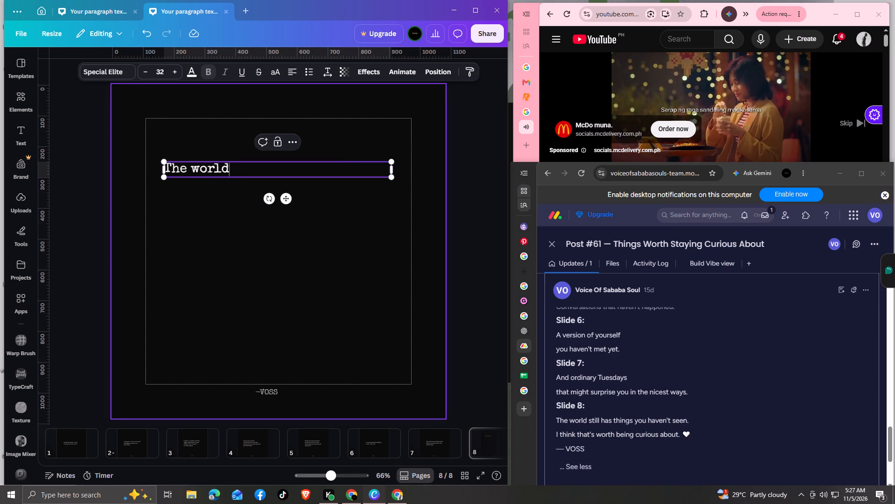
key(space)
text(still)
key(space)
text(has thingd)
key(space)
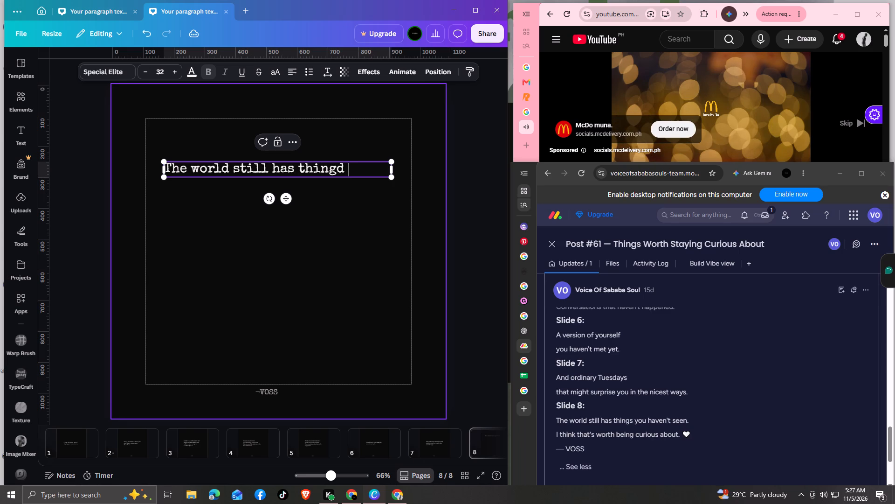
key(BackSpace)
key(BackSpace)
text(s)
key(space)
text(you haven't)
key(space)
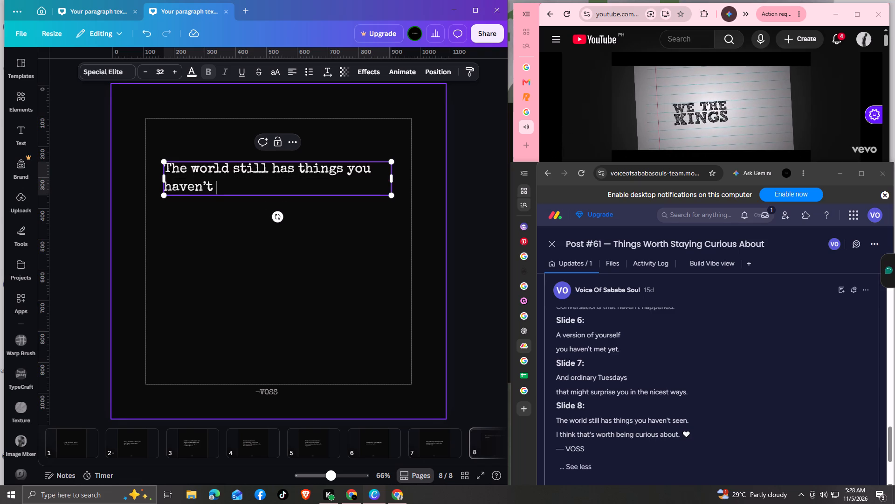
text(seen)
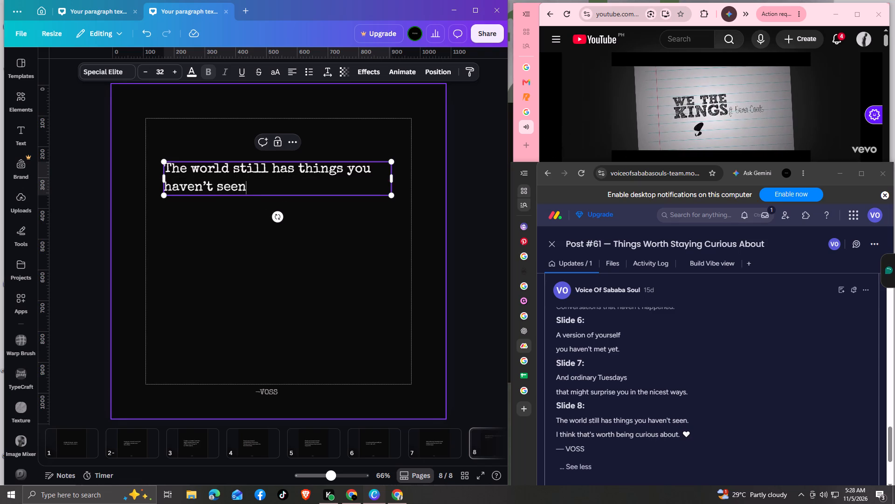
key(period)
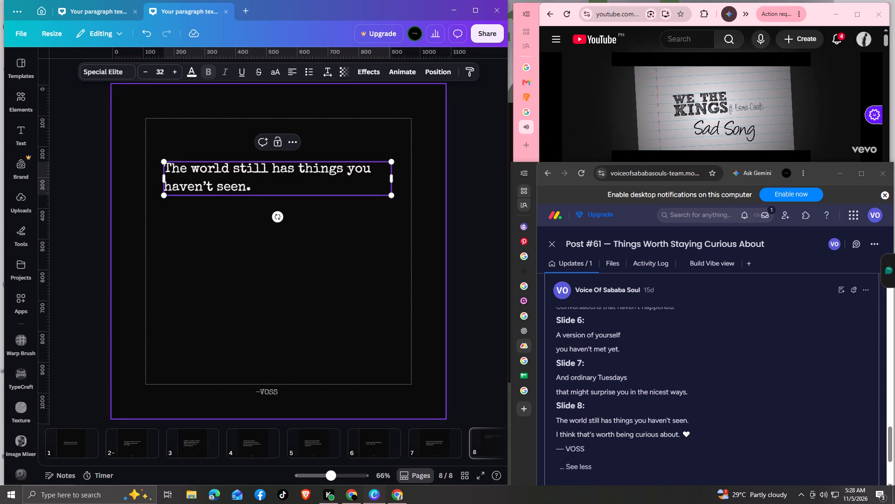
Add the sentence "I think that's worth being curious about." on a new line of the eighth page's text.
key(Return)
text(I think)
key(space)
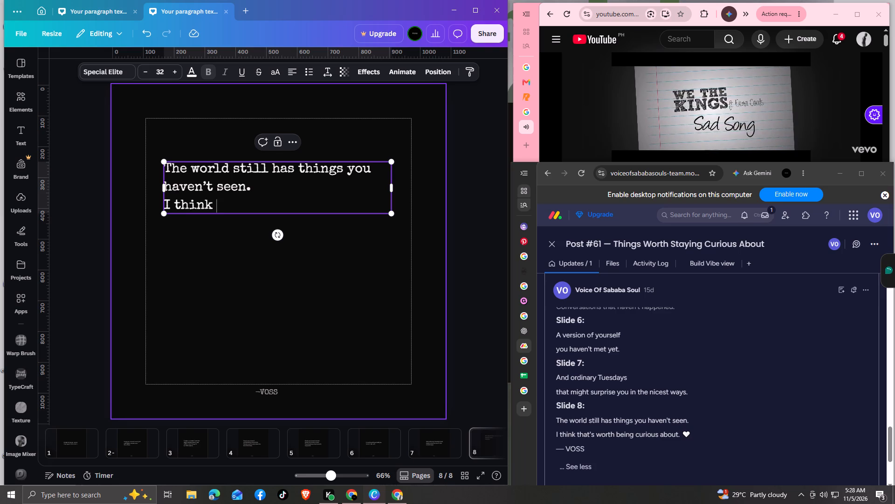
text(tha)
text(t's worth)
key(space)
text(being curious)
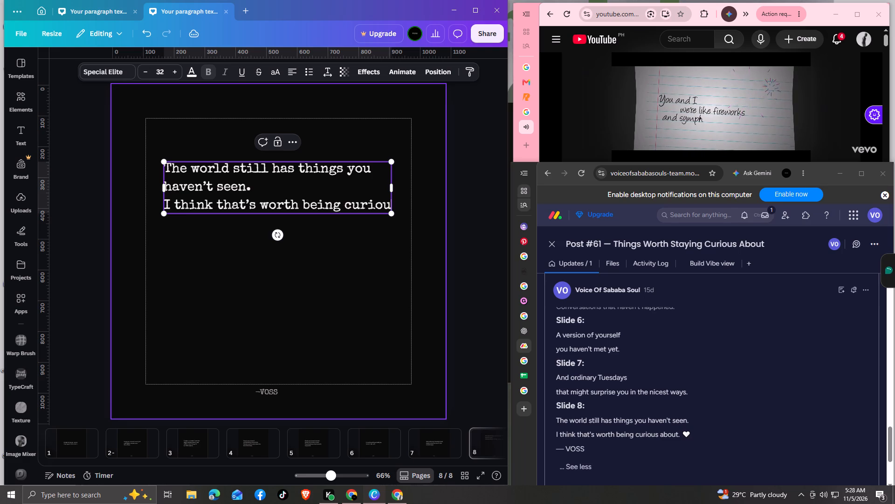
key(space)
text(abiut.)
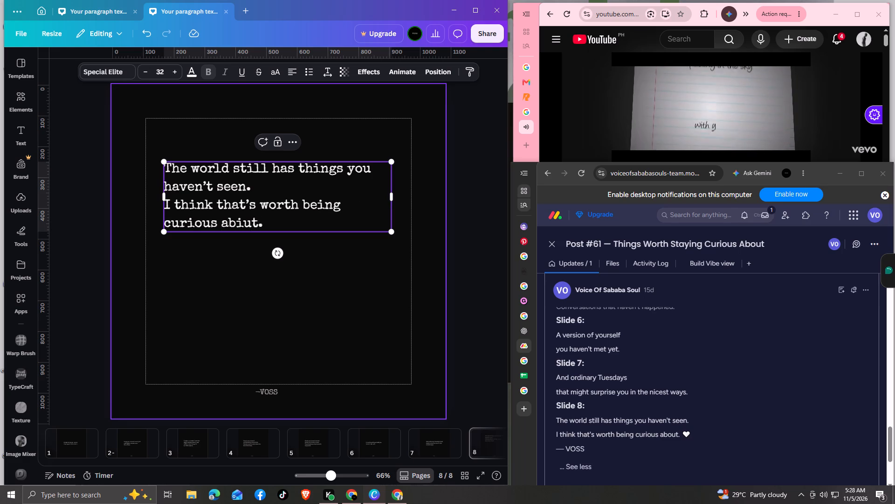
key(BackSpace)
key(BackSpace)
key(BackSpace)
key(BackSpace)
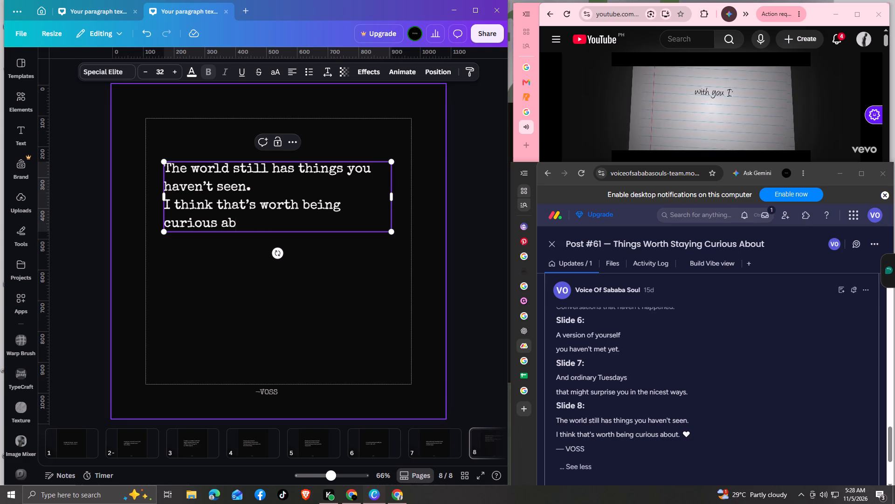
text(out)
key(period)
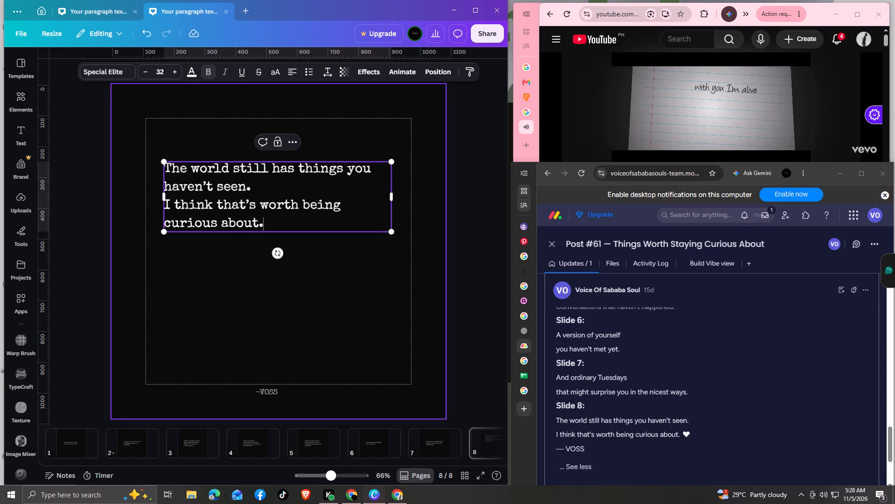
Copy the white heart emoji from the brief's Slide 8 and paste it at the end of the eighth page's text.
drag(684, 435, 686, 435)
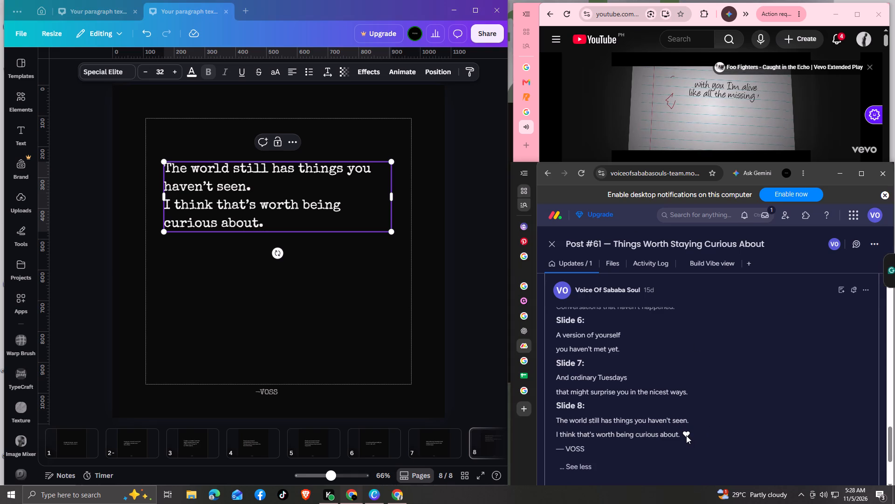
drag(686, 435, 688, 435)
key(ctrl+c)
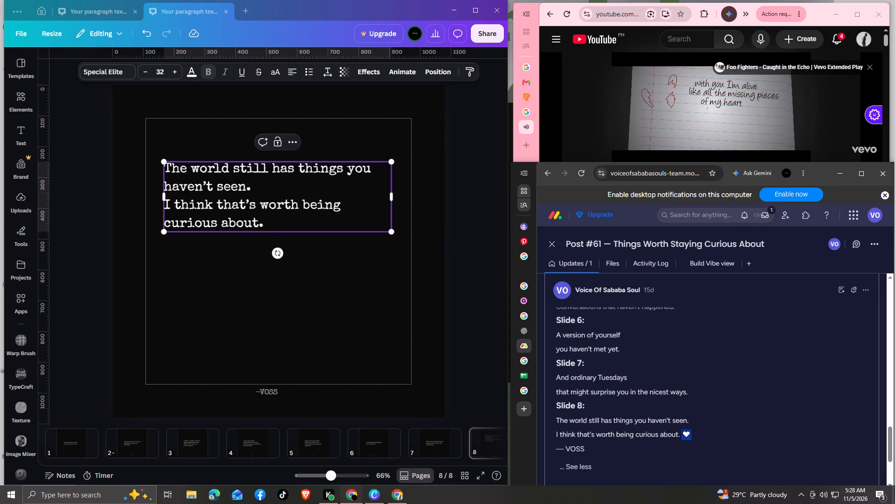
click(272, 224)
key(ctrl+v)
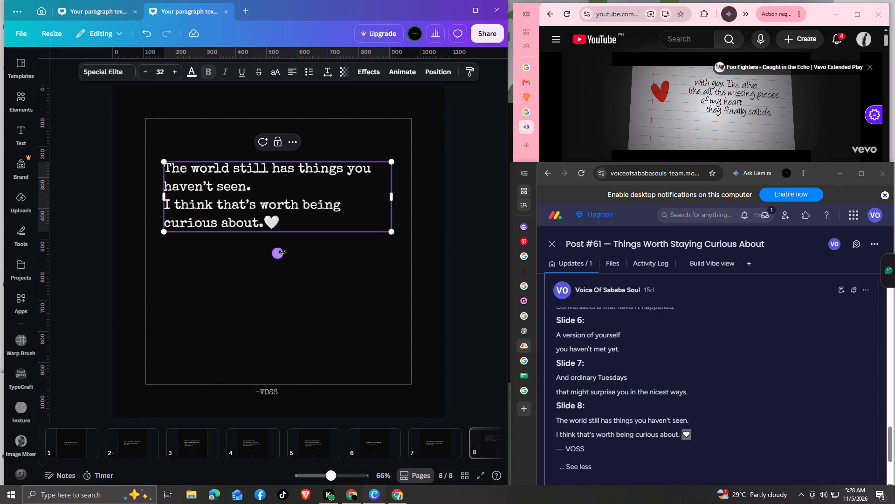
click(330, 264)
Narrow the eighth page's text box slightly and move it down, centred horizontally, near the middle of the frame.
click(323, 228)
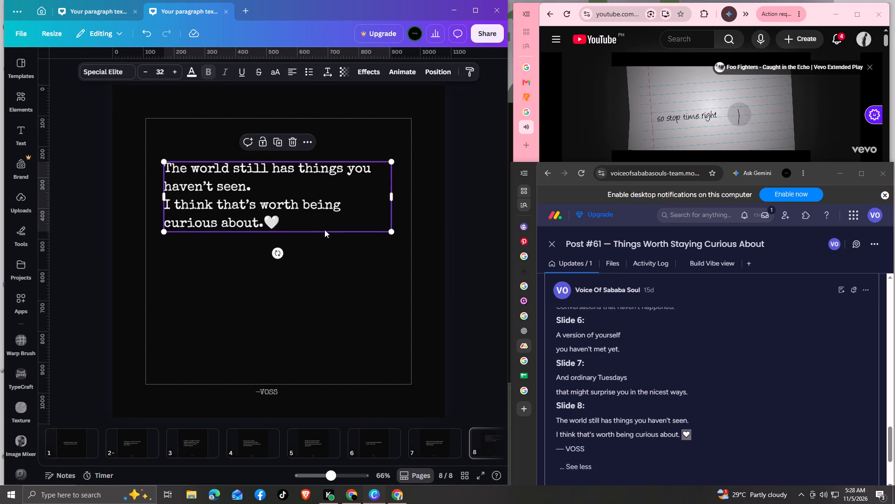
drag(324, 230, 327, 256)
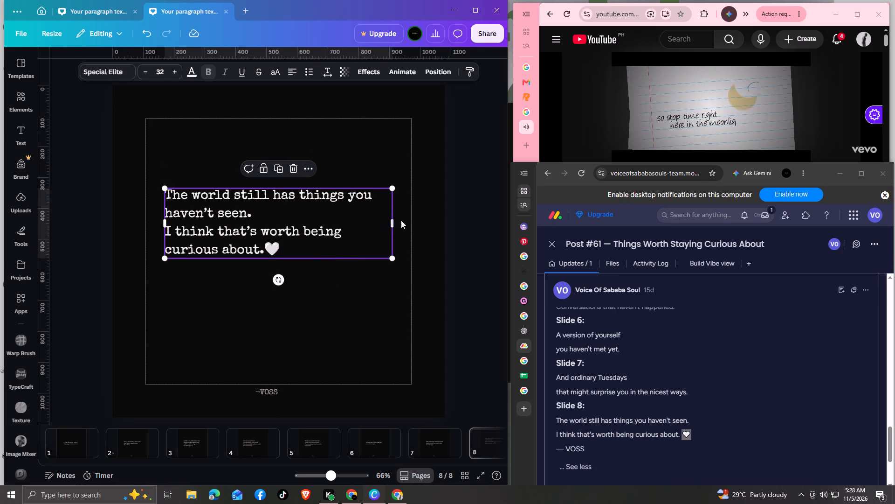
drag(393, 223, 388, 223)
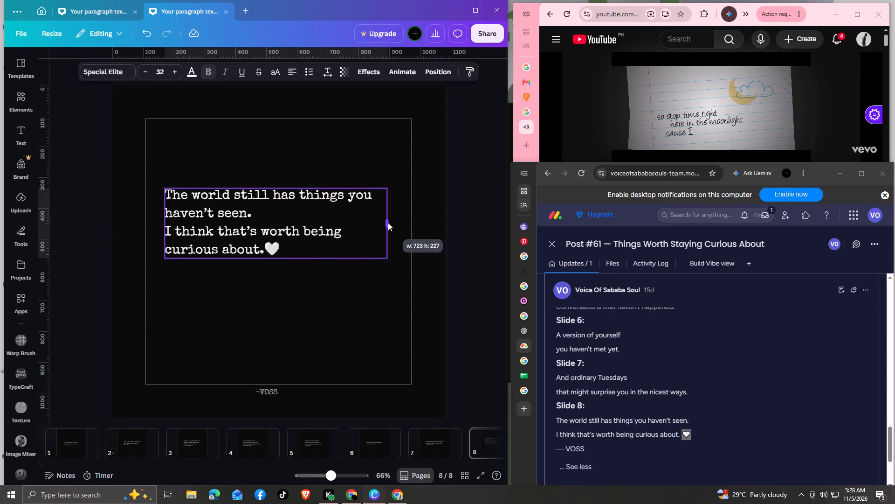
drag(388, 223, 378, 220)
drag(301, 258, 310, 265)
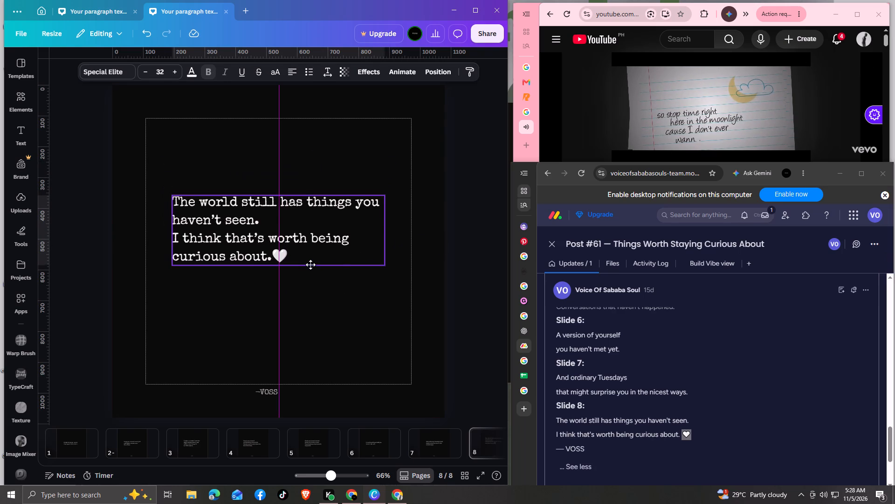
drag(310, 265, 311, 285)
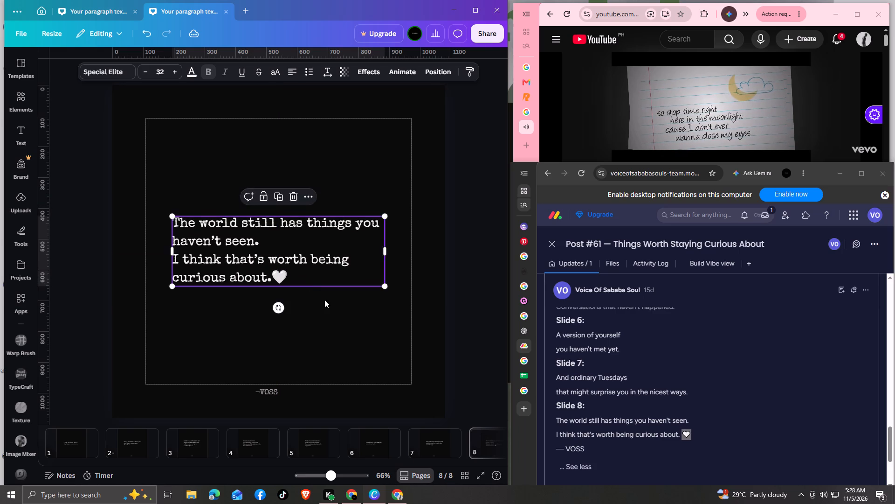
click(337, 322)
Return to the start of the Post #61 creative brief to examine its visual color and font direction.
scroll(694, 368, up, 10)
scroll(691, 364, down, 1)
scroll(690, 358, up, 5)
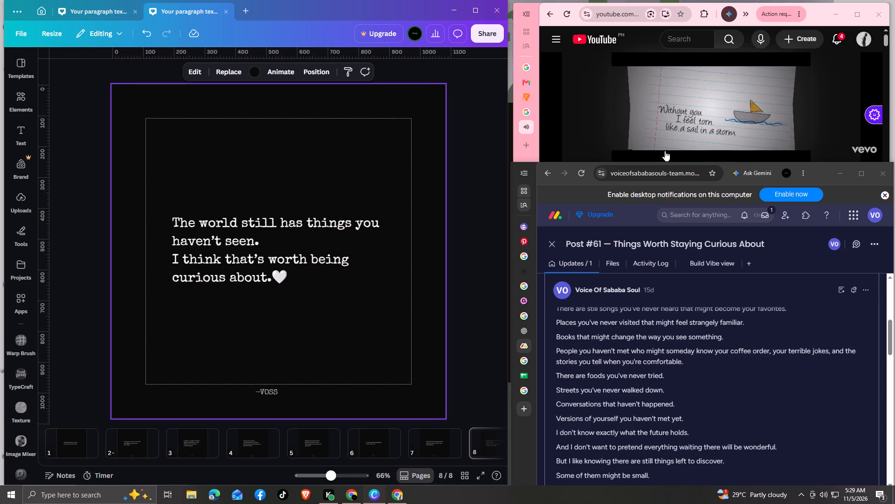
scroll(698, 332, up, 9)
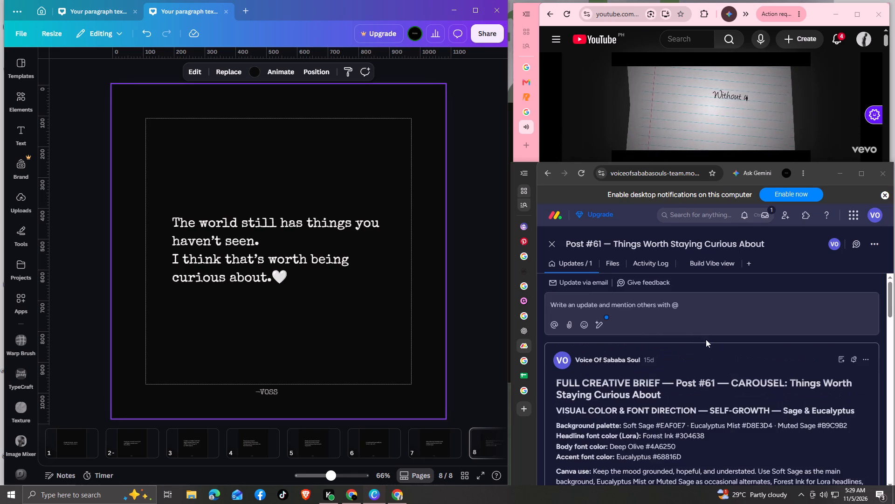
scroll(706, 339, up, 5)
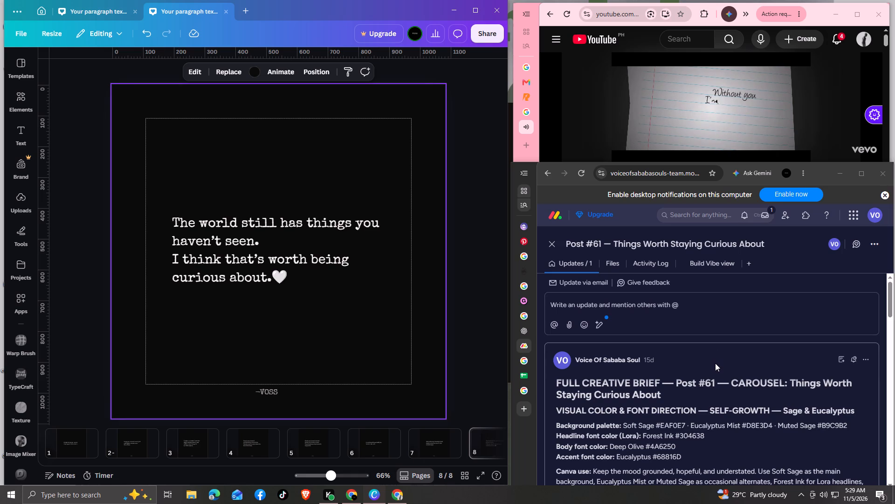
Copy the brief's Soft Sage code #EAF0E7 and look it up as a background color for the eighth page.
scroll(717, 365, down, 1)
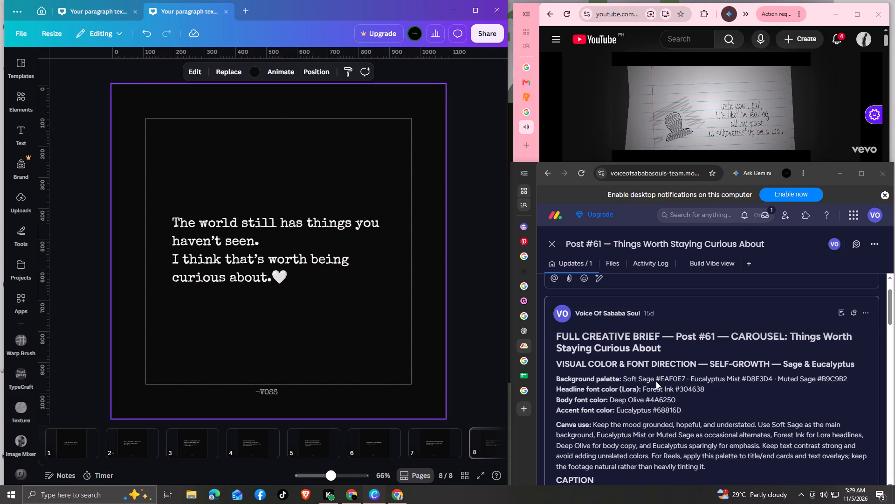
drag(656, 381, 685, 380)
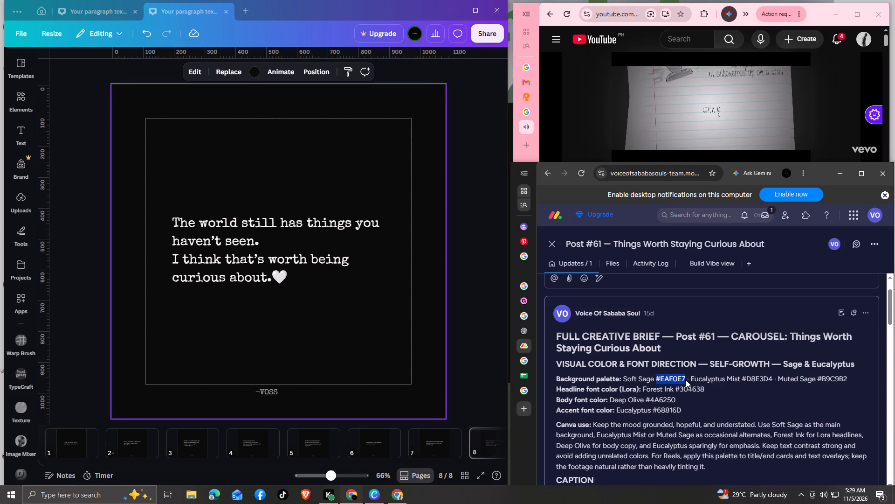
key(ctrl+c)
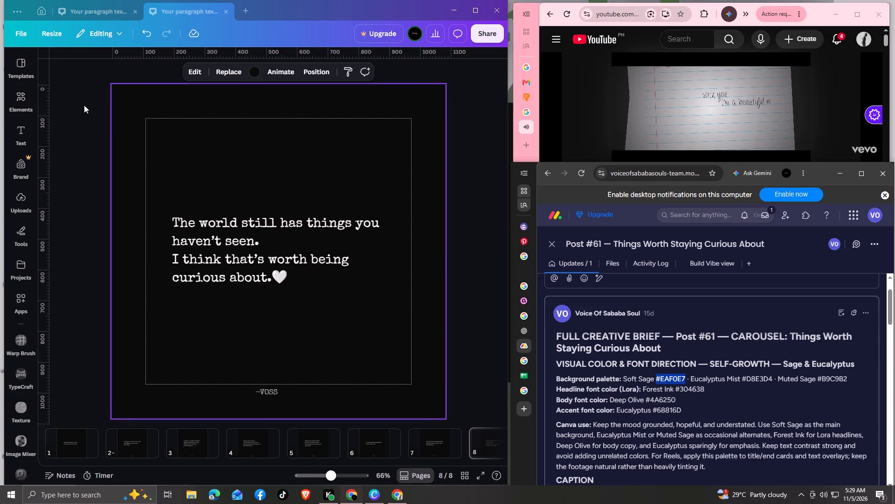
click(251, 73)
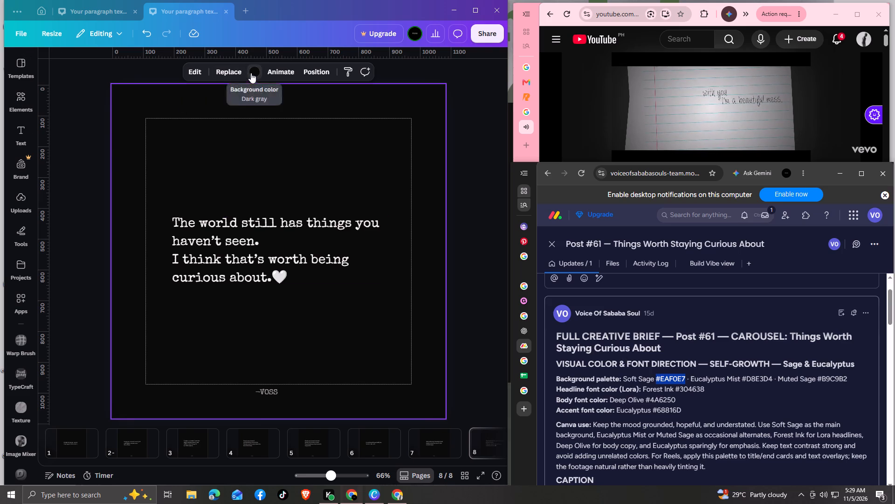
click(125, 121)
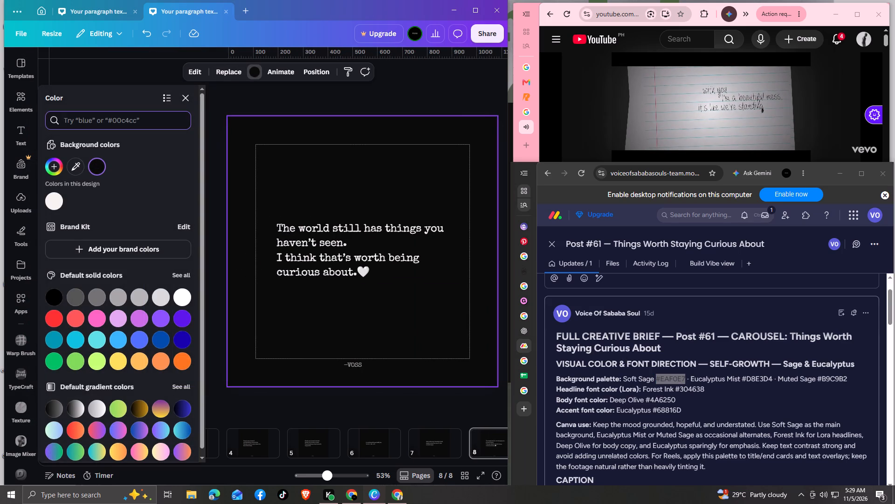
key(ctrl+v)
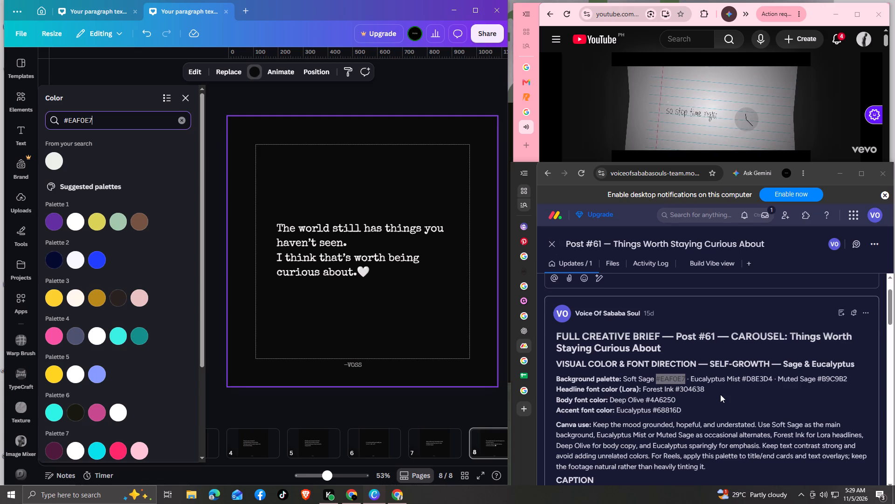
Close the Post #61 brief and open the updates of the Templates task under Content Tasks & Planning.
scroll(720, 397, up, 7)
scroll(719, 397, down, 20)
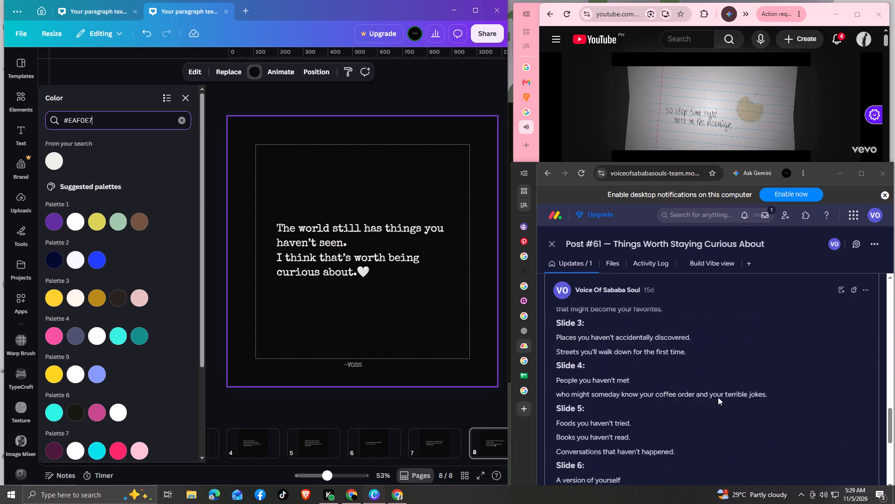
click(554, 242)
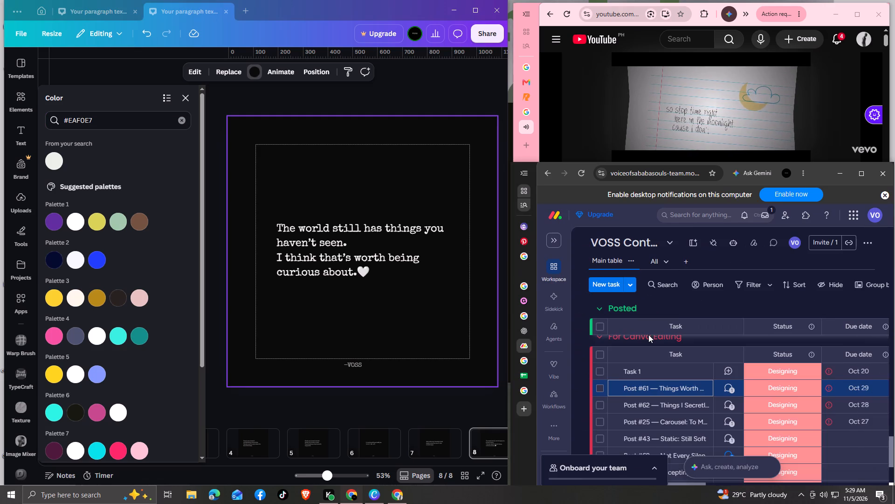
scroll(648, 335, up, 20)
scroll(648, 335, up, 1)
scroll(646, 335, down, 2)
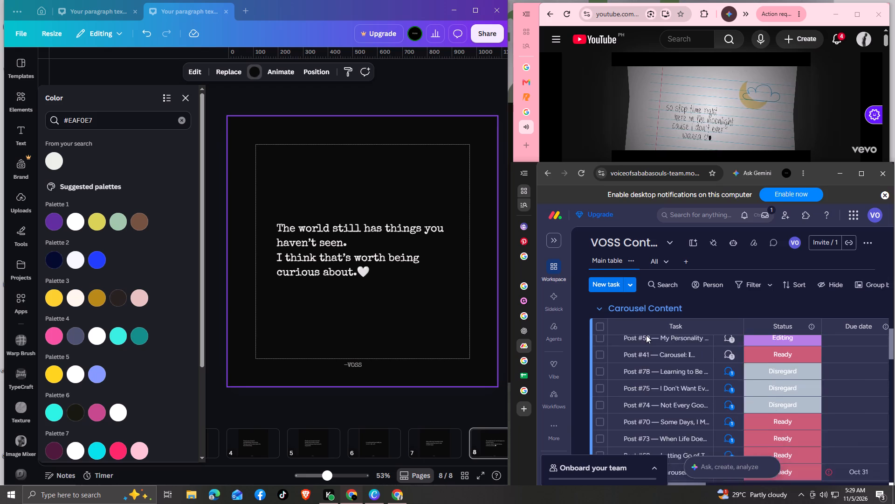
scroll(646, 335, down, 3)
scroll(646, 335, up, 20)
scroll(646, 335, up, 1)
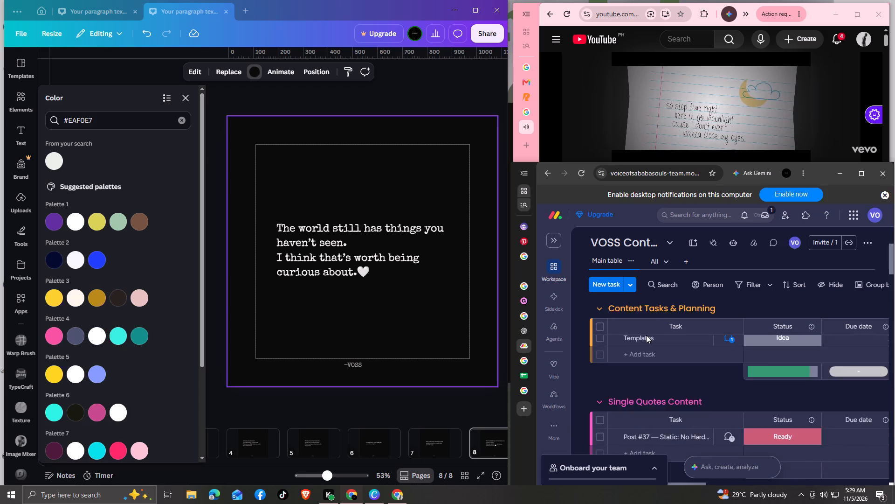
scroll(646, 335, up, 2)
scroll(646, 335, down, 4)
scroll(646, 335, up, 2)
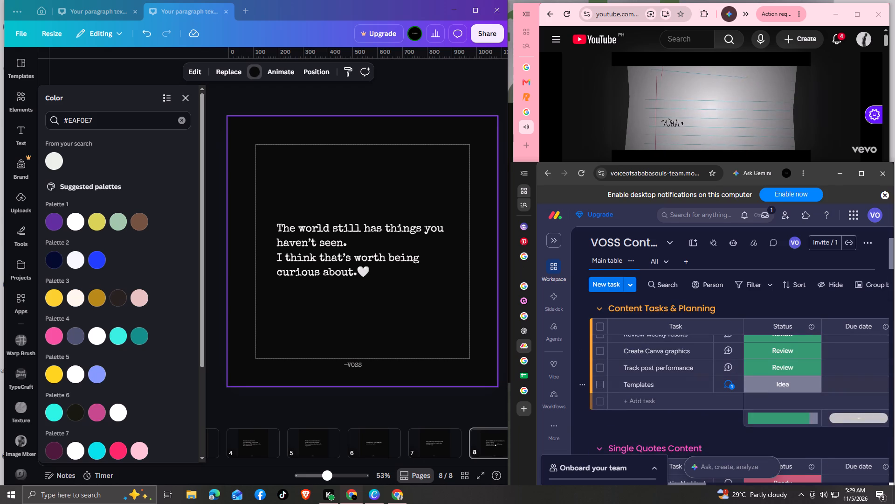
click(731, 390)
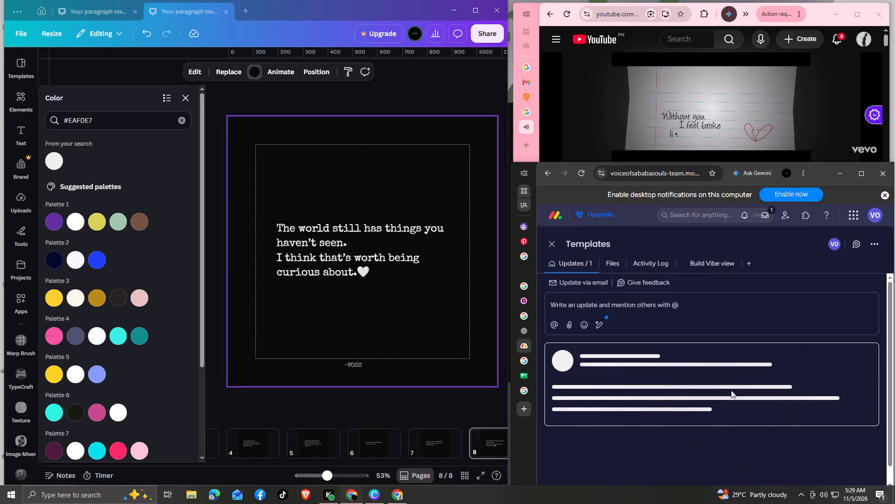
Expand the Templates update and copy the Self-Growth & Becoming — Green background code #324b34.
scroll(731, 390, down, 4)
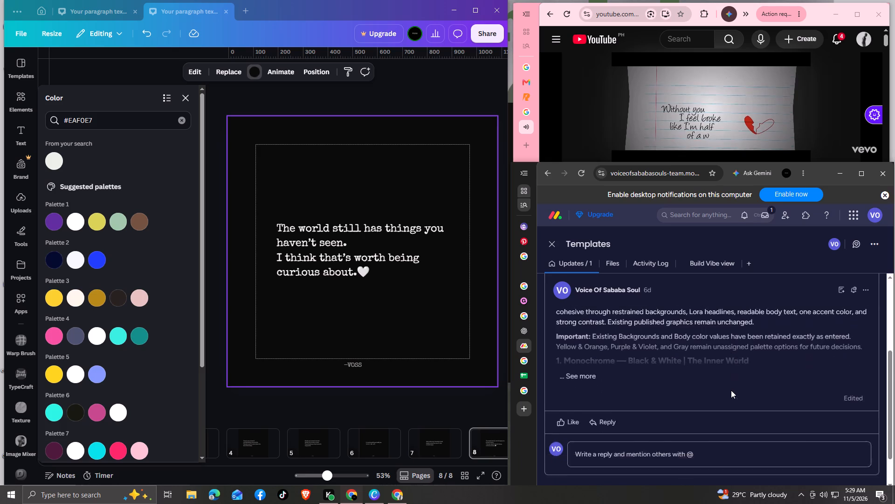
click(597, 332)
scroll(697, 354, down, 1)
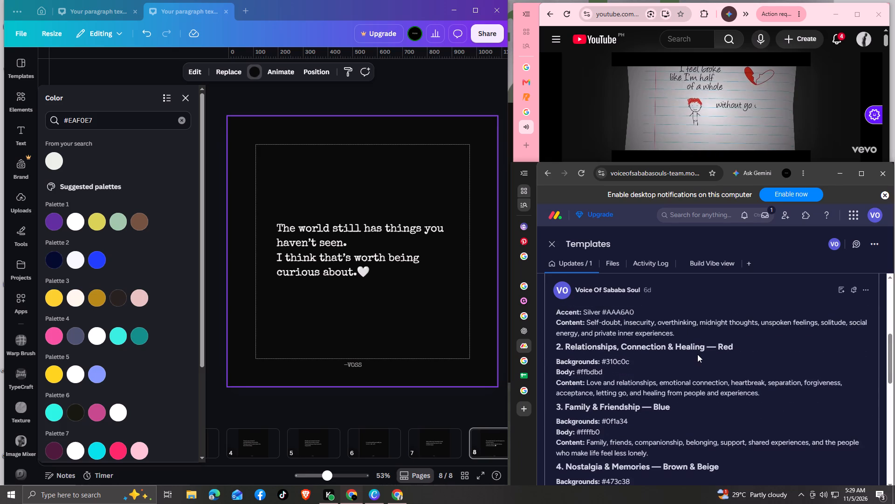
scroll(697, 354, down, 2)
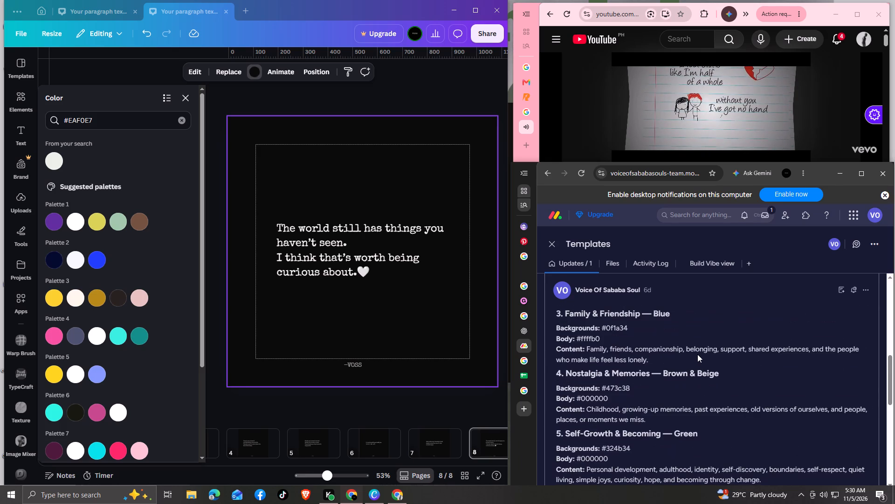
scroll(697, 354, down, 1)
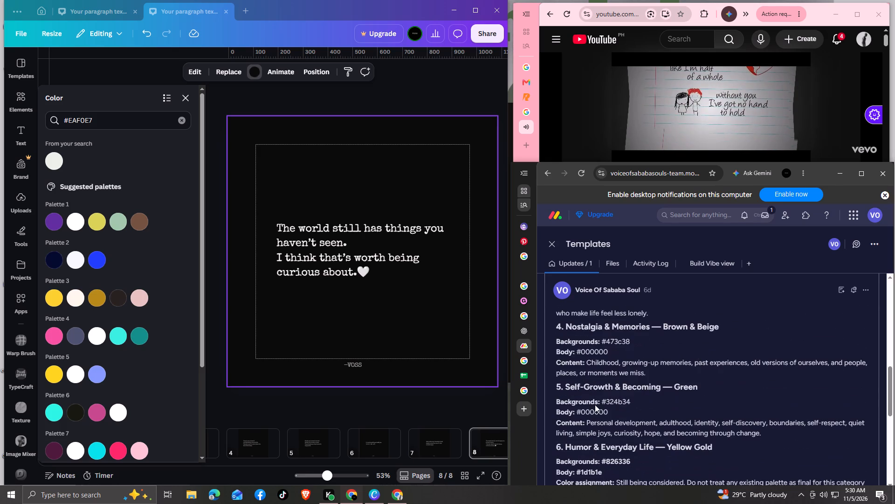
drag(604, 401, 632, 401)
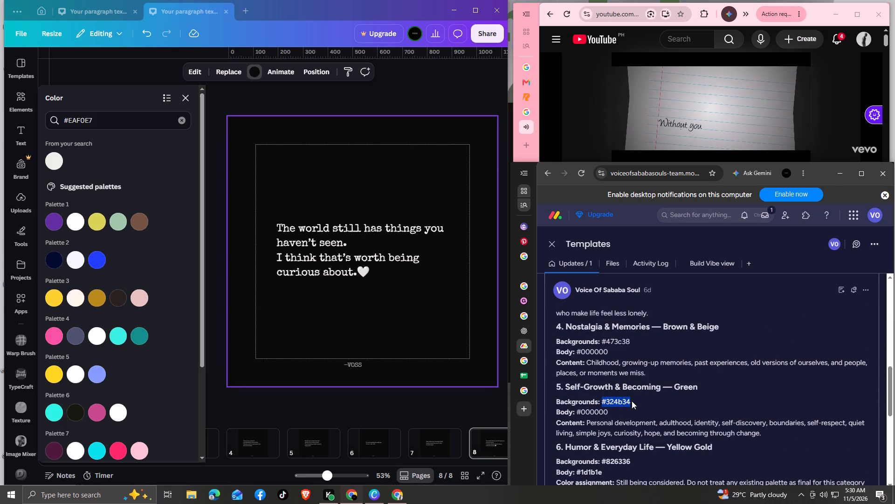
key(ctrl+c)
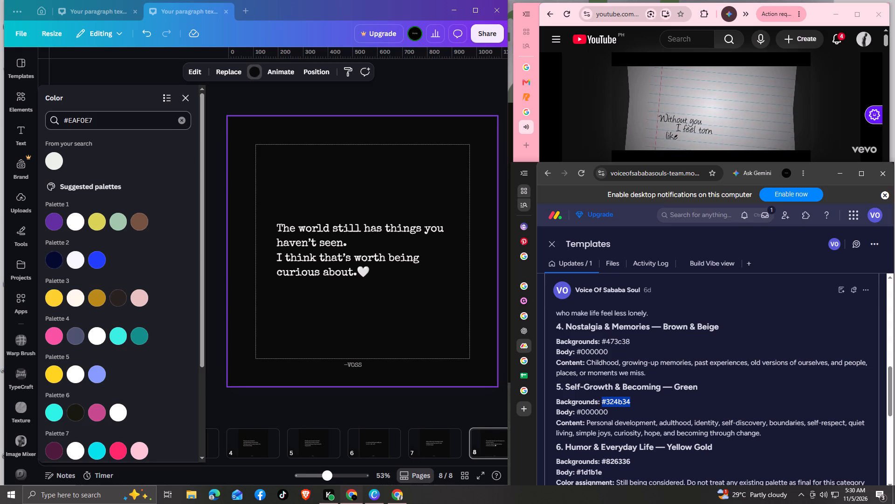
Set the background color to #324b34 on the eighth page and apply the change to all pages.
click(186, 124)
click(121, 124)
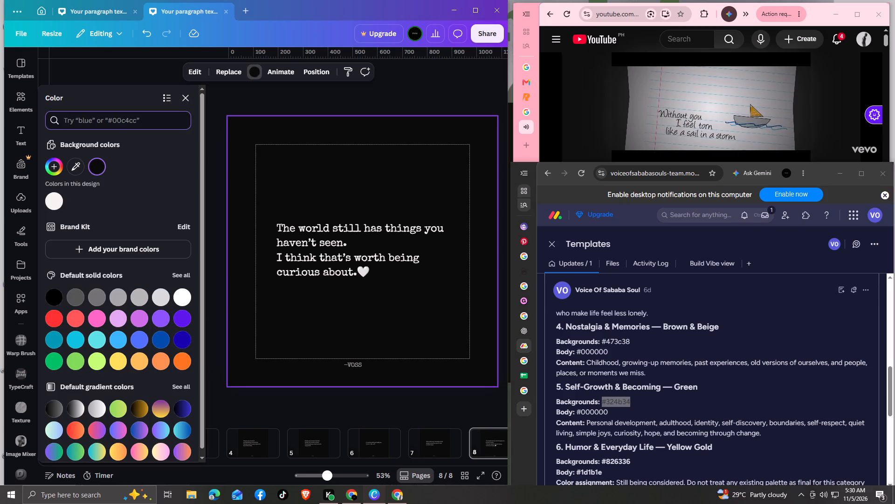
key(ctrl+v)
click(50, 156)
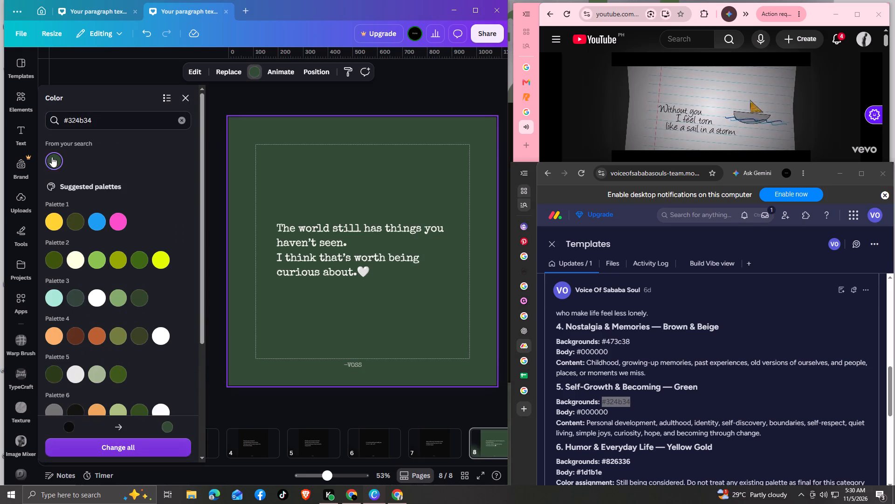
click(158, 453)
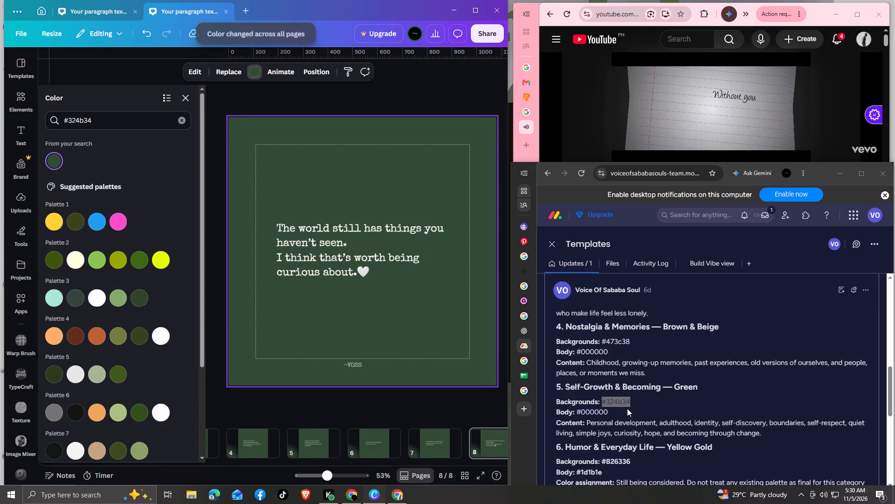
Change the eighth page's text color to black and apply the change to all pages.
click(340, 245)
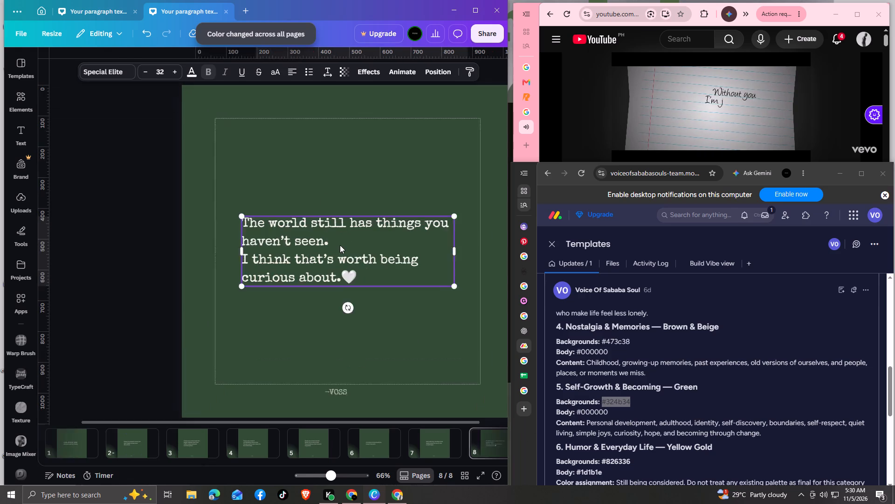
click(194, 78)
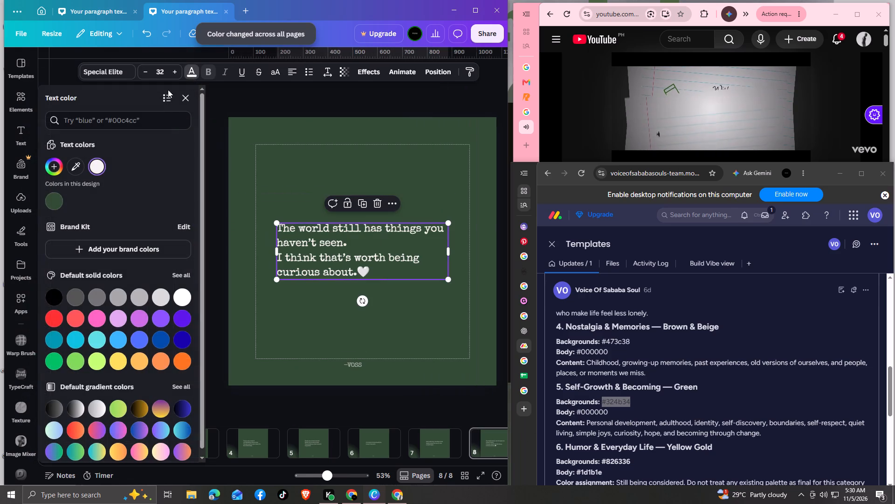
click(57, 299)
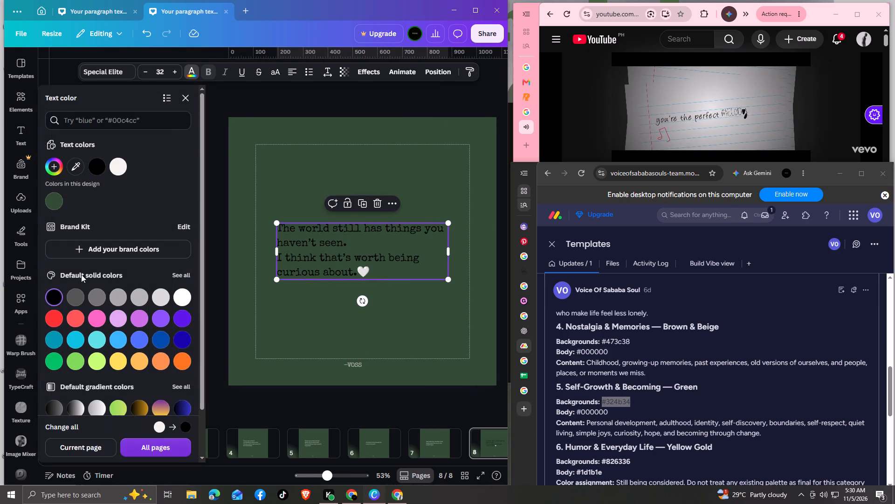
click(159, 450)
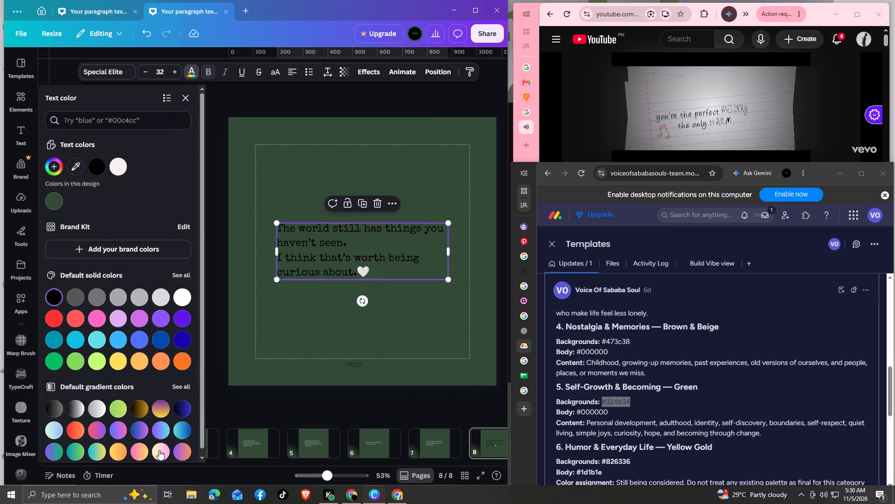
click(267, 336)
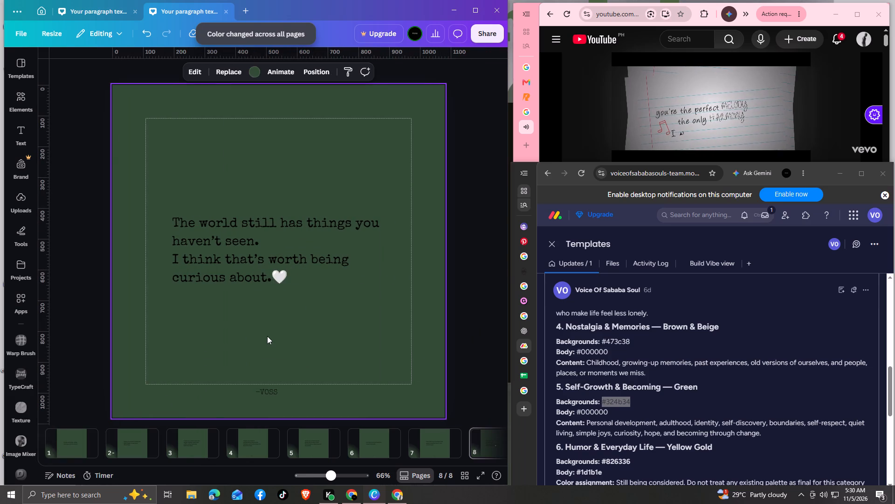
Check the first pages, narrow the third page's text box to fit its text, and move it to the frame's horizontal centre.
click(70, 445)
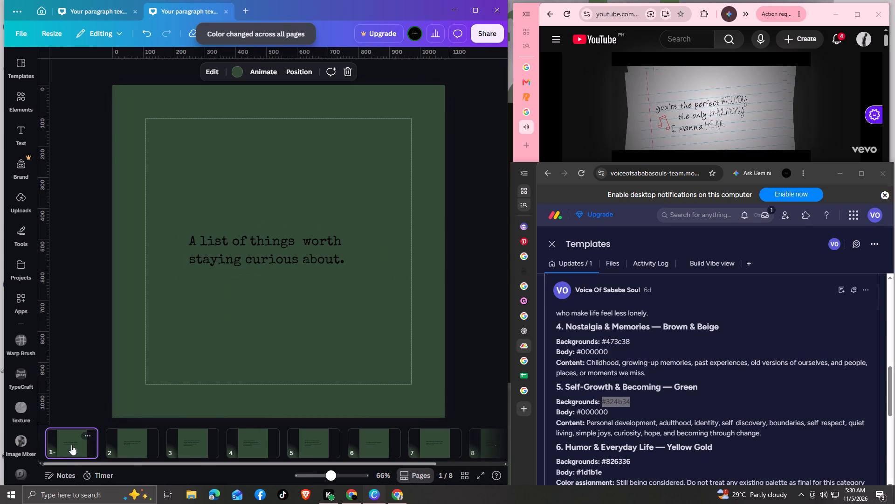
click(127, 451)
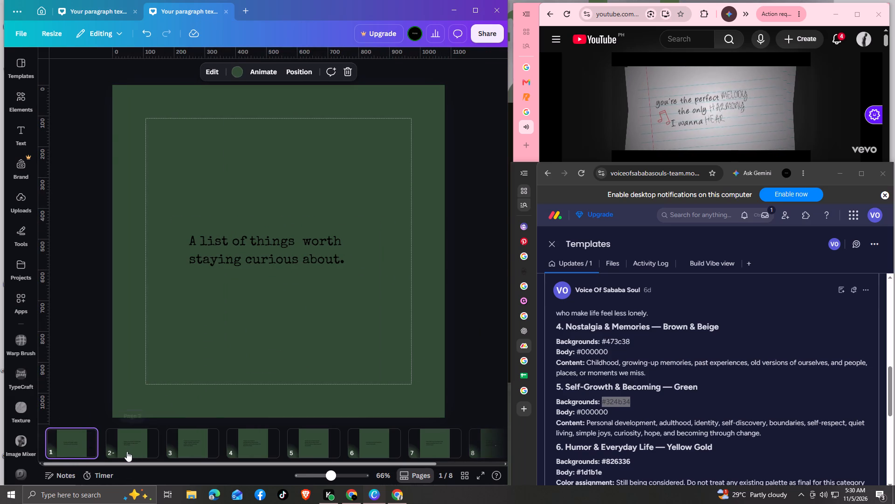
click(186, 448)
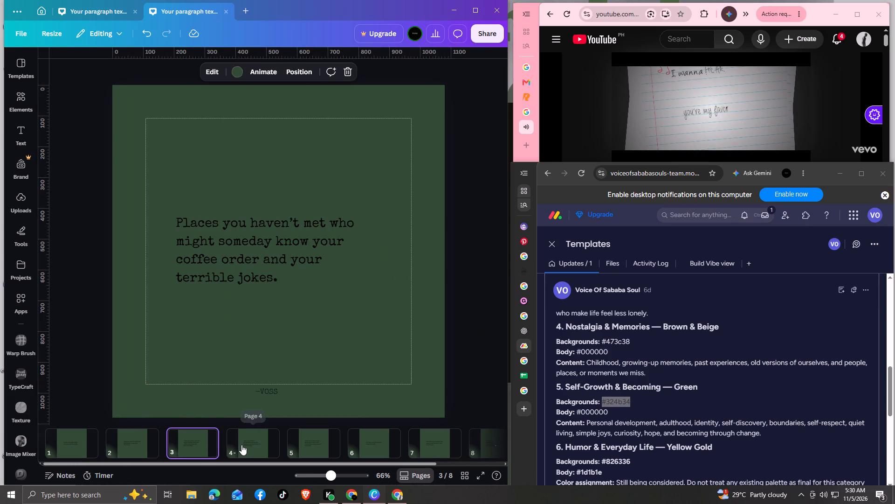
click(241, 445)
click(203, 450)
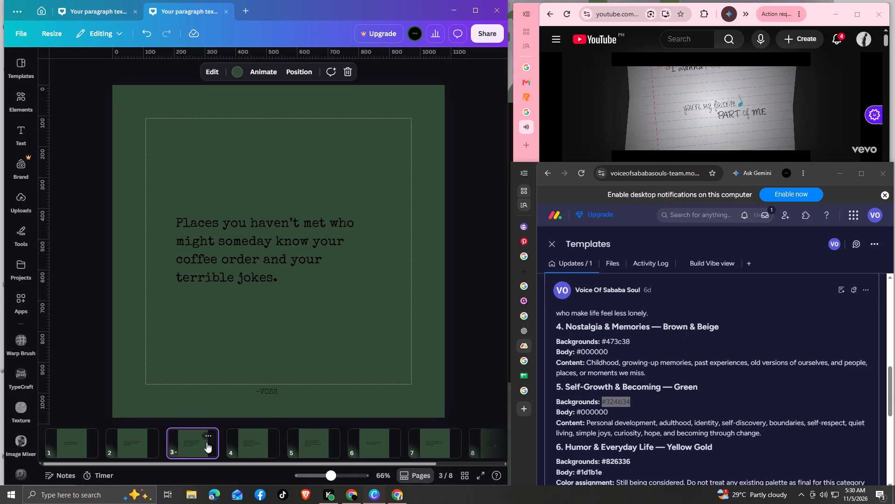
click(267, 267)
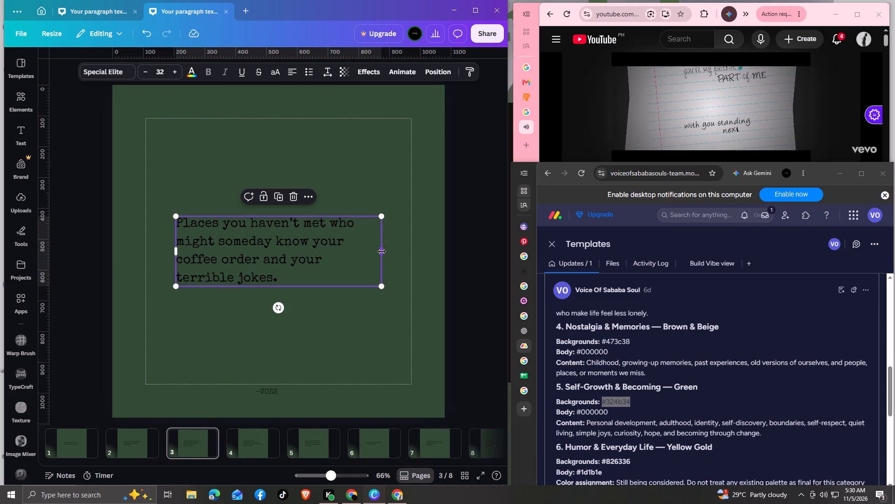
drag(382, 252, 360, 248)
drag(275, 286, 277, 286)
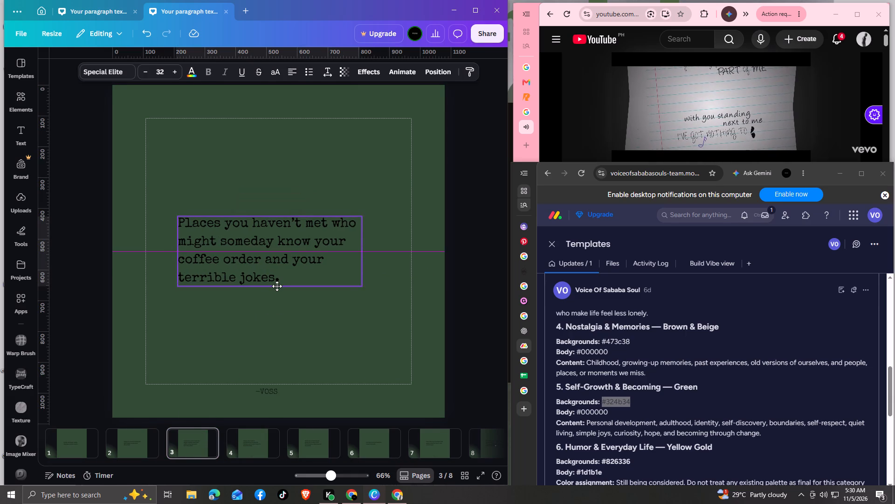
drag(277, 286, 284, 286)
click(324, 330)
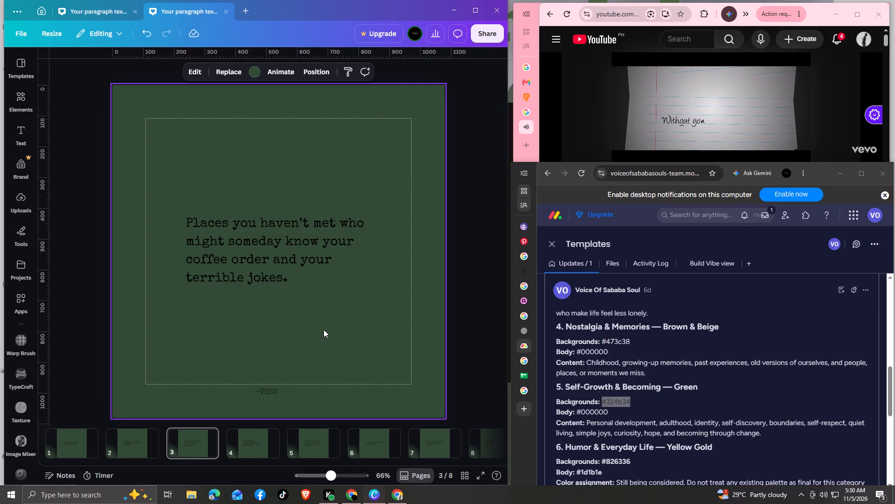
Narrow the fourth page's text box to fit its text and move it to the frame's horizontal centre.
key(Right)
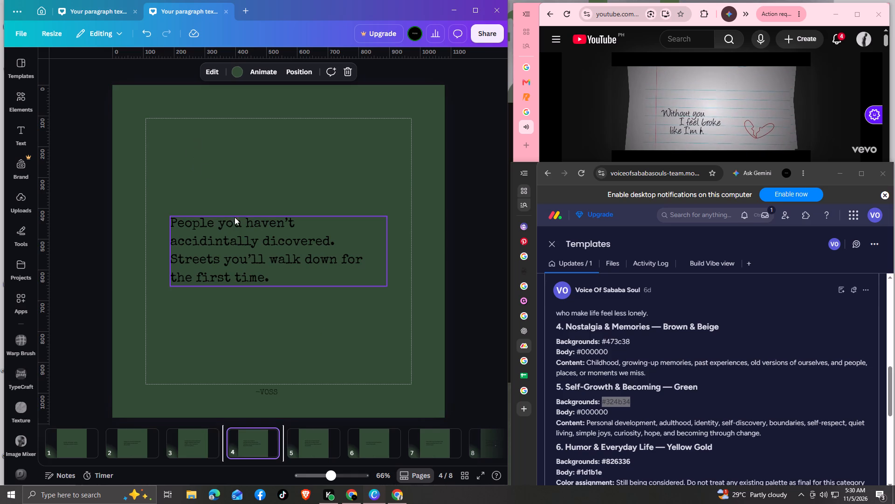
click(254, 235)
drag(387, 248, 375, 250)
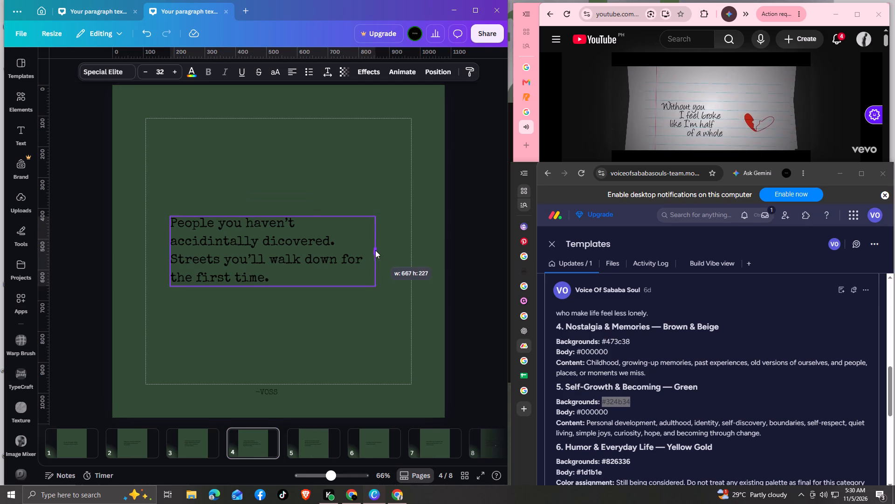
drag(375, 250, 369, 250)
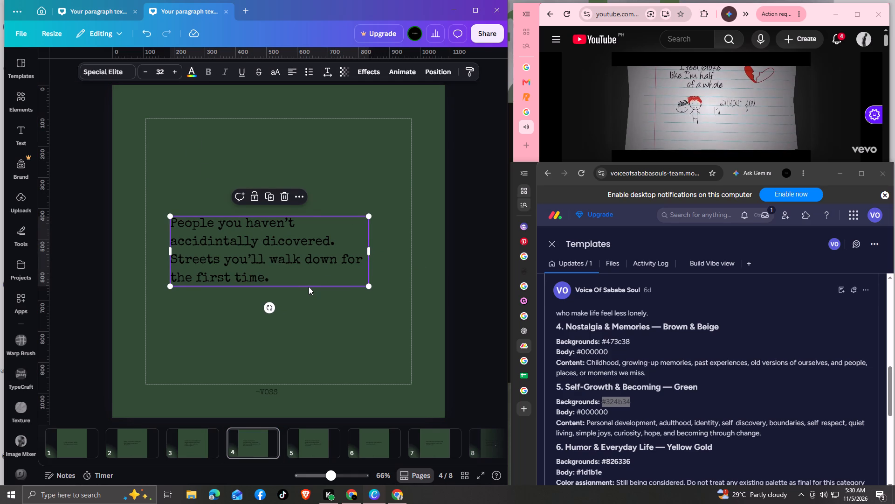
drag(311, 284, 321, 284)
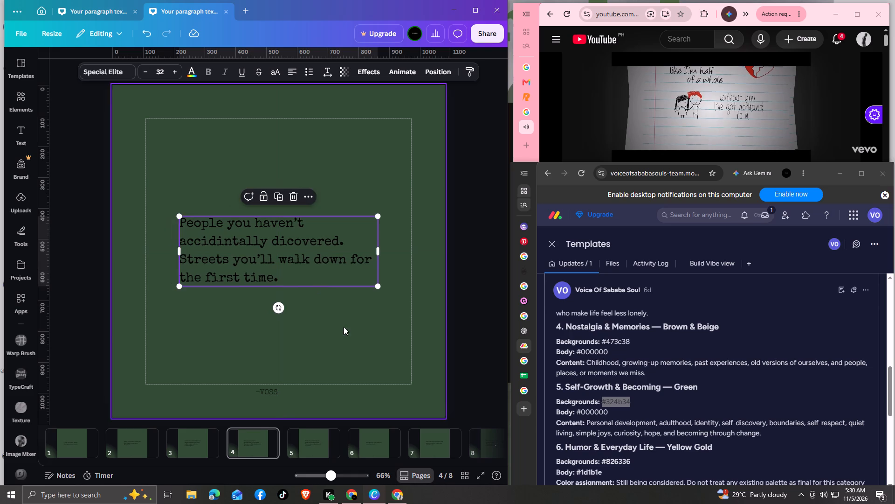
click(346, 333)
Check pages five to eight, and narrow the seventh page's text box to about 619 px wide.
key(Right)
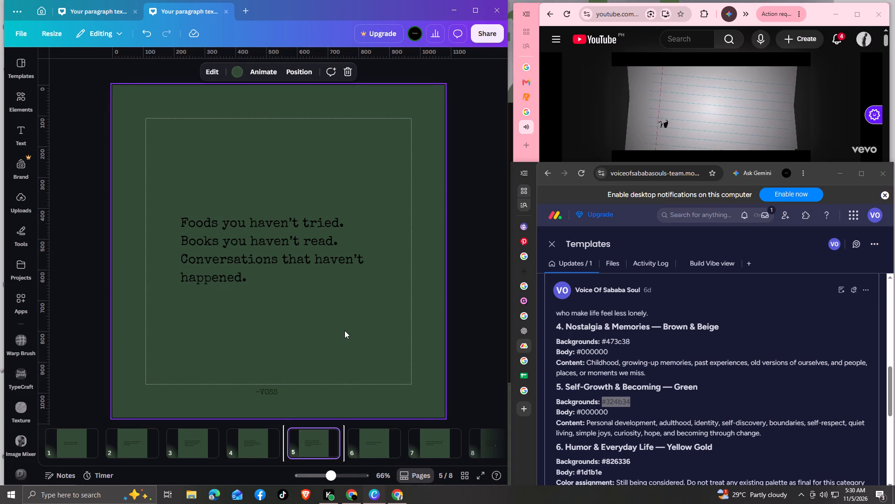
click(310, 262)
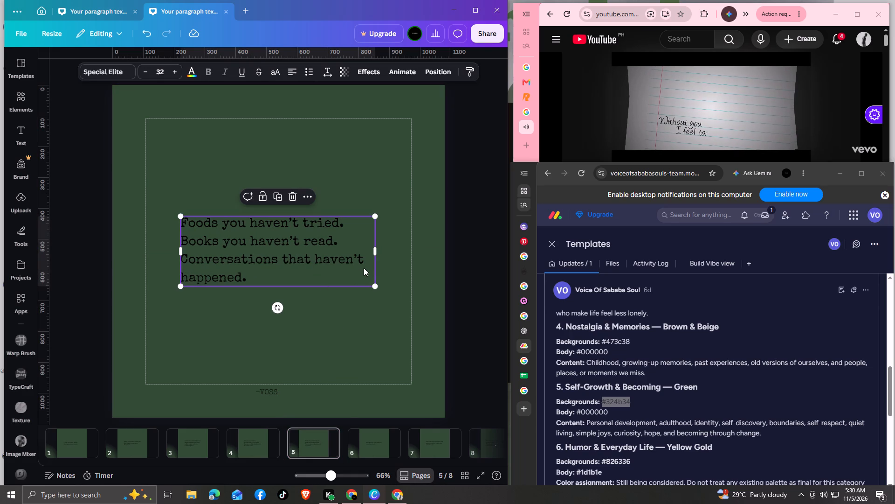
click(358, 322)
key(Right)
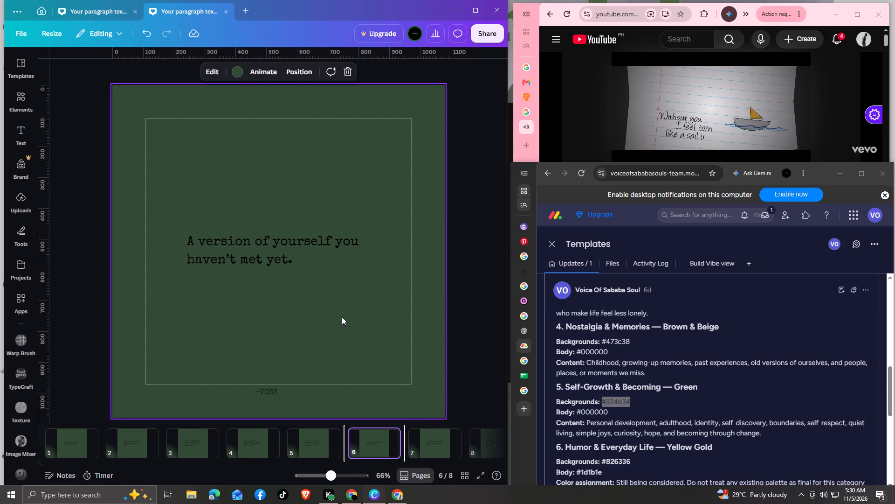
key(Right)
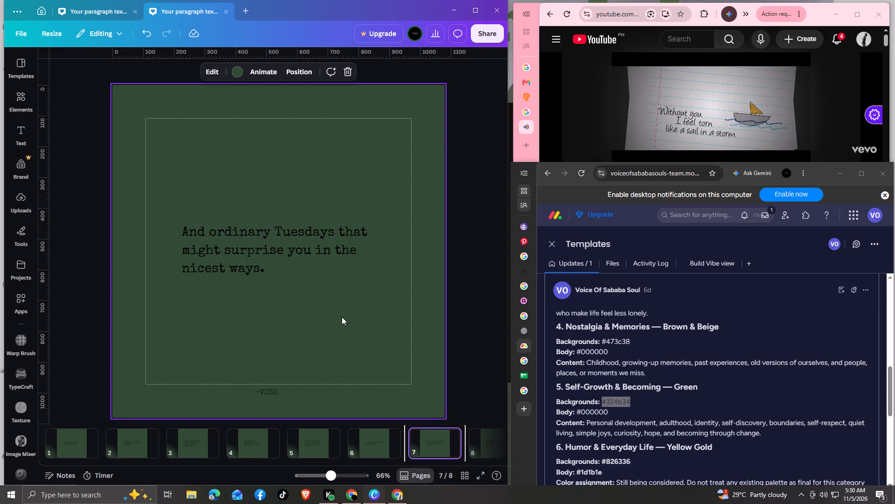
click(321, 271)
click(376, 250)
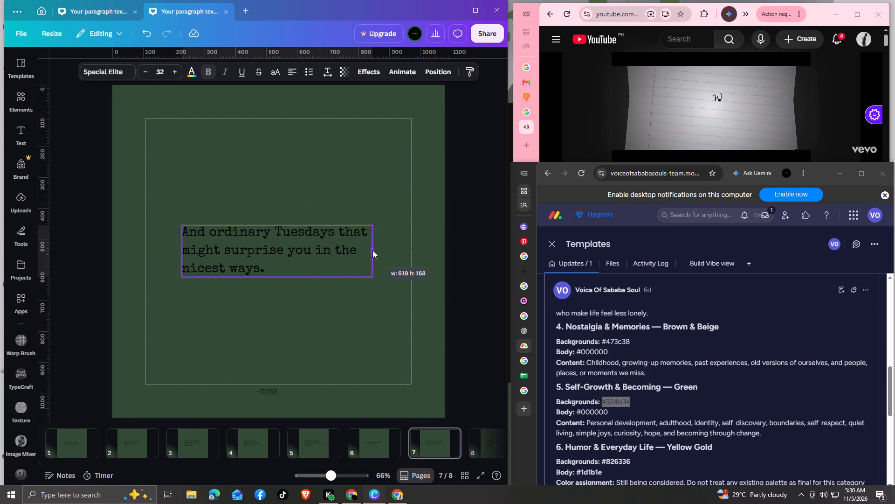
click(324, 297)
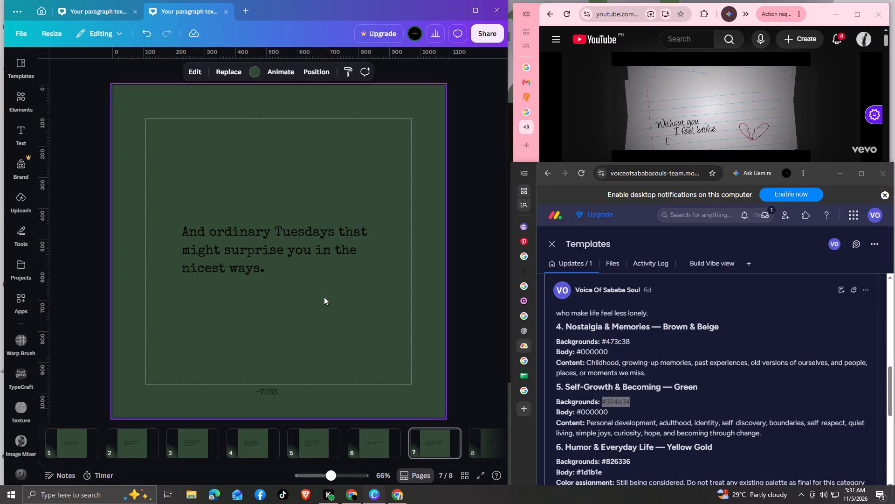
key(Right)
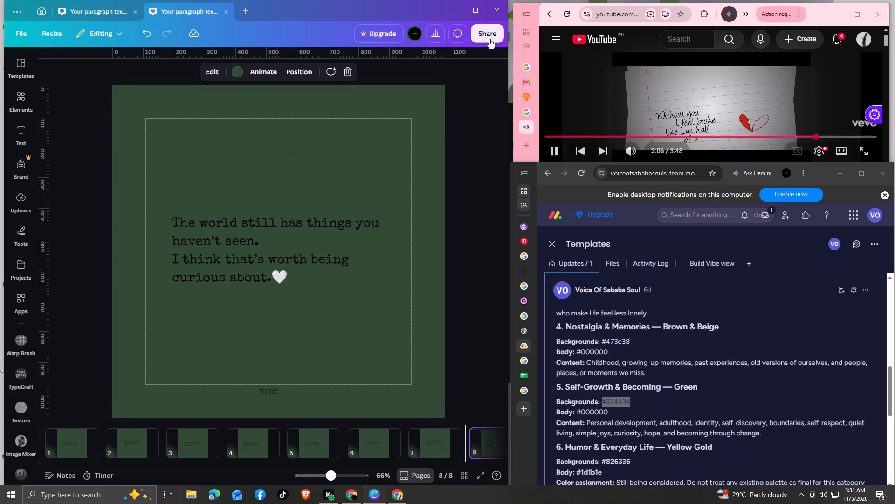
Download all pages of the carousel as PNG.
click(487, 32)
click(341, 250)
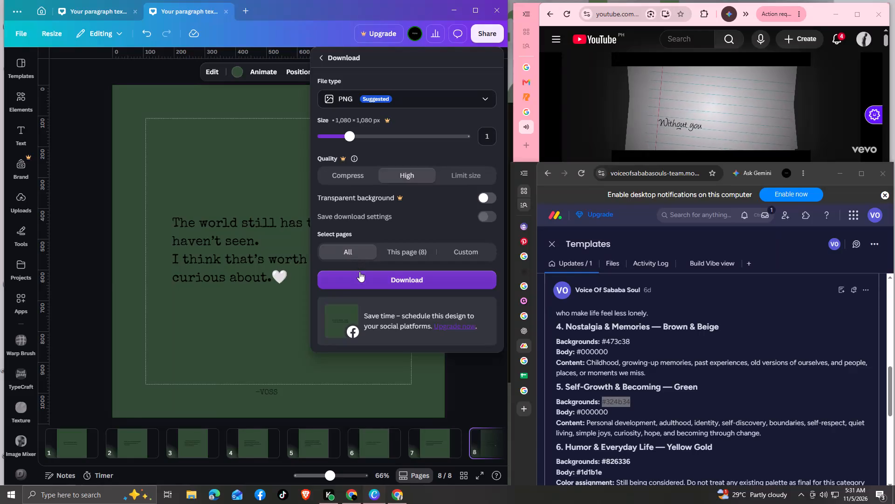
click(363, 281)
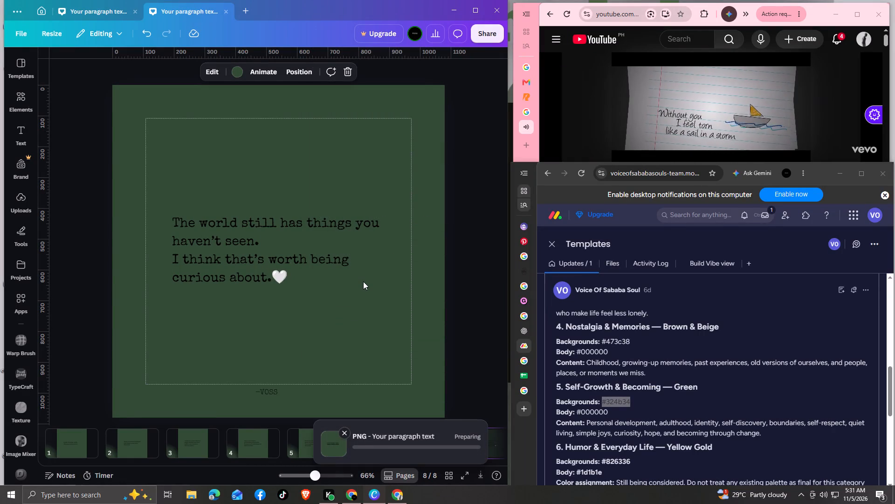
Close the Templates item, open Post #61 — Things Worth Staying Curious About under For Canva Editing, and copy its title.
click(554, 246)
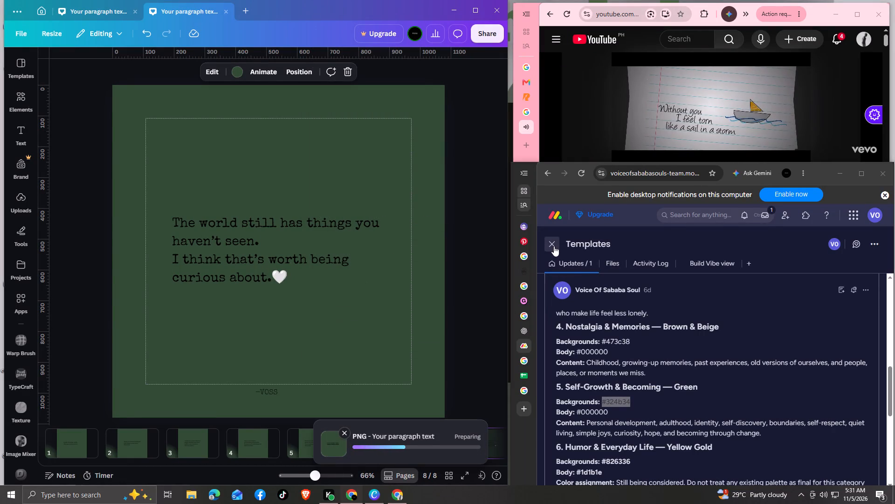
scroll(667, 421, down, 13)
scroll(681, 414, up, 1)
scroll(681, 414, down, 9)
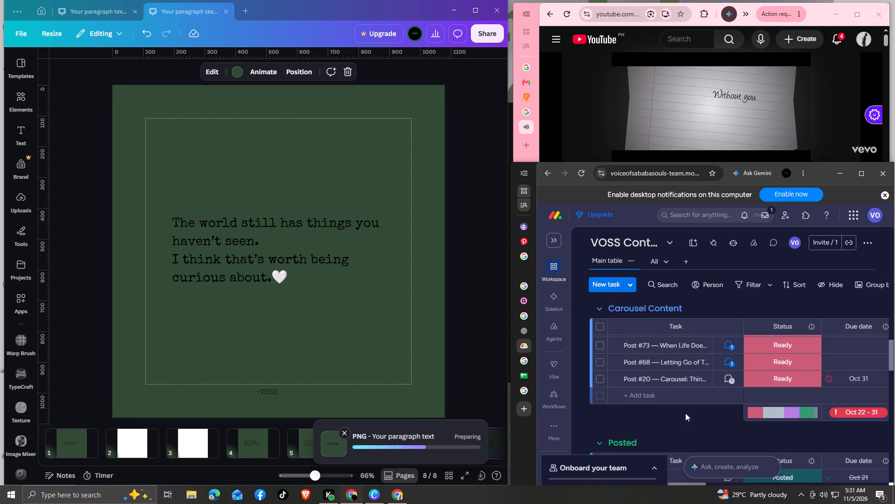
scroll(685, 413, down, 3)
scroll(684, 411, up, 5)
scroll(683, 411, down, 20)
scroll(683, 411, down, 1)
scroll(690, 408, up, 4)
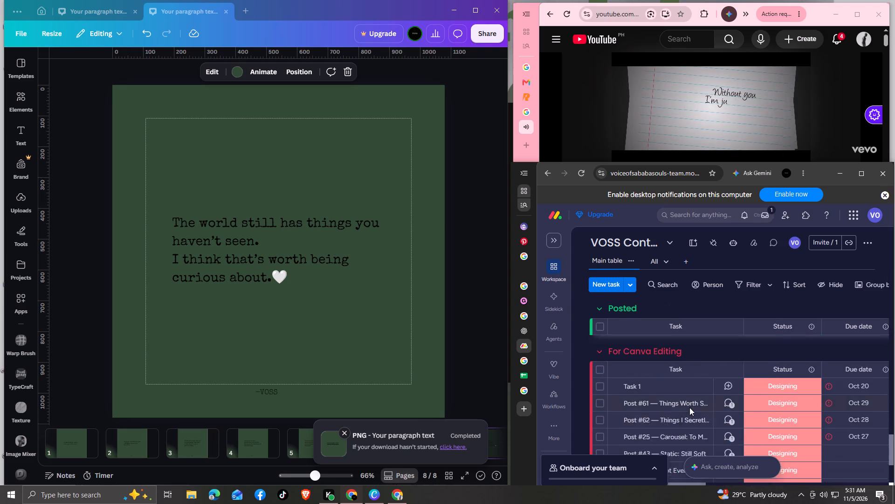
scroll(724, 433, down, 1)
click(730, 403)
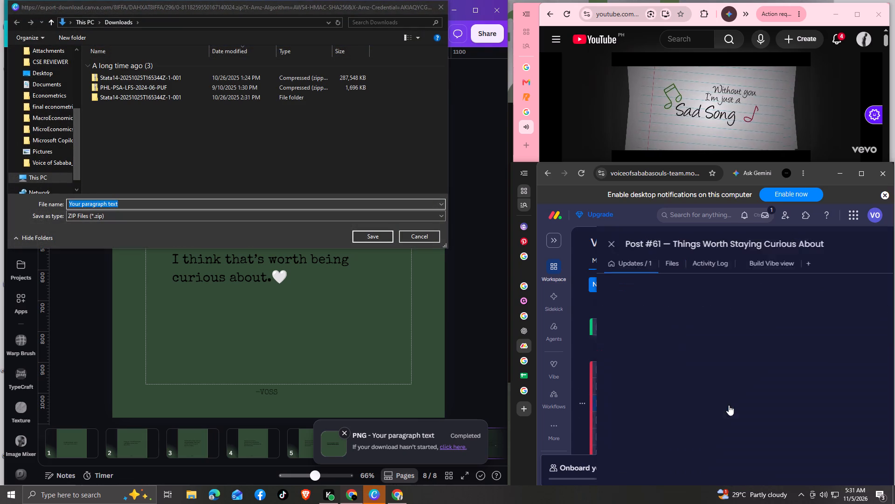
triple_click(625, 241)
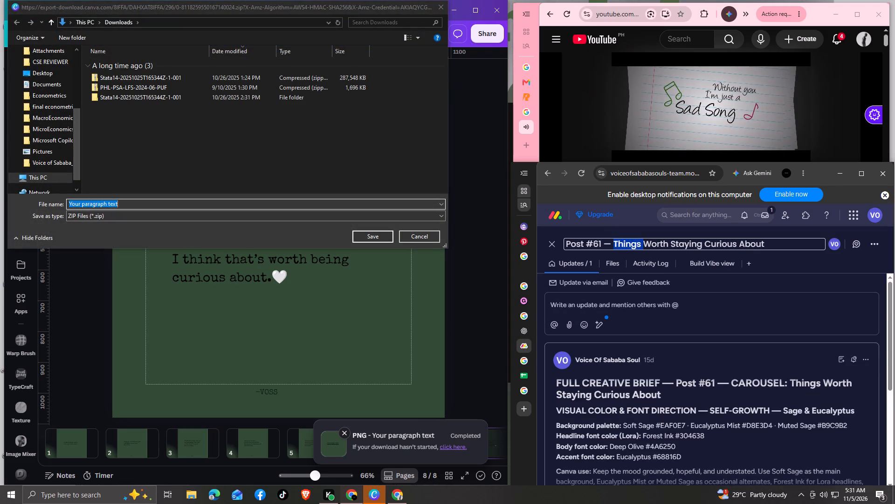
key(ctrl+c)
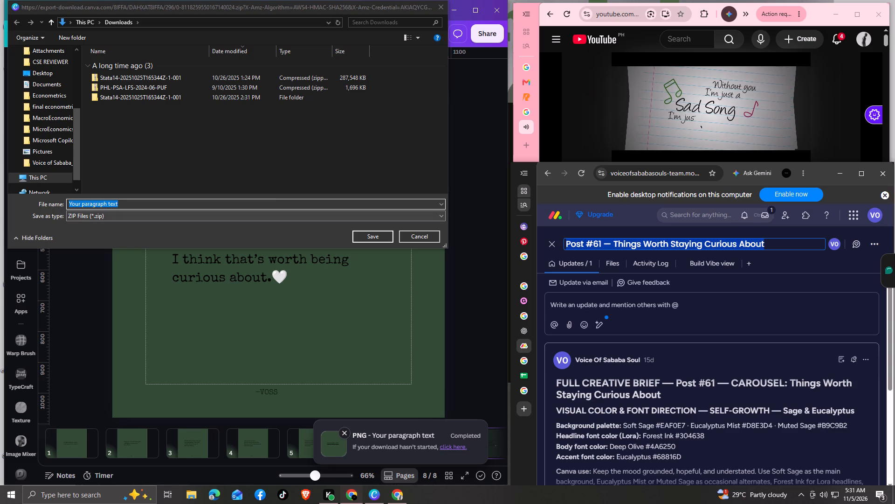
Save the downloaded ZIP in the Content folder, replacing its file name with the copied title Post #61 — Things Worth Staying Curious About.
click(265, 204)
triple_click(265, 204)
triple_click(265, 204)
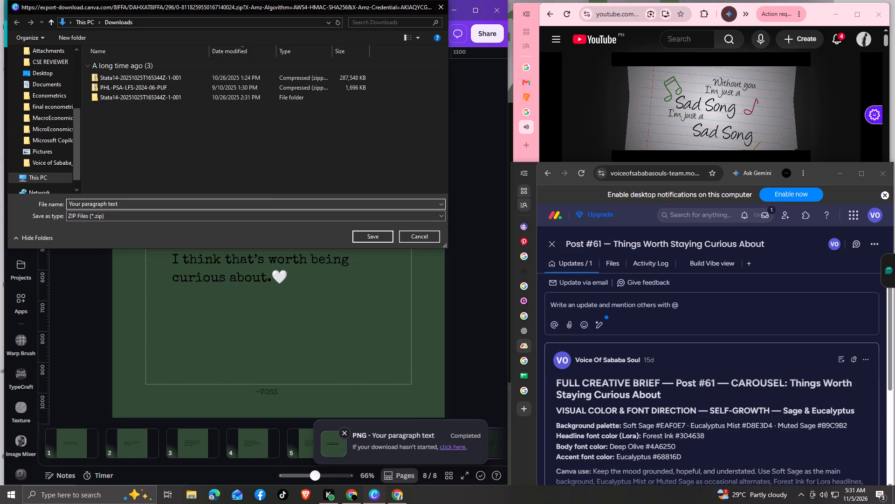
click(265, 204)
click(182, 204)
key(BackSpace)
key(BackSpace)
key(BackSpace)
key(BackSpace)
key(BackSpace)
key(BackSpace)
key(BackSpace)
key(BackSpace)
key(BackSpace)
key(BackSpace)
key(BackSpace)
key(BackSpace)
key(BackSpace)
key(BackSpace)
key(BackSpace)
key(BackSpace)
key(BackSpace)
key(BackSpace)
key(BackSpace)
key(BackSpace)
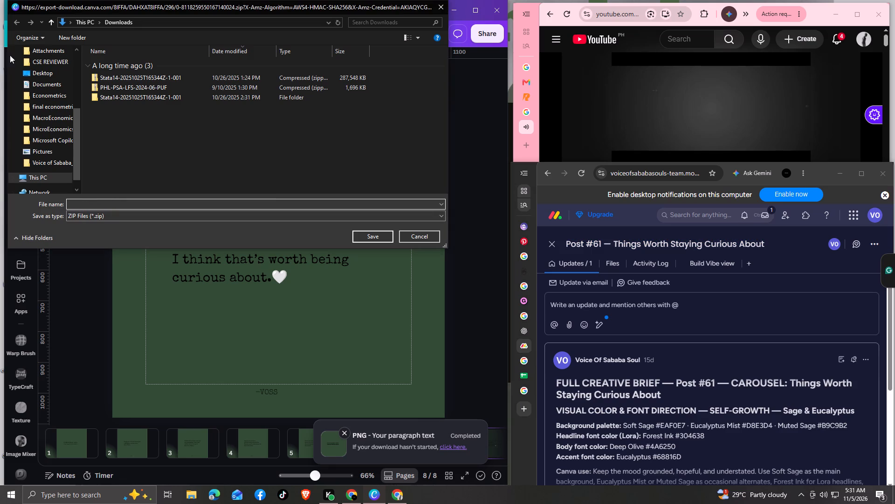
scroll(46, 143, up, 3)
scroll(41, 105, up, 10)
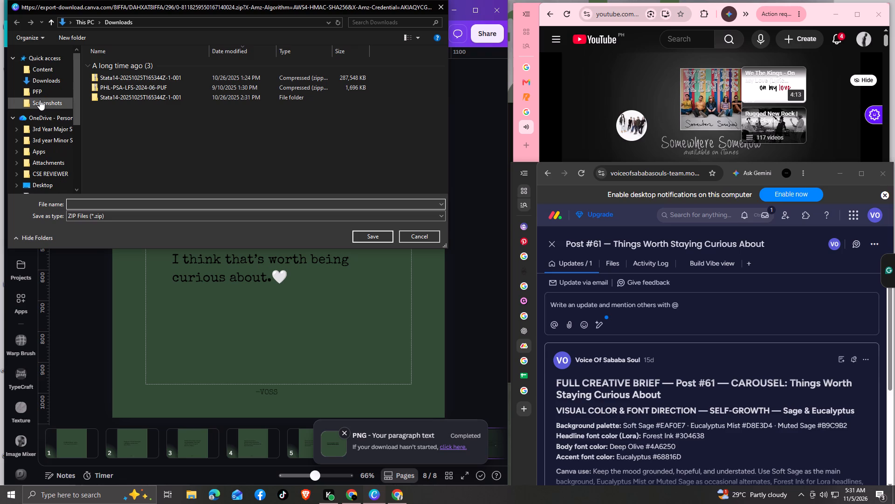
scroll(40, 100, up, 3)
click(48, 65)
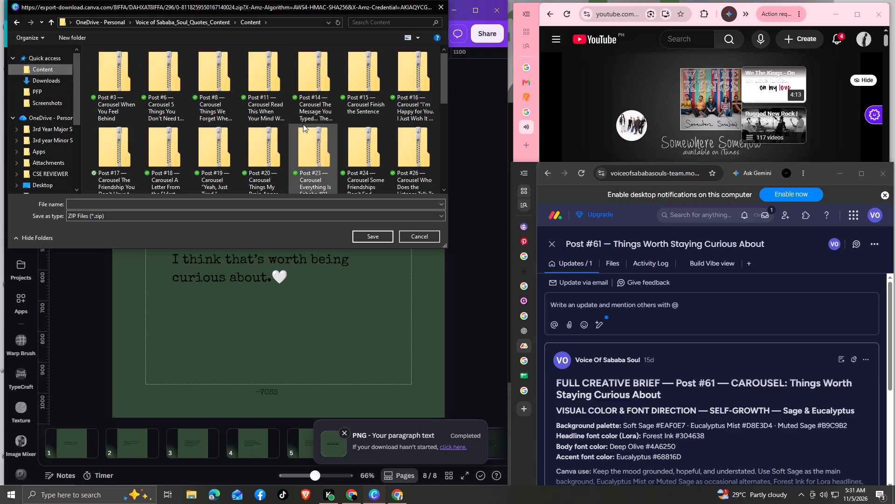
ctrl+click(142, 202)
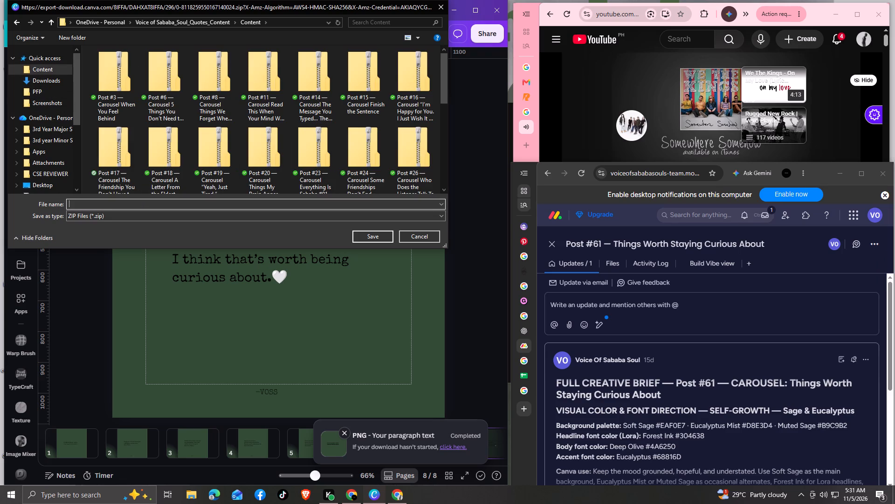
key(ctrl+v)
key(Return)
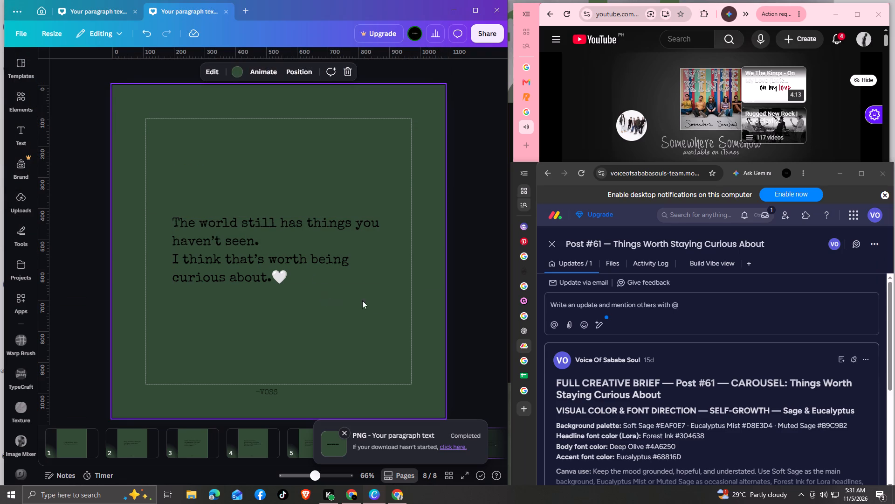
Close the Post #61 item and set its status on the board to Ready.
click(551, 245)
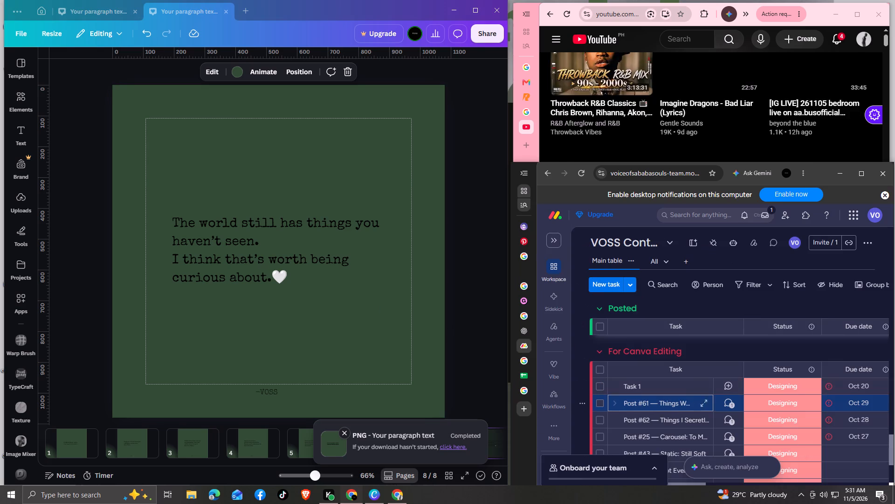
click(791, 401)
click(751, 298)
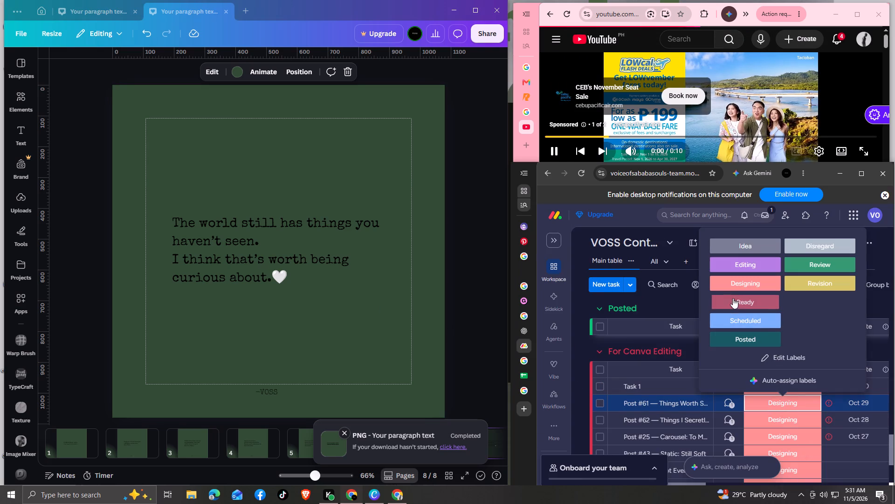
scroll(255, 318, down, 5)
Switch to Canva and return to the carousel's first page.
click(68, 437)
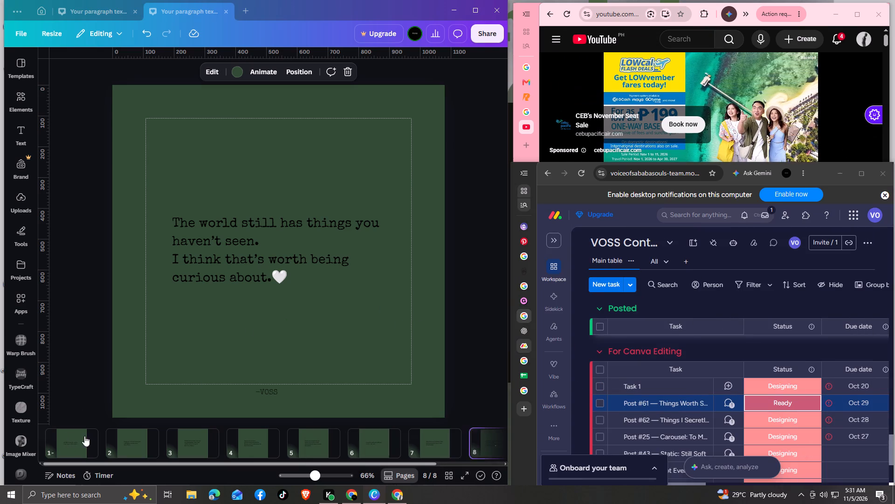
scroll(686, 385, down, 2)
scroll(734, 355, up, 2)
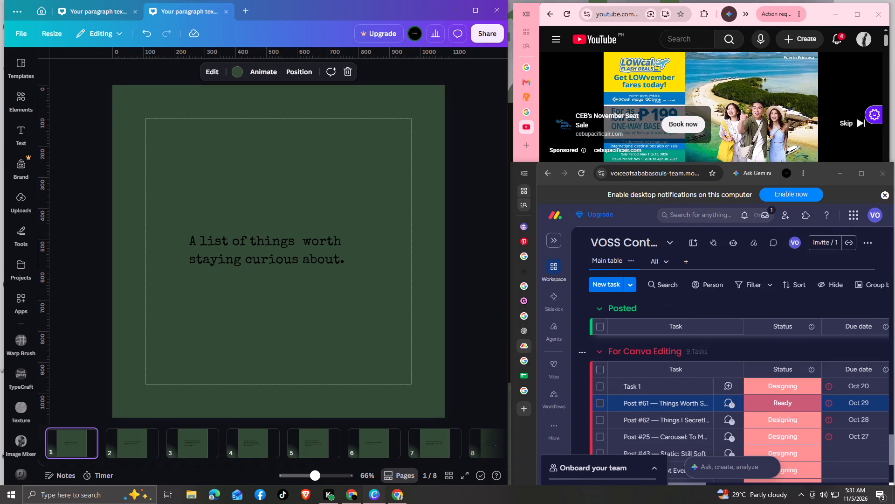
Open Post #62 — Things I Secretly Find Attractive on the board, expand its creative brief and look through it for the slide copy.
click(729, 421)
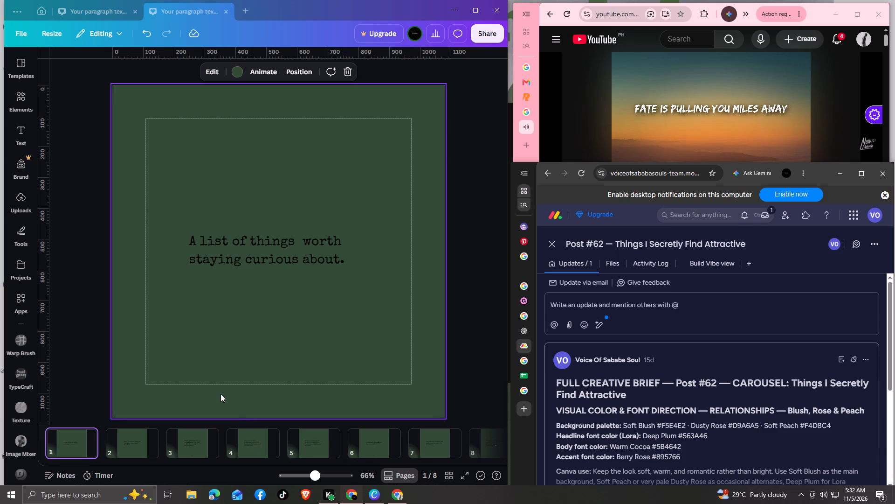
scroll(718, 378, down, 3)
scroll(713, 378, up, 1)
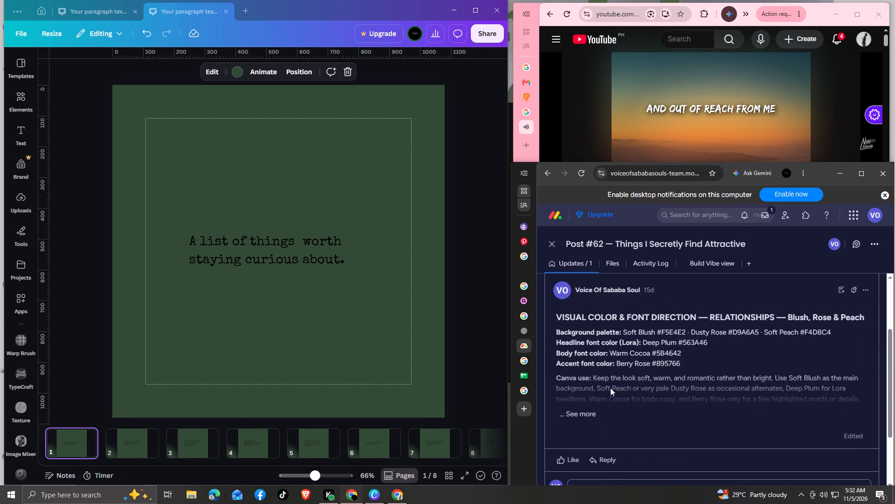
click(570, 413)
scroll(663, 400, down, 1)
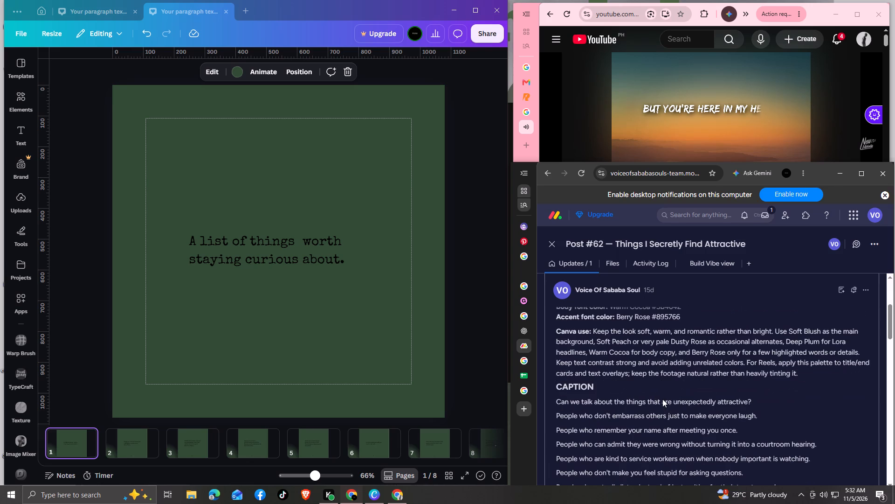
scroll(662, 399, up, 1)
scroll(662, 399, down, 1)
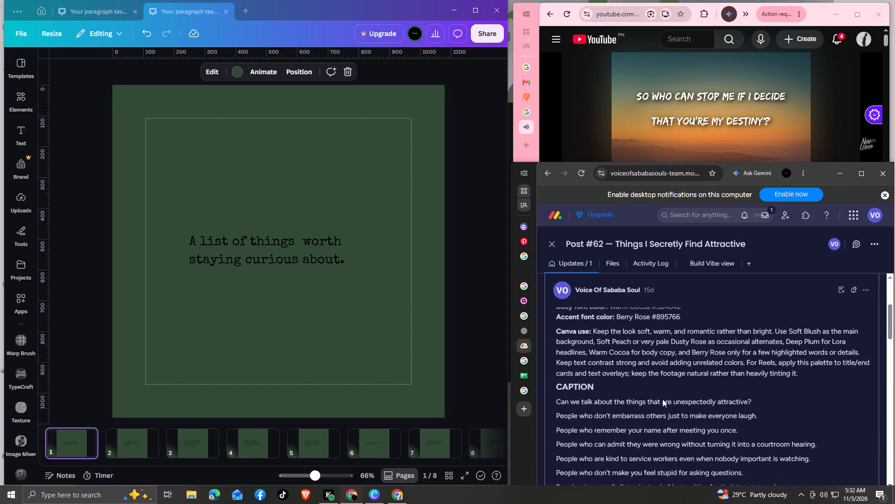
scroll(662, 399, down, 8)
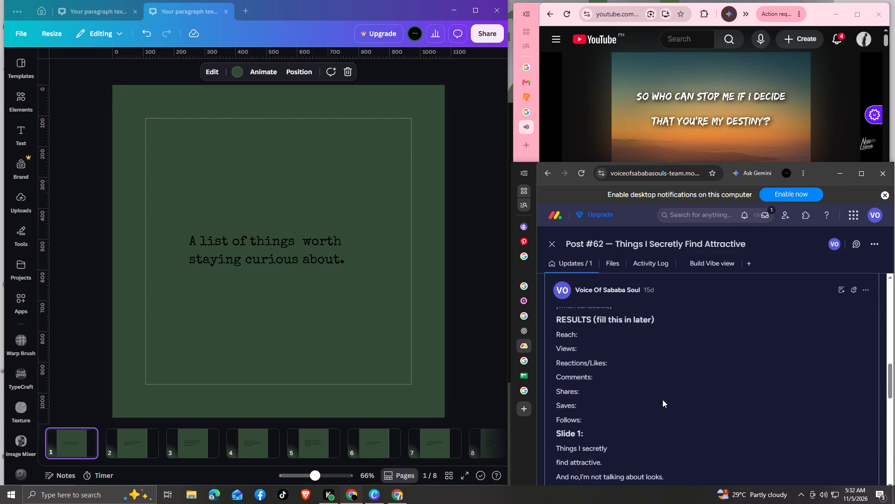
scroll(662, 399, down, 3)
scroll(662, 399, up, 1)
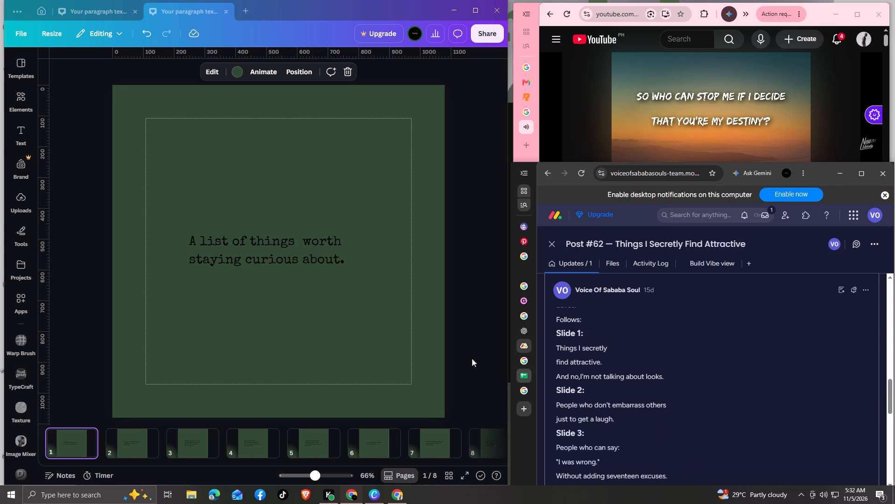
Open the first page's text for editing at the end of its last line.
click(337, 263)
click(357, 261)
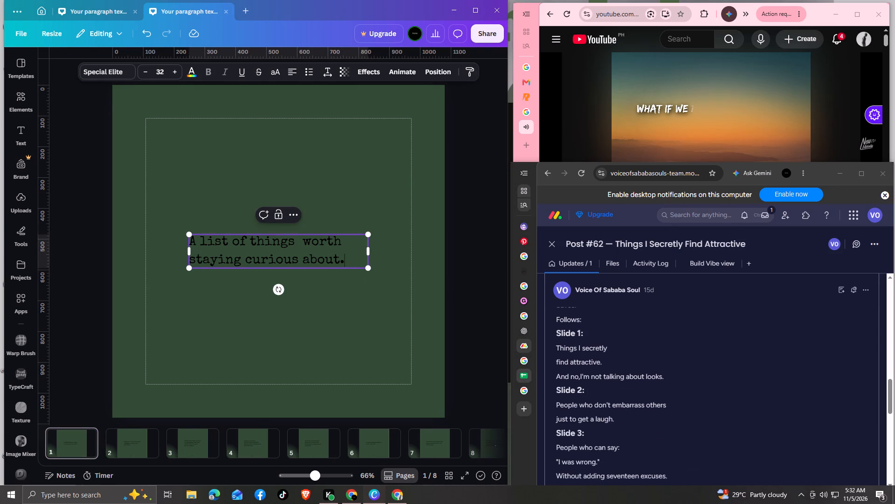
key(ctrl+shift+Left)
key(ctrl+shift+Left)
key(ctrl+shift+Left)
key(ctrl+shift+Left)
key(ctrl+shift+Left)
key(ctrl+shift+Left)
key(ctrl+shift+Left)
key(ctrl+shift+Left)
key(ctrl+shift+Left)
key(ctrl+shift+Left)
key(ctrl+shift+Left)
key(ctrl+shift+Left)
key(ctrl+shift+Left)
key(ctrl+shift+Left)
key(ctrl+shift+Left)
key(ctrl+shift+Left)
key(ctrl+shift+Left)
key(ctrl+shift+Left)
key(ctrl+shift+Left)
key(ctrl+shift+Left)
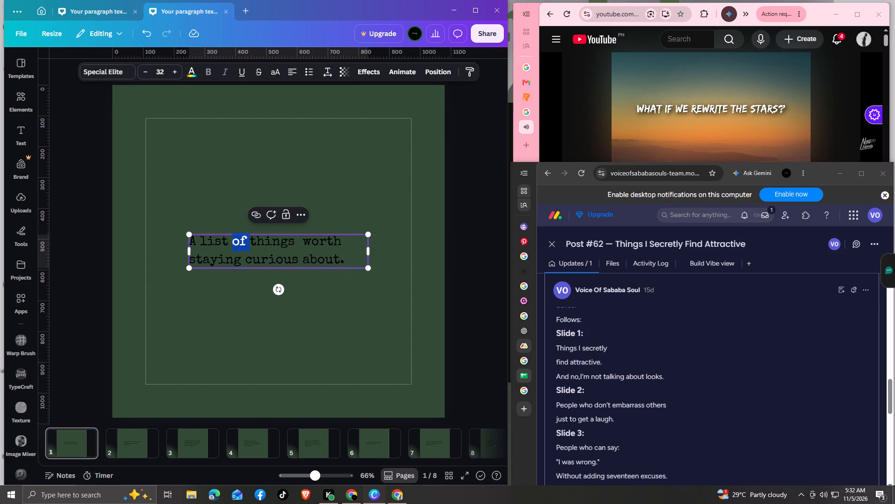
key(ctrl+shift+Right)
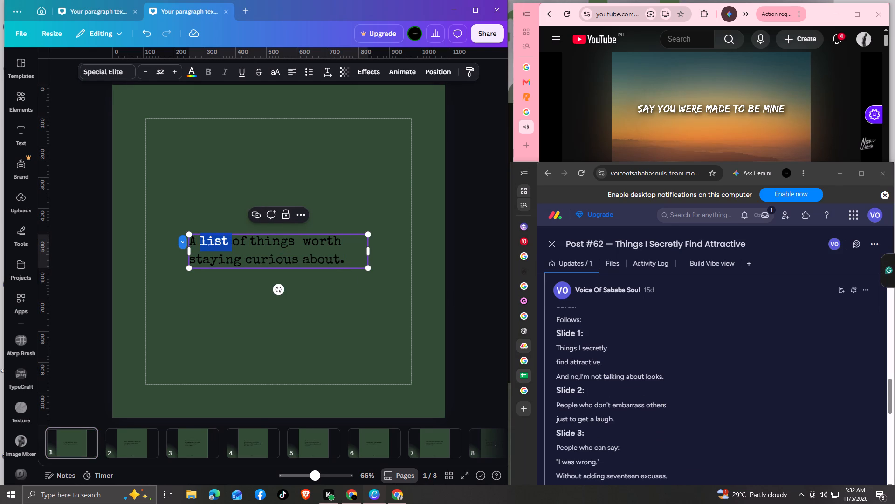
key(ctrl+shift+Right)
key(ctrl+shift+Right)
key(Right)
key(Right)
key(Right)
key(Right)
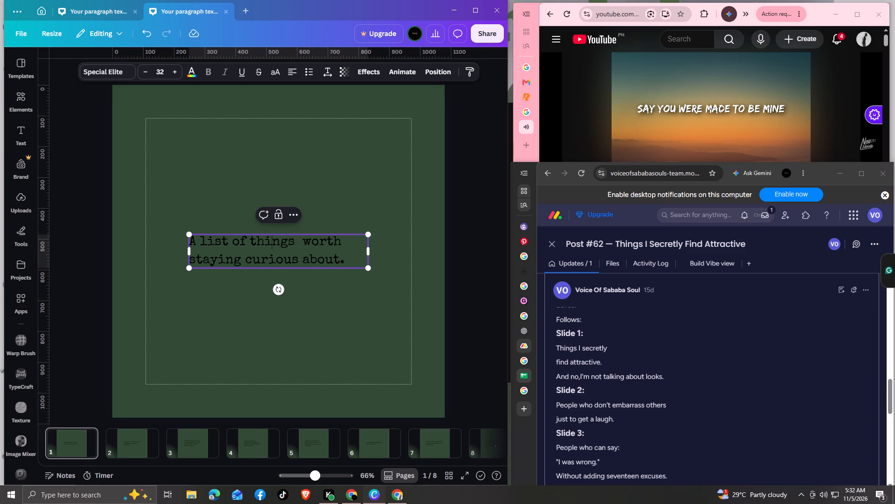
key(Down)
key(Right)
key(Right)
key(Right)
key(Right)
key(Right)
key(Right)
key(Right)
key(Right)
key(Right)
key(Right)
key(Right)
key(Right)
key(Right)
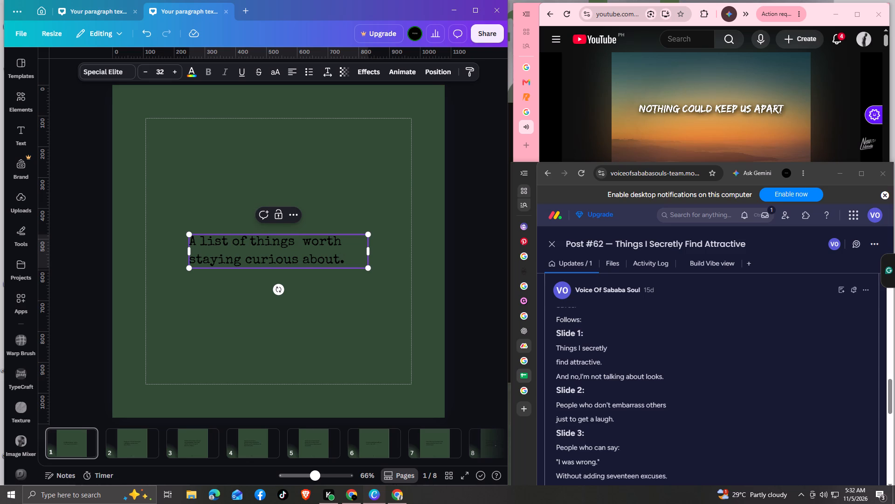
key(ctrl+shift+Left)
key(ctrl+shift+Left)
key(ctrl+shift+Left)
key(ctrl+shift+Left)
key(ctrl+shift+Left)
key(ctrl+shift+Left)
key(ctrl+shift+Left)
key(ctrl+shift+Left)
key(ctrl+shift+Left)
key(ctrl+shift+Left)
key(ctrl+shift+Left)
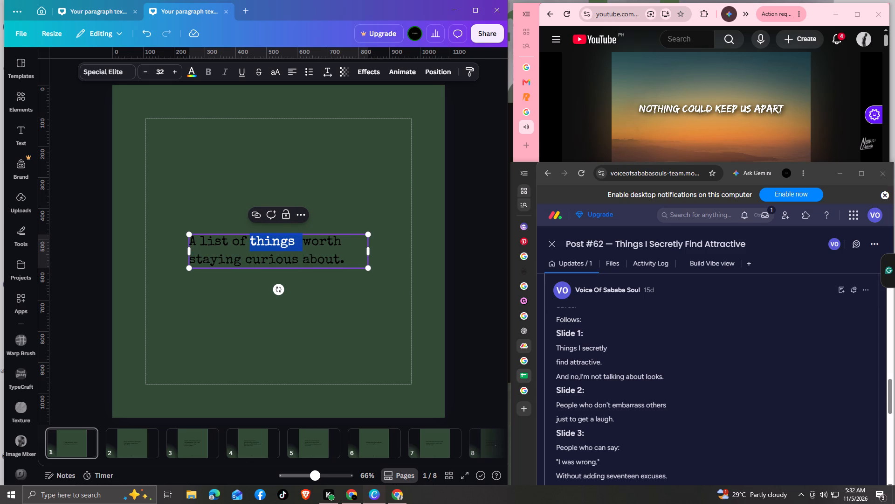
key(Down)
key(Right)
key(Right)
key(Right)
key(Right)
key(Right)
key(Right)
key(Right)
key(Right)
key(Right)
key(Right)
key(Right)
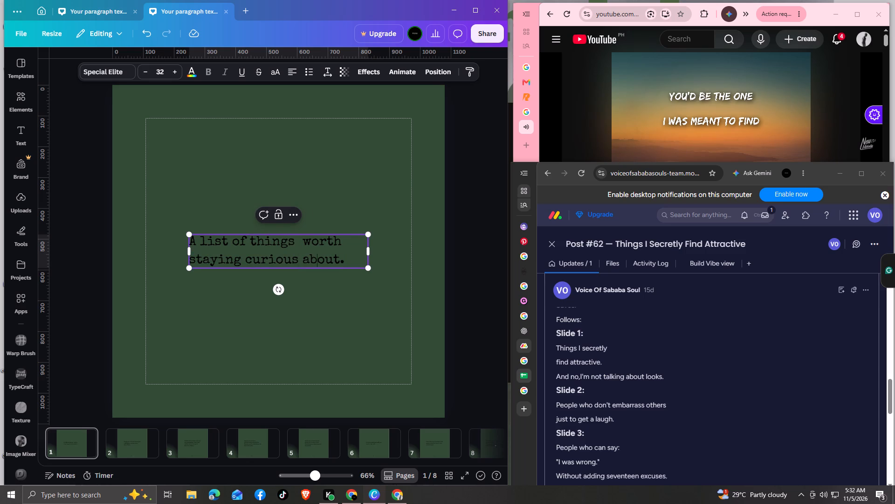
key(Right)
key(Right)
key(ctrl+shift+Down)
Delete all of the old Post #61 wording from the first page's text box.
key(ctrl+shift+Left)
key(ctrl+shift+Left)
key(ctrl+shift+Left)
key(ctrl+shift+Left)
key(BackSpace)
key(BackSpace)
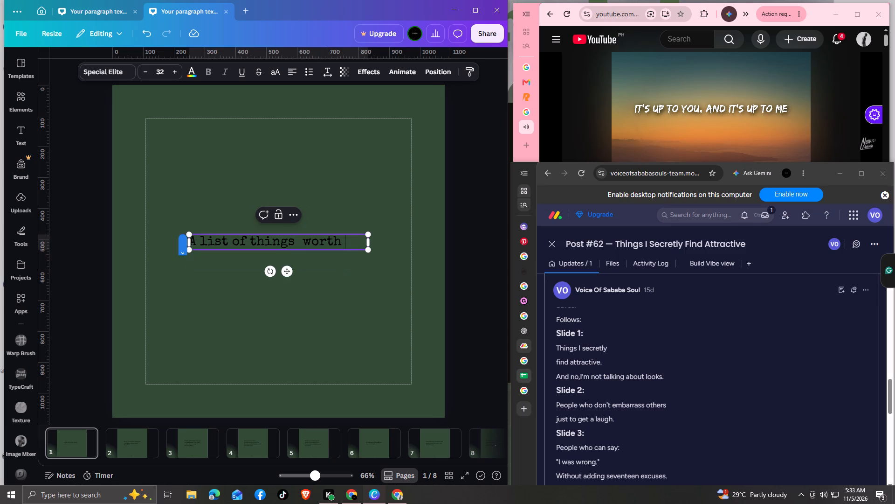
key(ctrl+shift+Left)
key(ctrl+shift+Left)
key(ctrl+shift+Left)
key(ctrl+shift+Left)
key(ctrl+shift+Left)
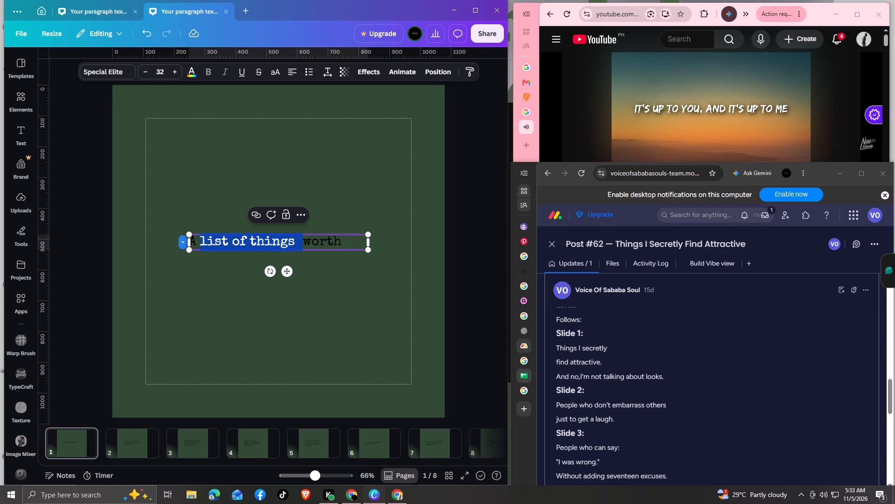
key(ctrl+shift+Left)
key(BackSpace)
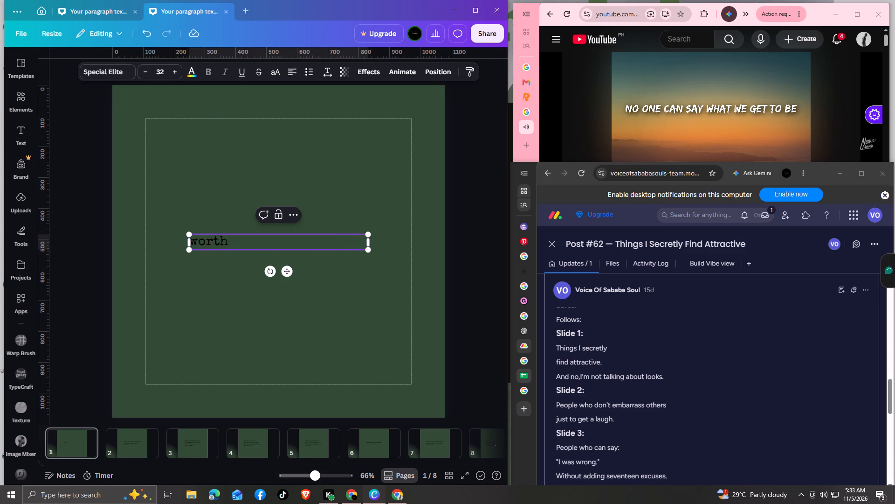
key(Right)
key(Right)
key(Right)
key(Right)
key(Right)
key(Right)
key(Right)
key(Right)
key(Right)
key(Right)
key(Right)
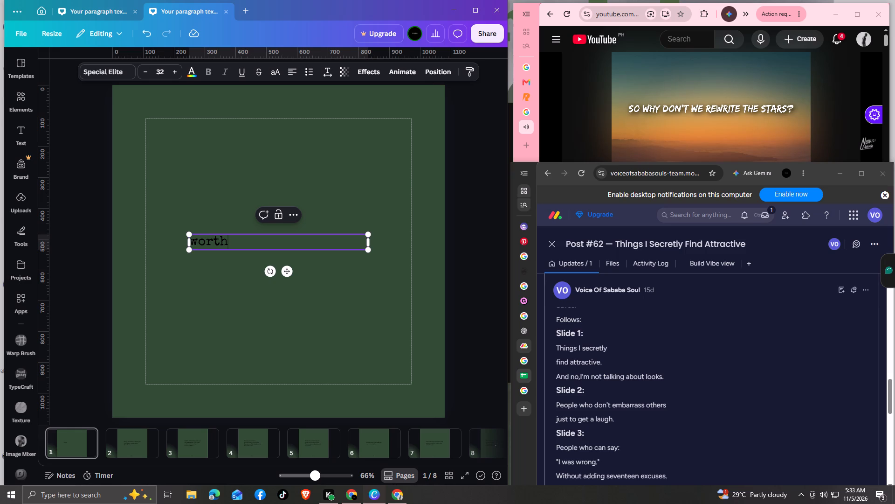
key(BackSpace)
key(BackSpace)
key(BackSpace)
key(BackSpace)
key(BackSpace)
key(BackSpace)
key(BackSpace)
key(BackSpace)
key(BackSpace)
key(BackSpace)
Enter the Slide 1 copy "Things I secretly find attractive." in the first page's emptied text box.
text(Thi)
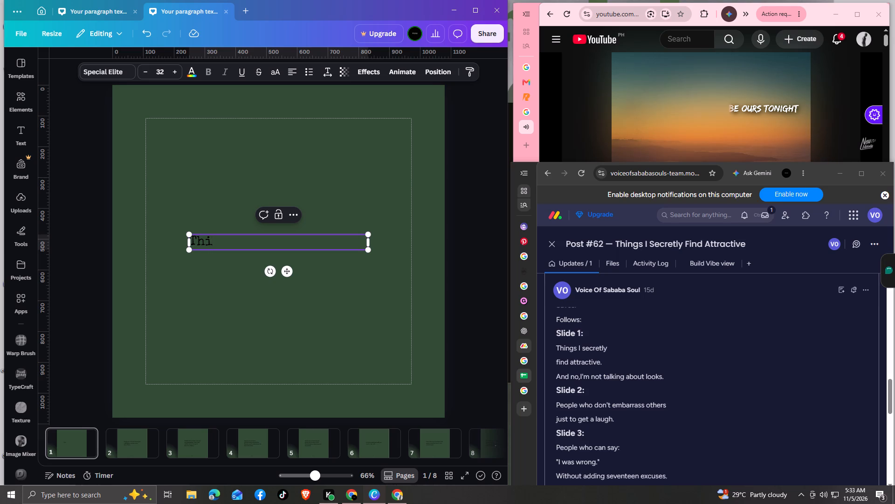
text(ngs)
key(space)
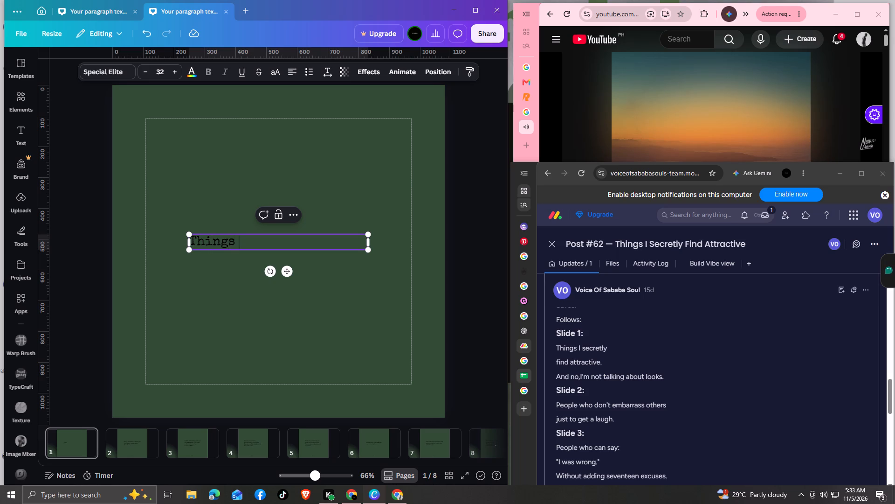
text(I secre)
text(tl)
key(y)
key(space)
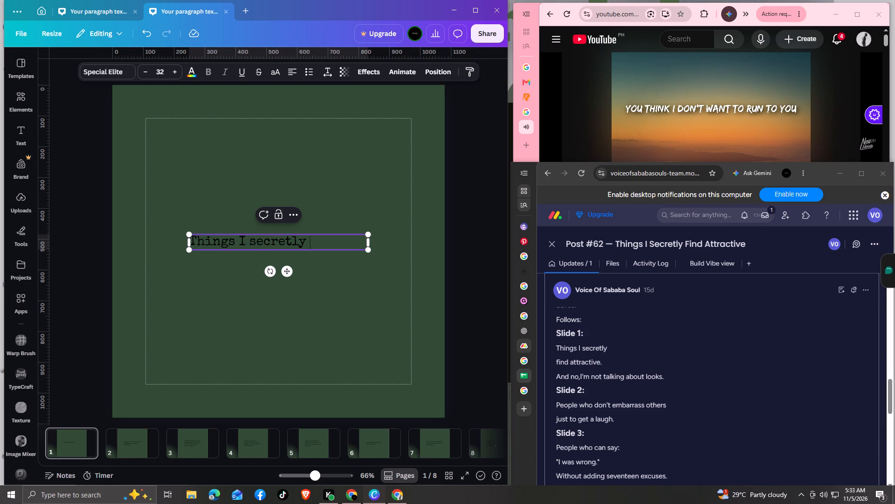
text(find)
key(space)
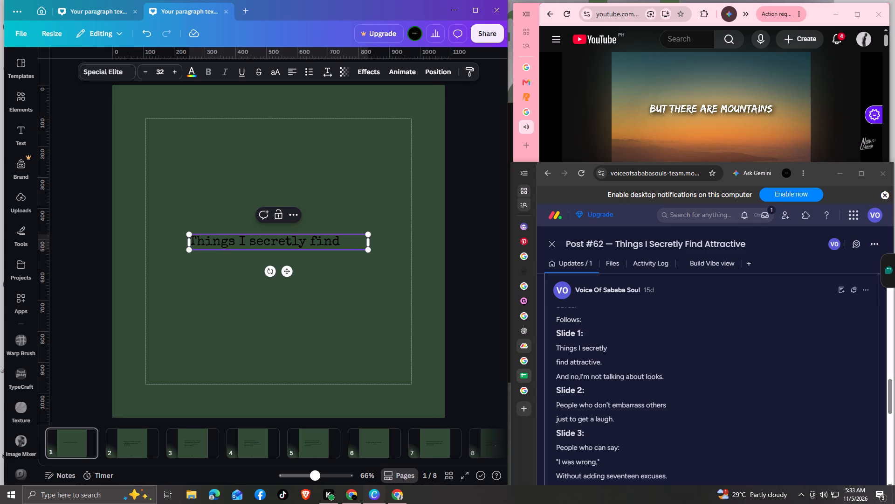
text(attractive)
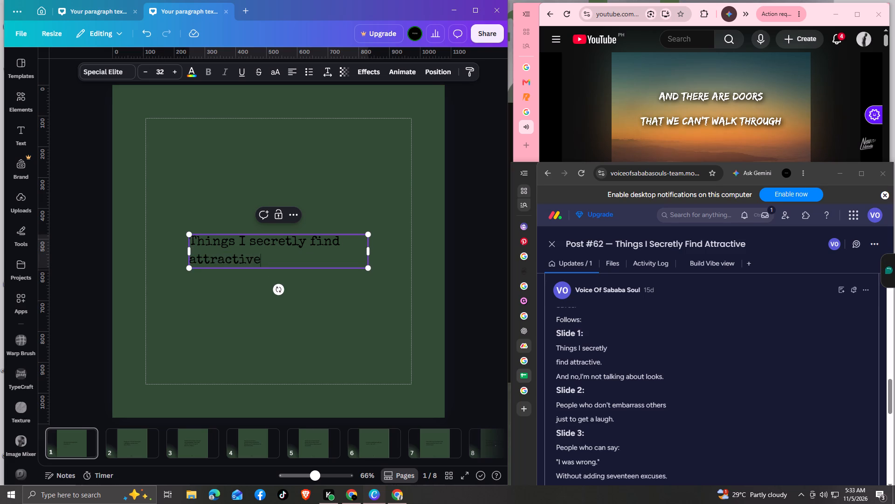
key(period)
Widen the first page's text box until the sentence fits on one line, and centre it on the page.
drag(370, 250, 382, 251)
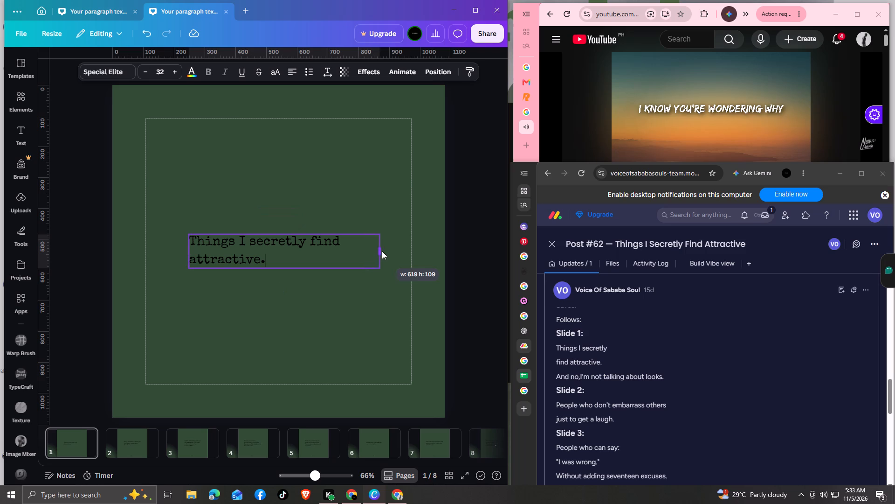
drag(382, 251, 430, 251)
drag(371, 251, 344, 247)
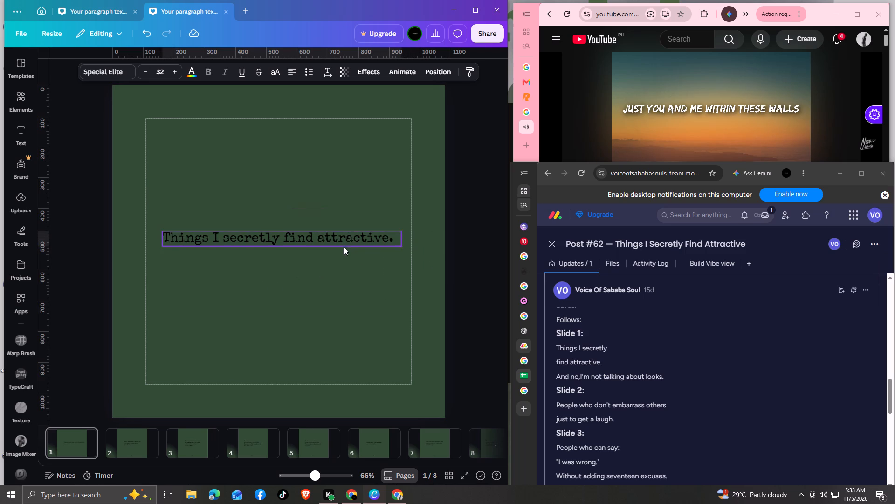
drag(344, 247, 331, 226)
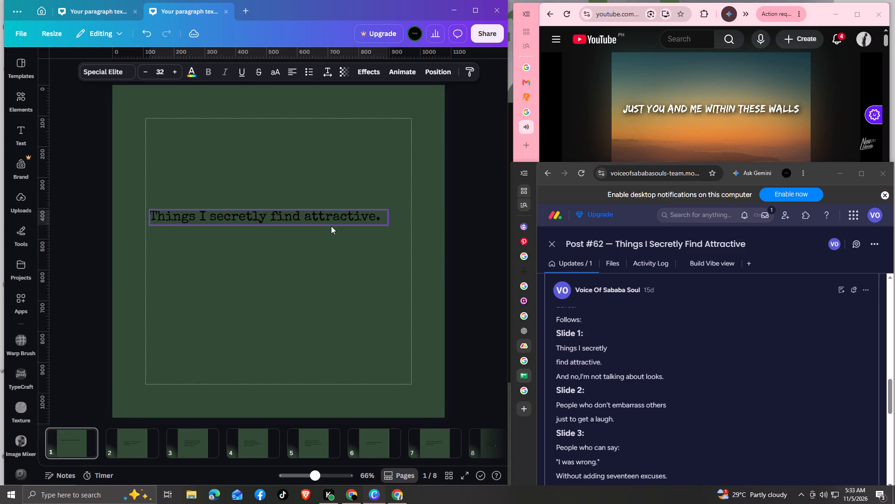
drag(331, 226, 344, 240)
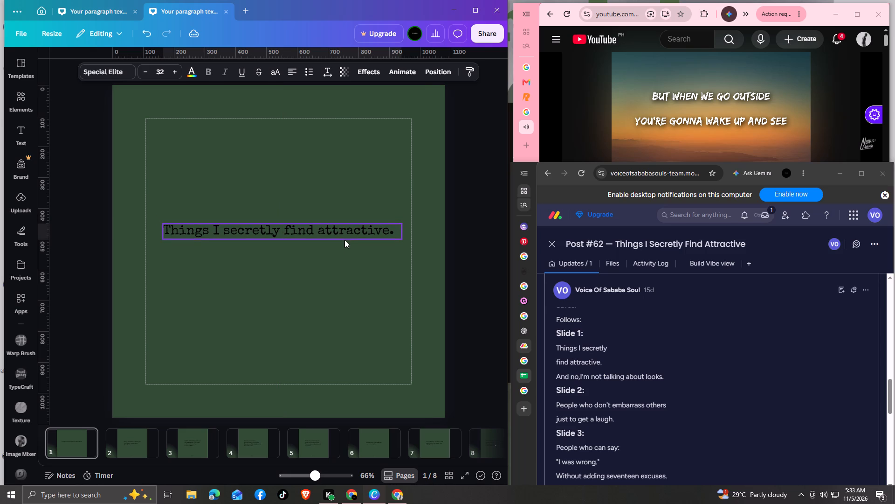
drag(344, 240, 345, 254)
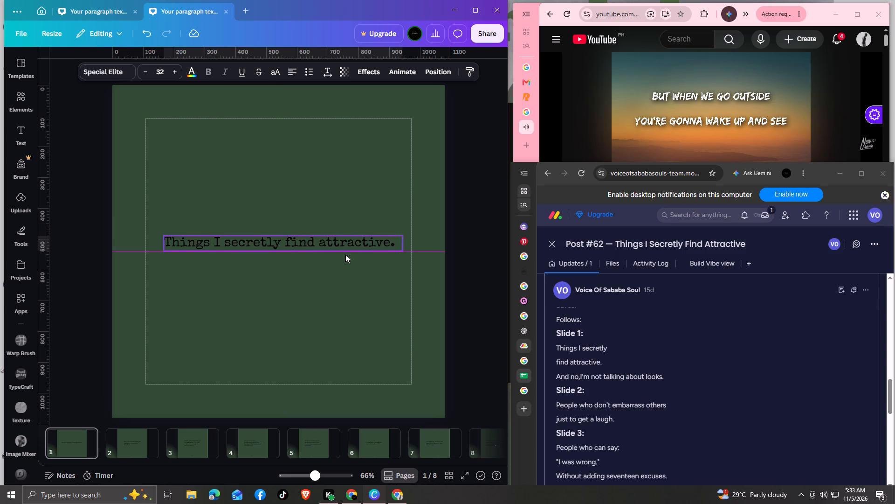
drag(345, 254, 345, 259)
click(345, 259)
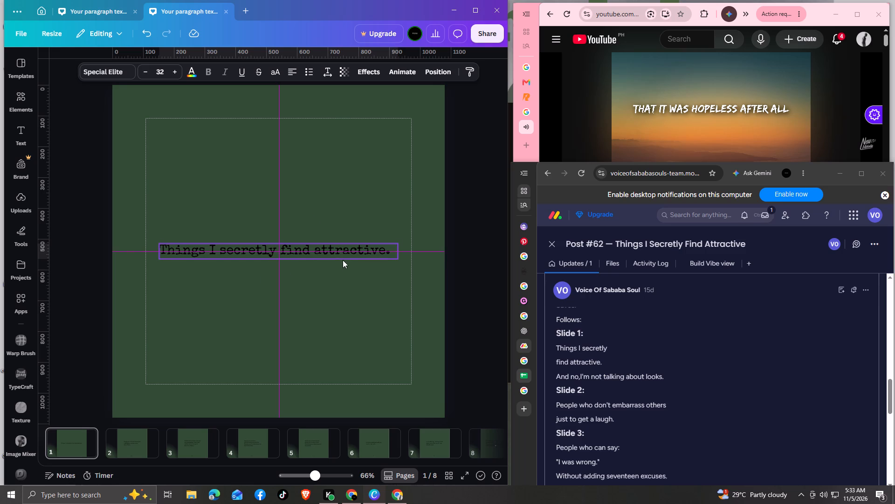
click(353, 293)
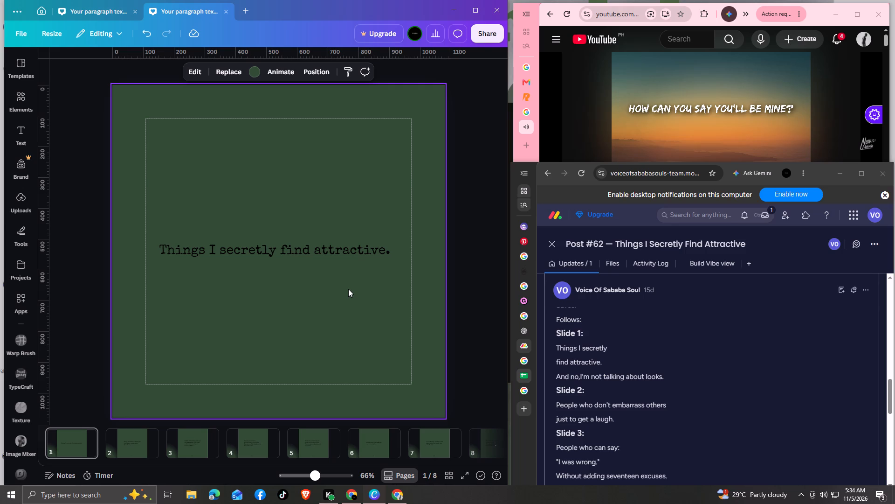
Narrow the text box to about 506 wide so "attractive." wraps onto a second line, and centre it on the page.
click(317, 247)
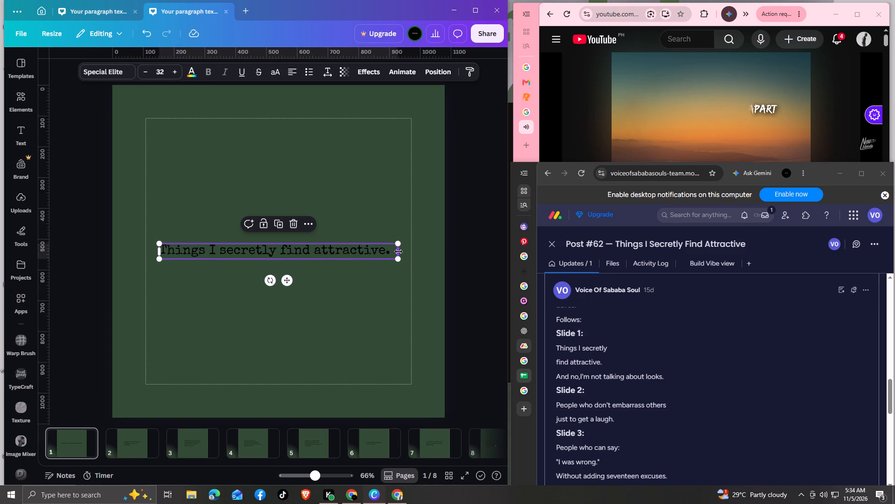
click(399, 252)
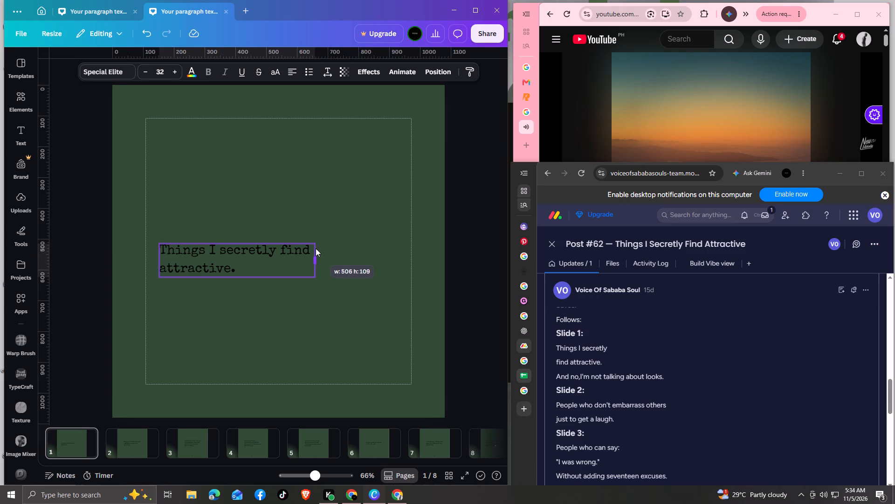
drag(278, 276, 315, 276)
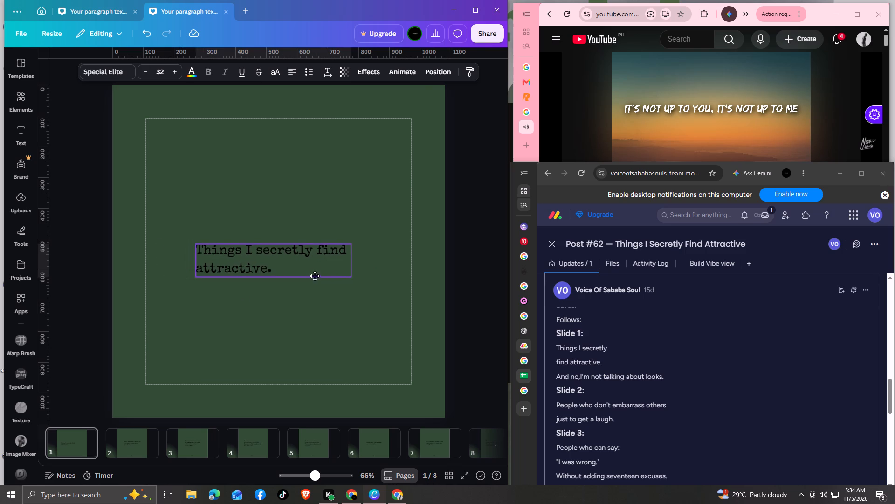
drag(315, 276, 317, 266)
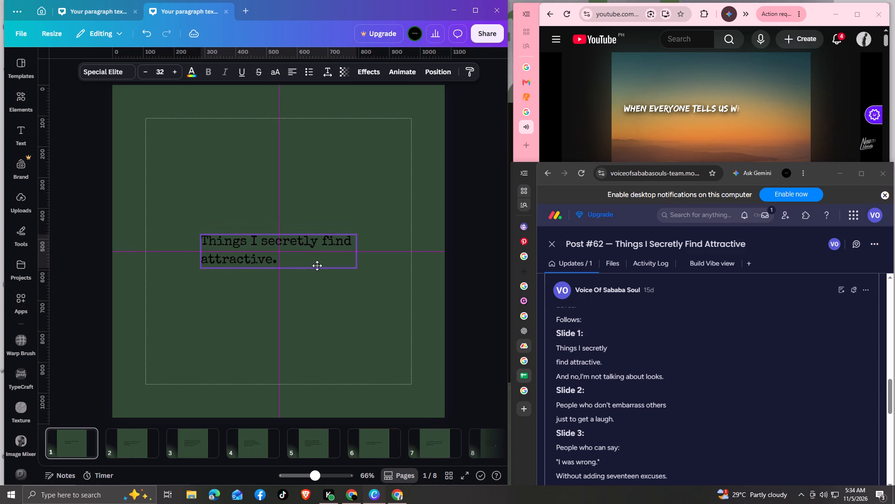
drag(317, 266, 317, 266)
click(342, 296)
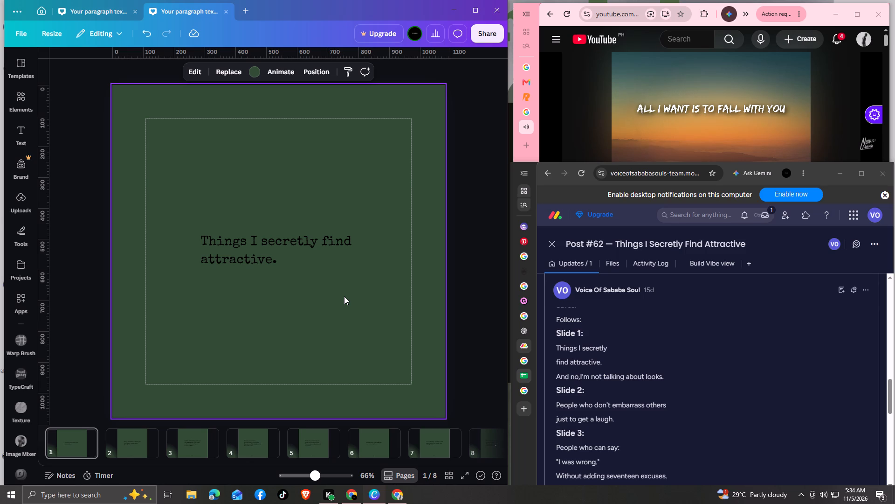
Delete all of the old "Songs you haven't heard yet" wording from the second page's text box.
key(Right)
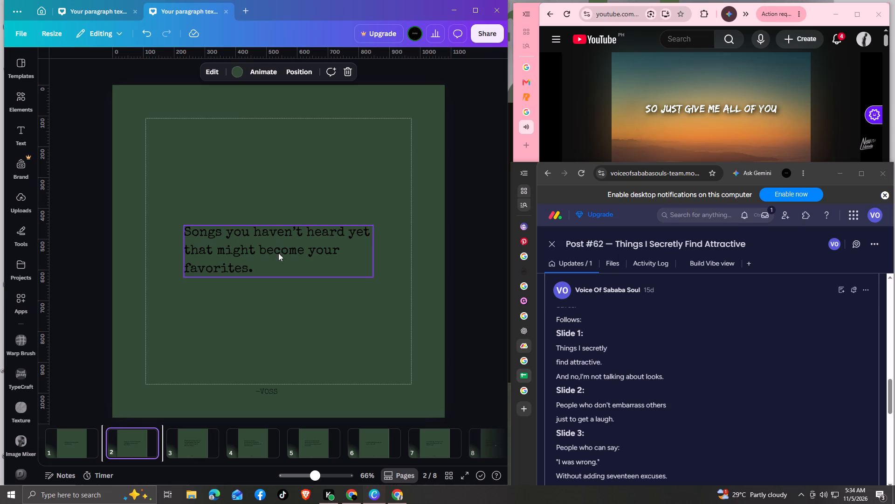
click(266, 271)
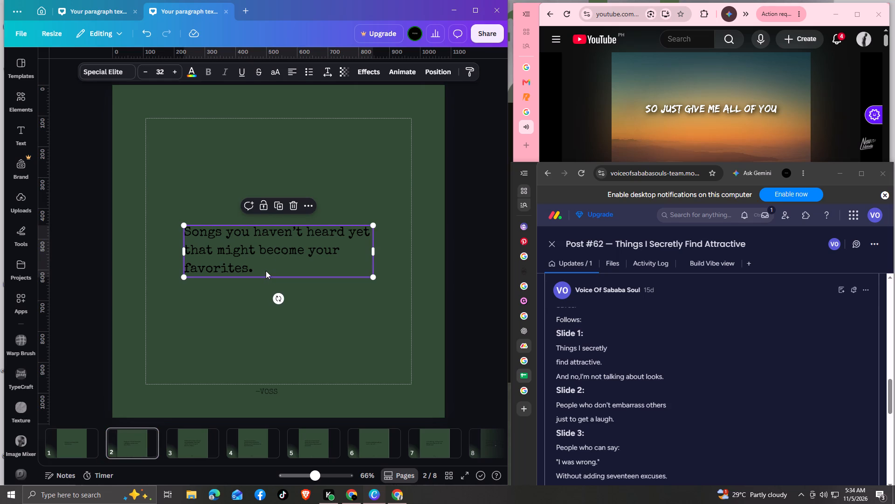
scroll(693, 380, down, 2)
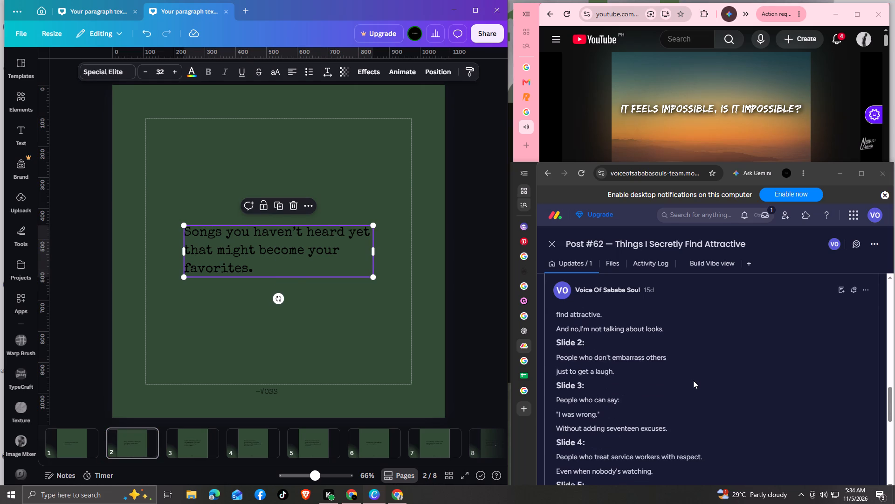
scroll(693, 380, up, 1)
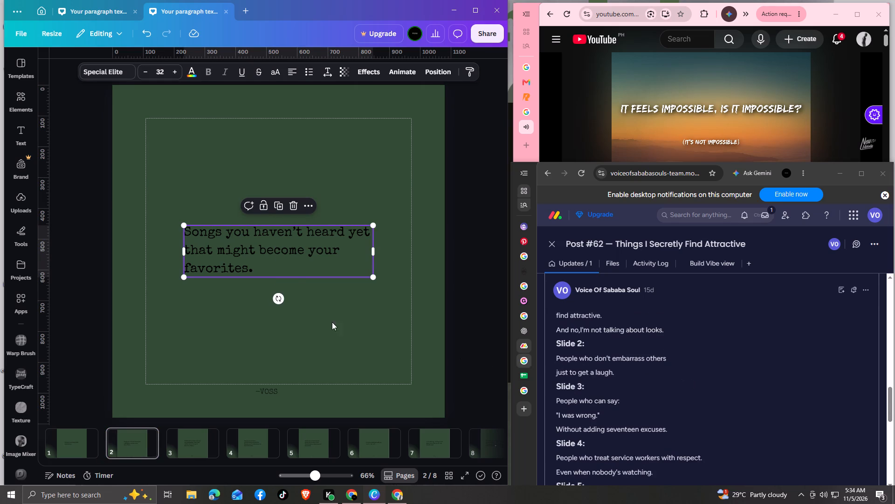
click(288, 270)
click(288, 270)
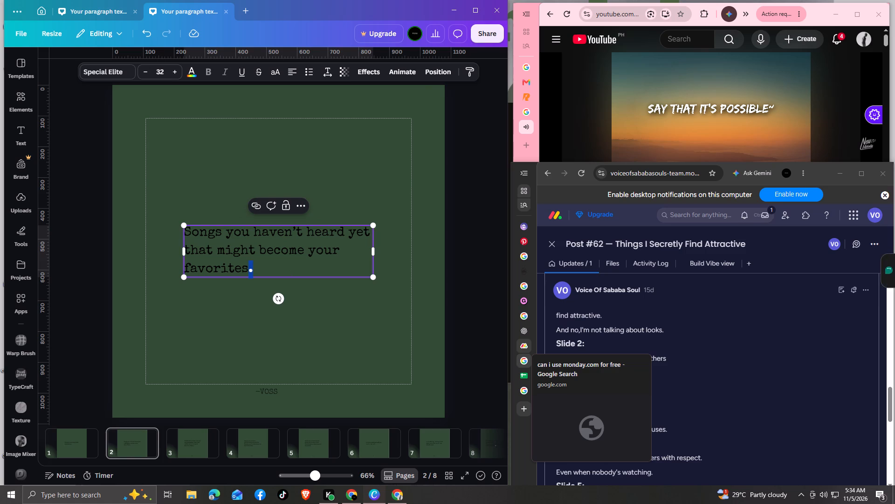
key(BackSpace)
key(ctrl+shift+Left)
key(ctrl+shift+Left)
key(ctrl+shift+Left)
key(ctrl+shift+Left)
key(ctrl+shift+Left)
key(ctrl+shift+Left)
key(ctrl+shift+Left)
key(ctrl+shift+Left)
key(ctrl+shift+Left)
key(ctrl+shift+Left)
key(ctrl+shift+Left)
key(ctrl+shift+Left)
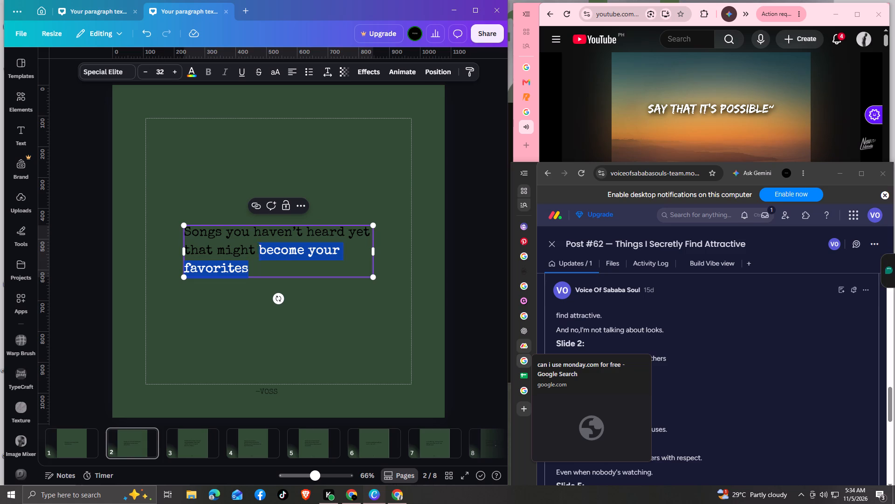
key(BackSpace)
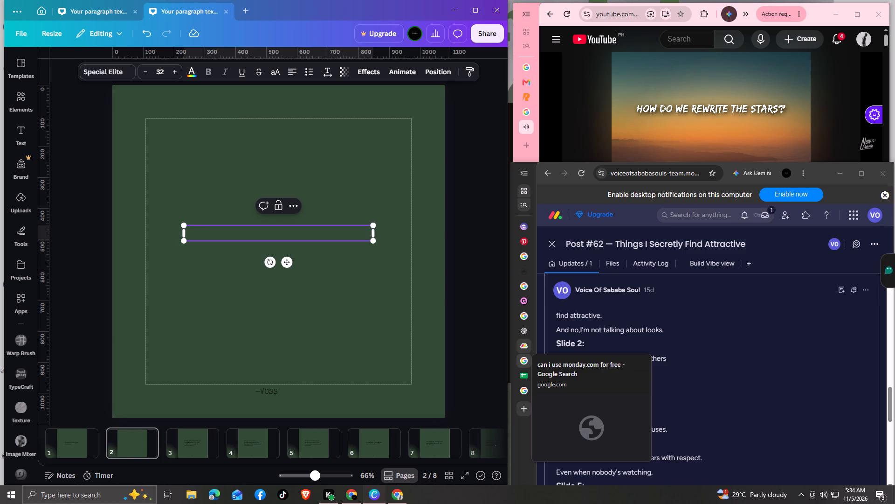
Enter the Slide 2 copy "People who don't embarrass others just to get a laugh." in the second page's emptied text box.
text(Peol)
key(BackSpace)
text(ple who)
key(space)
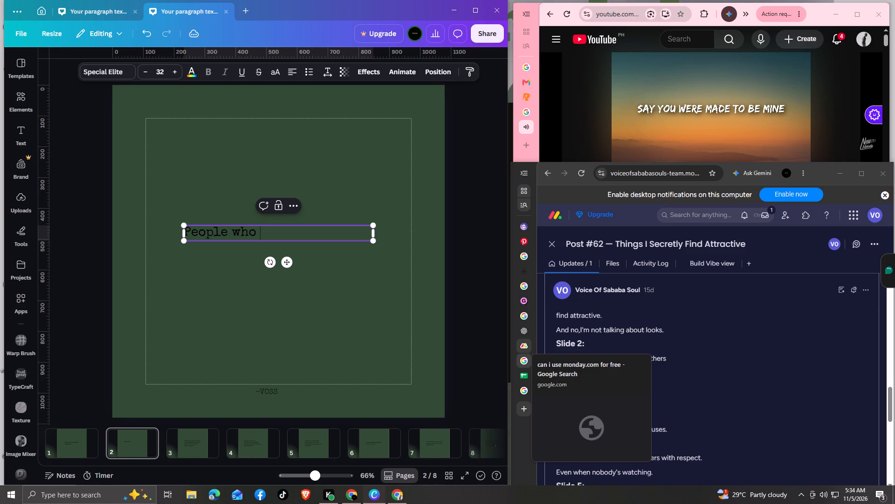
text(don't)
key(space)
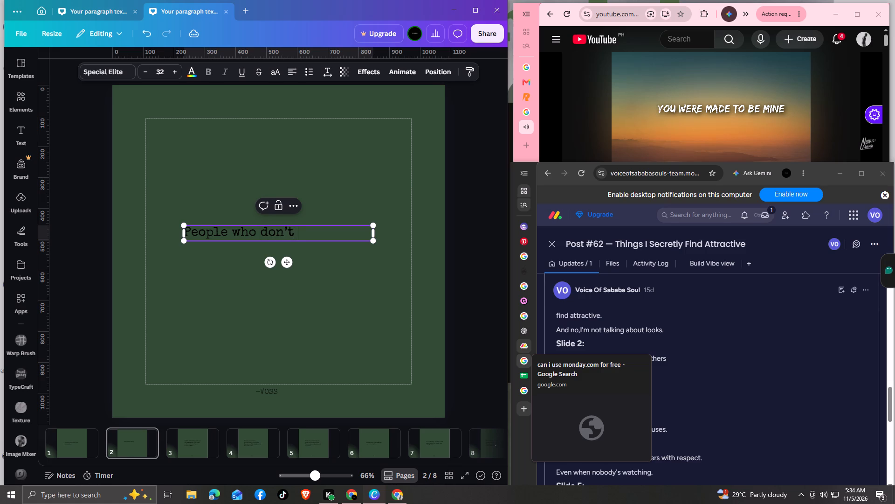
text(embas)
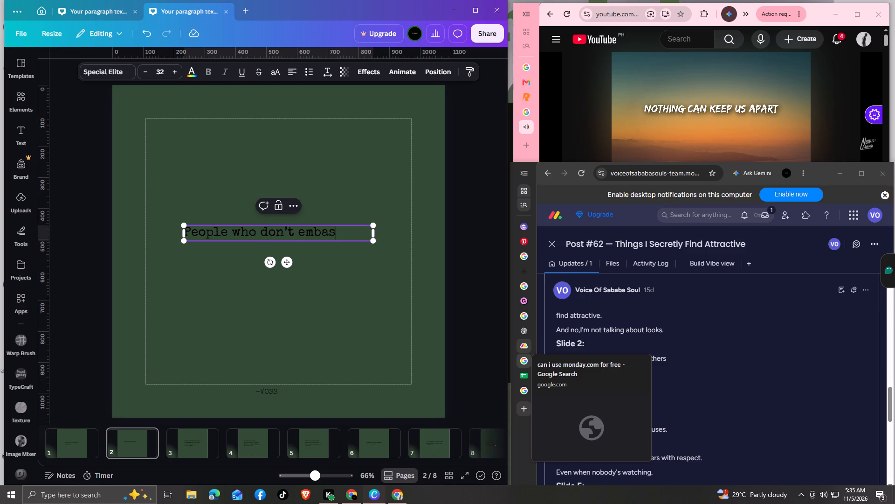
key(BackSpace)
key(r)
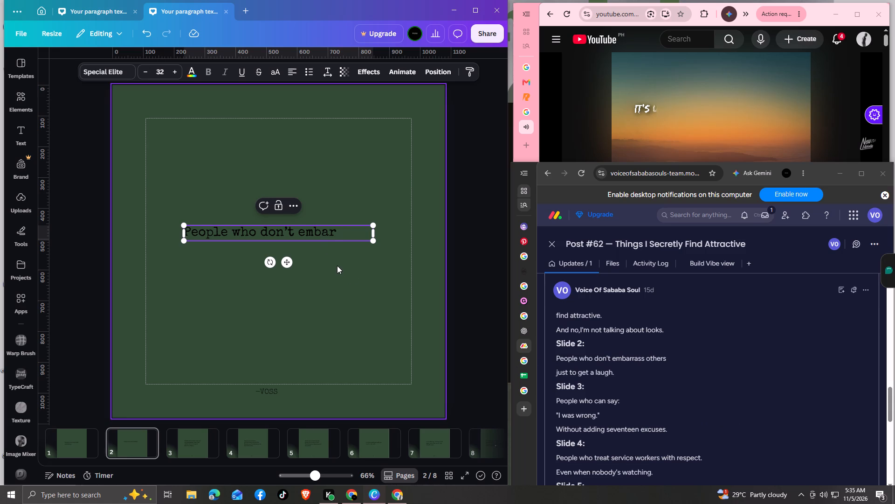
click(337, 228)
text(rass)
key(space)
text(other)
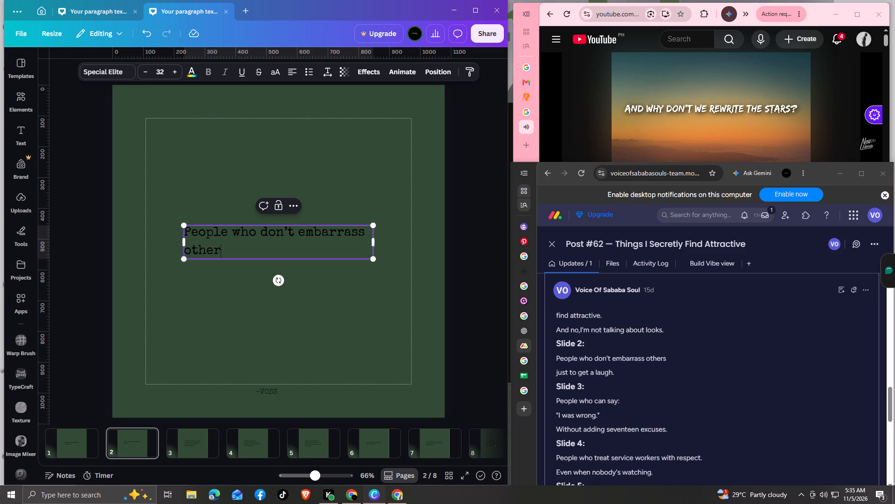
text(s just)
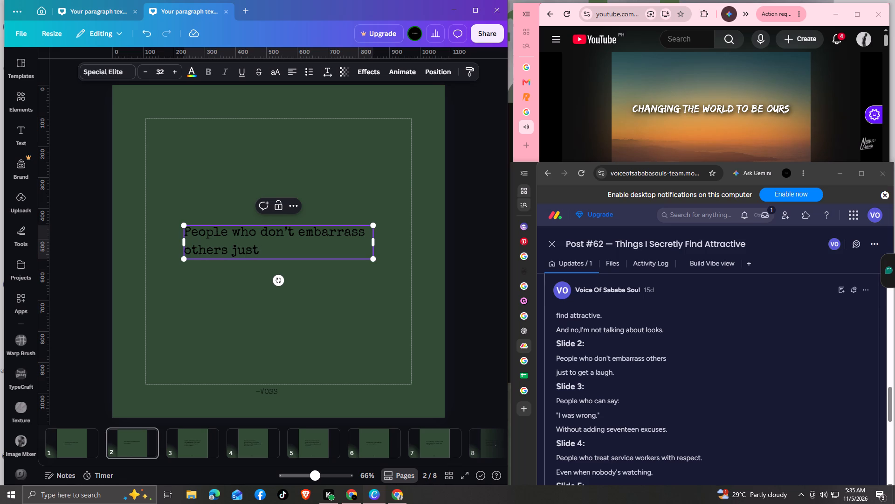
text(to get a laugh)
key(period)
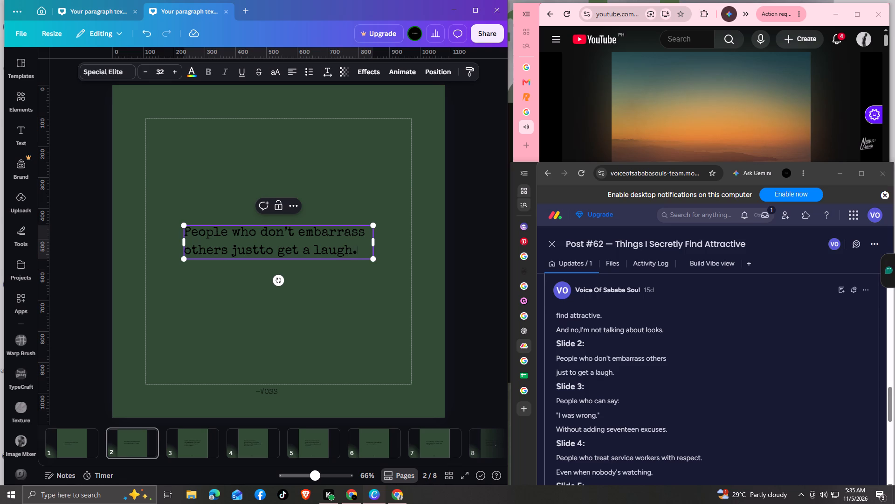
click(374, 242)
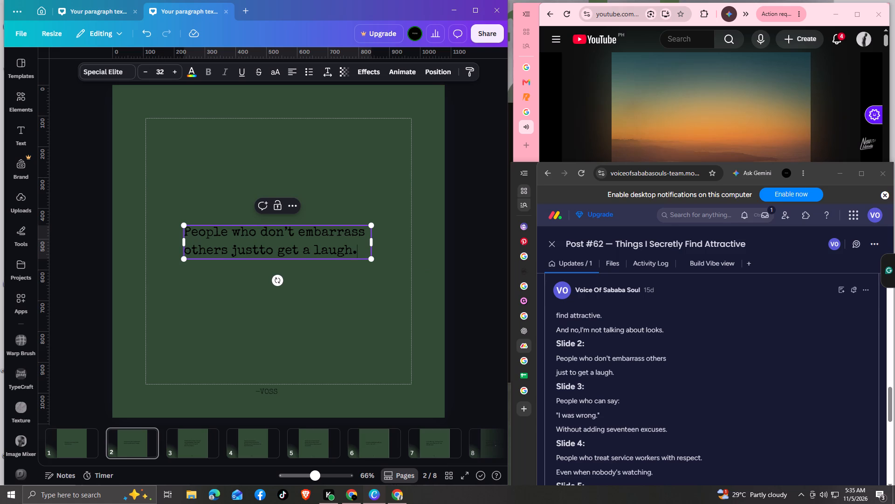
click(266, 249)
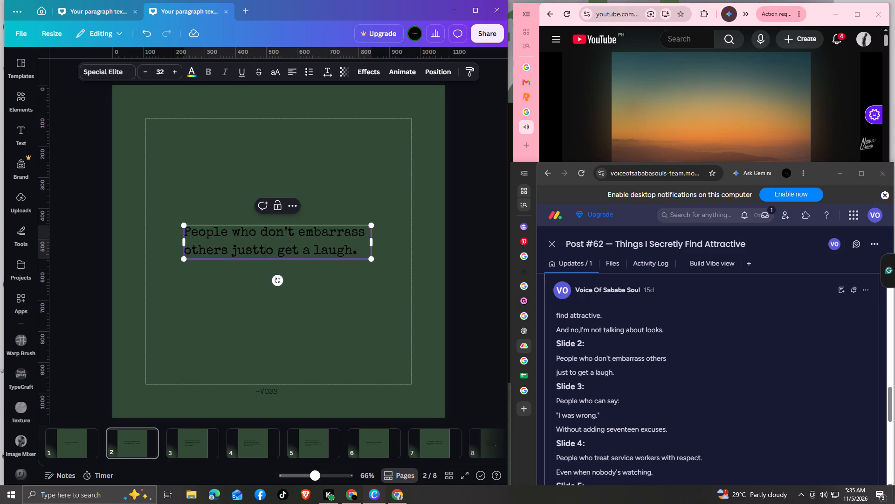
click(261, 251)
key(space)
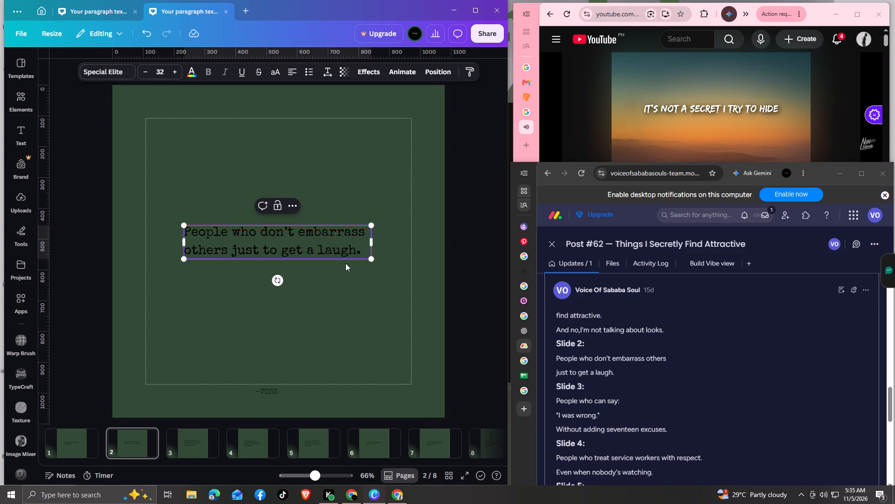
Centre the second page's text box on the page.
drag(343, 259, 344, 265)
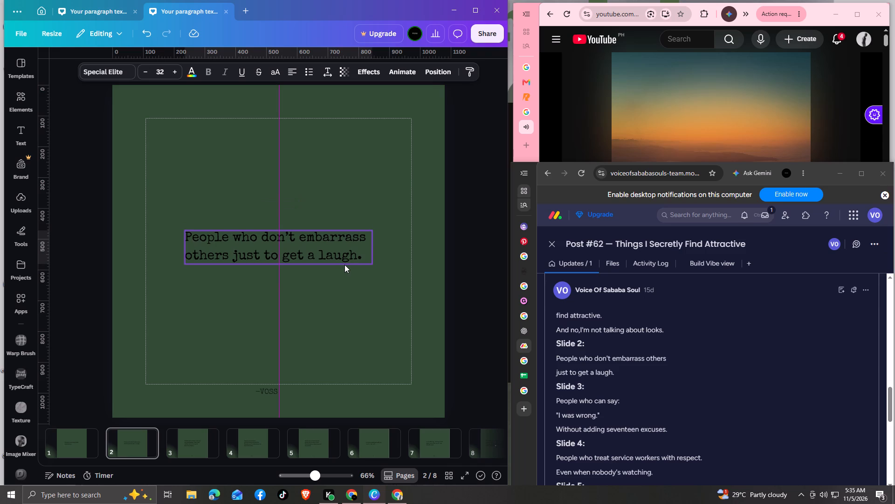
drag(344, 265, 345, 267)
click(348, 295)
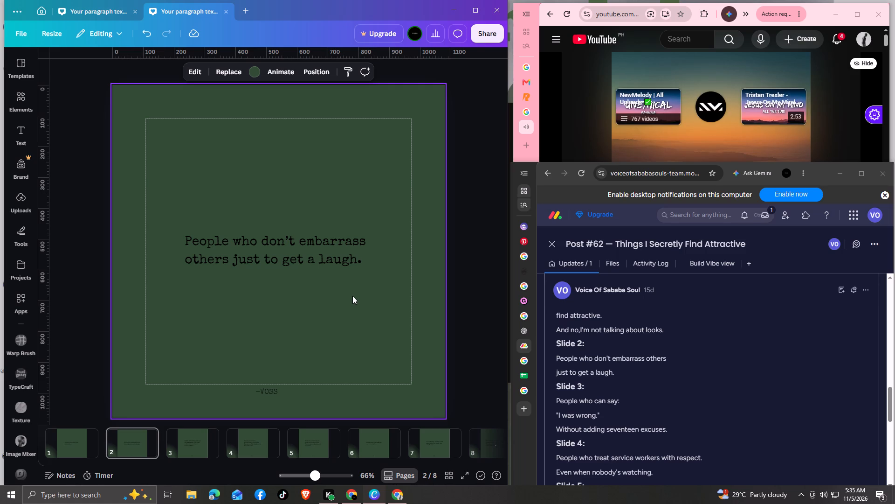
Delete all of the old "Places you haven't met" wording from the third page's text box.
key(Right)
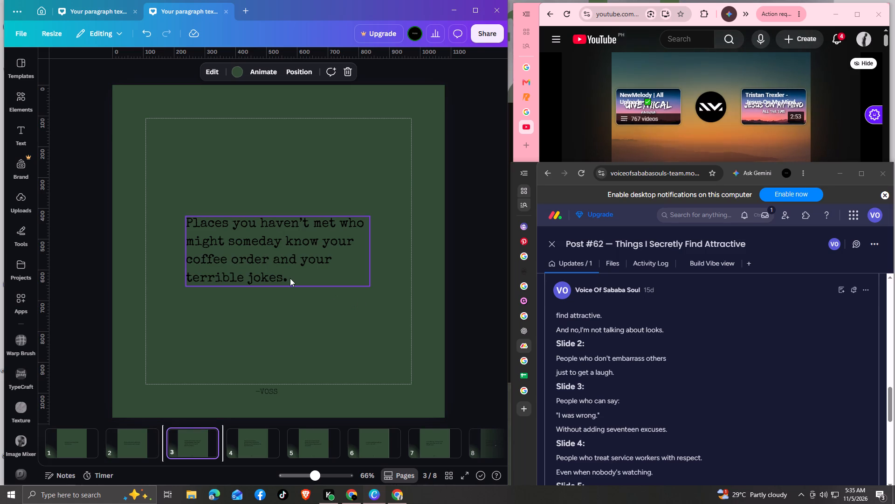
click(291, 278)
click(291, 278)
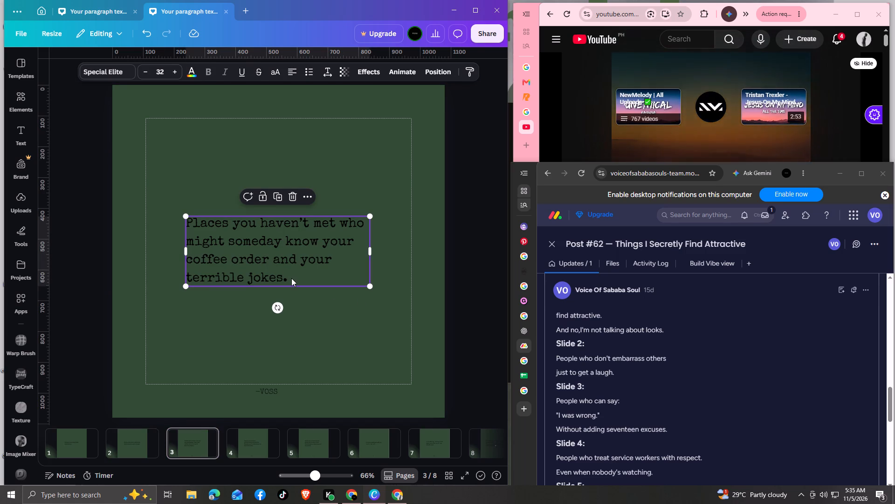
key(ctrl+shift+Left)
key(ctrl+shift+Left)
key(ctrl+shift+Left)
key(ctrl+shift+Left)
key(ctrl+shift+Left)
key(ctrl+shift+Left)
key(ctrl+shift+Left)
key(ctrl+shift+Left)
key(ctrl+shift+Left)
key(ctrl+shift+Left)
key(ctrl+shift+Left)
key(ctrl+shift+Left)
key(ctrl+shift+Left)
key(ctrl+shift+Left)
key(ctrl+shift+Left)
key(ctrl+shift+Left)
key(ctrl+shift+Left)
key(ctrl+shift+Left)
key(ctrl+shift+Left)
key(ctrl+shift+Left)
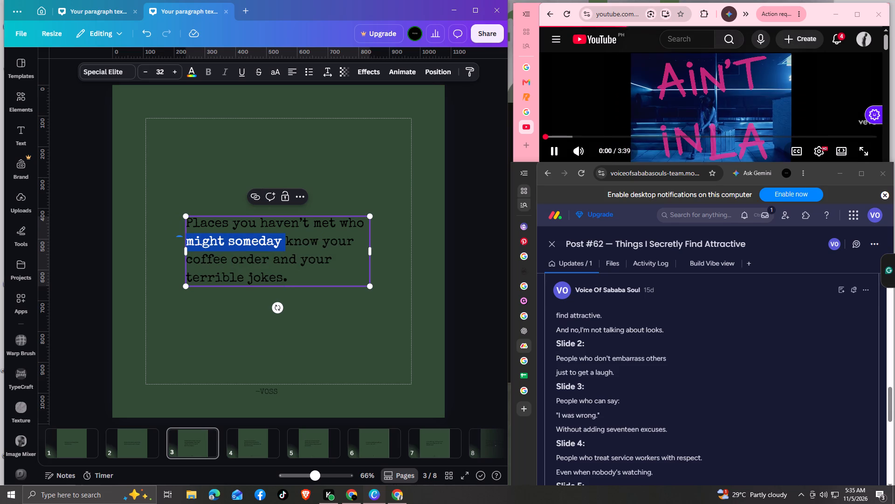
key(Down)
key(Down)
key(Down)
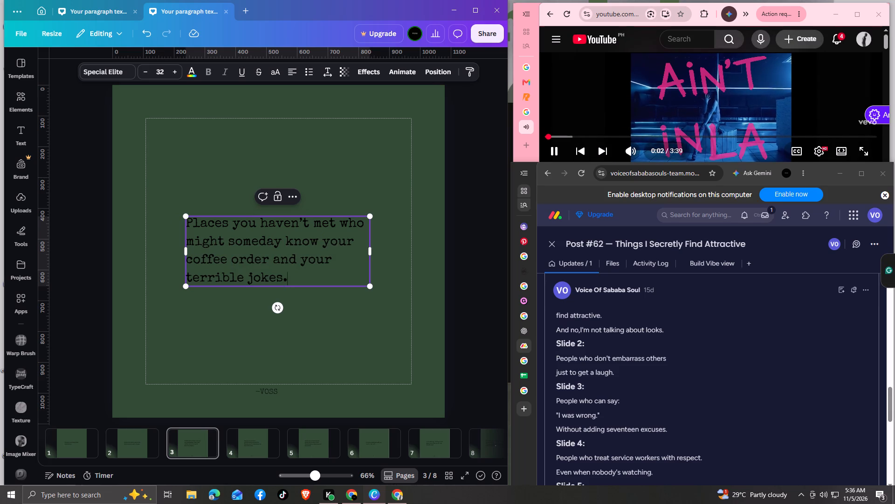
key(ctrl+shift+Left)
key(ctrl+shift+Left)
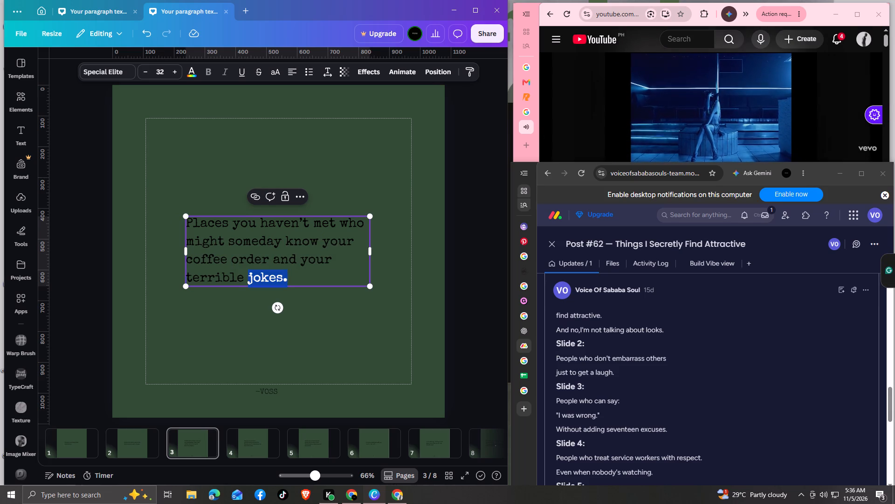
key(ctrl+shift+Left)
key(ctrl+shift+Left)
key(ctrl+shift+Left)
key(ctrl+shift+Left)
key(ctrl+shift+Left)
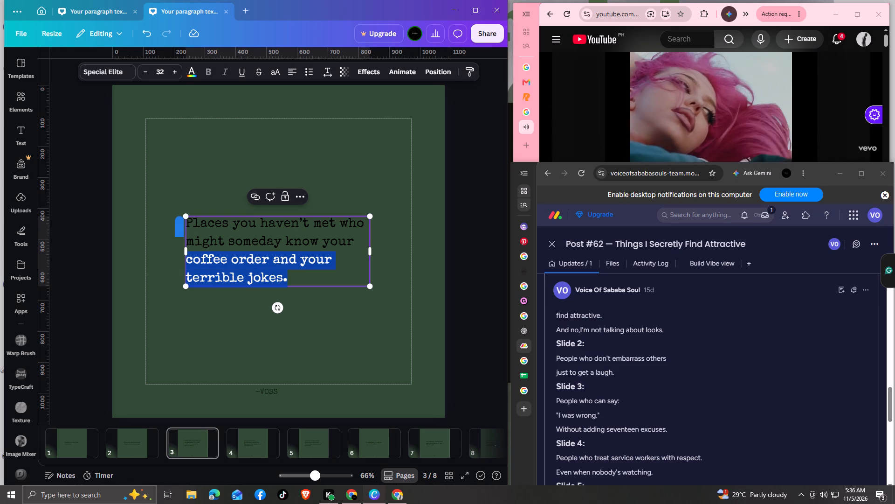
key(BackSpace)
key(BackSpace)
key(ctrl+shift+Left)
key(ctrl+shift+Left)
key(ctrl+shift+Left)
key(ctrl+shift+Left)
key(ctrl+shift+Left)
key(ctrl+shift+Left)
key(ctrl+shift+Left)
key(ctrl+shift+Left)
key(ctrl+shift+Left)
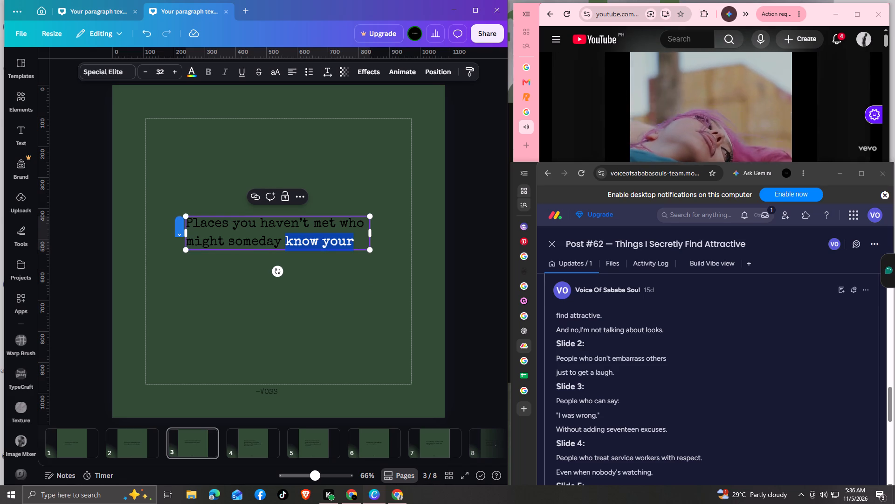
key(ctrl+shift+Left)
key(BackSpace)
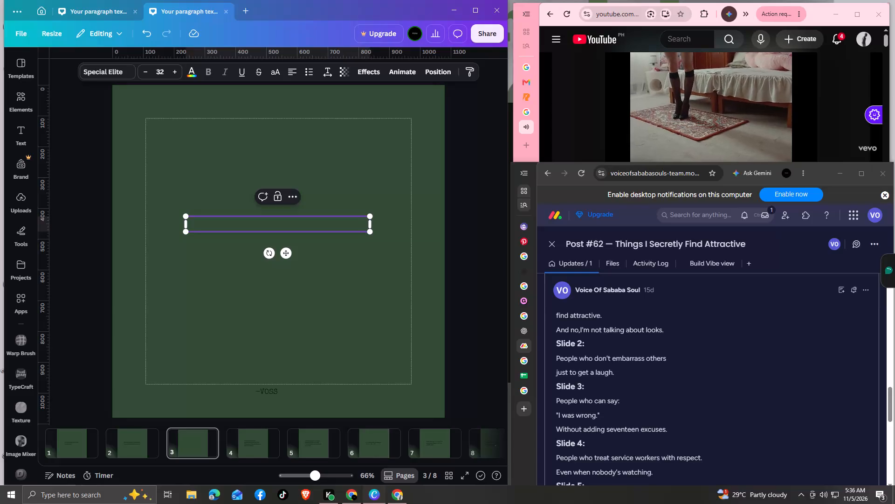
Enter "People who can say:" as the first line of the Slide 3 copy in the third page's emptied text box.
text(Peol)
key(BackSpace)
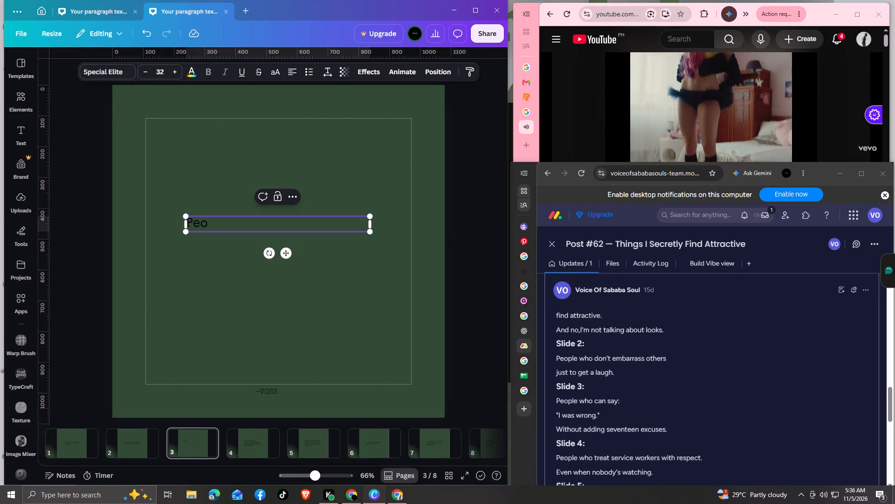
text(ple)
key(space)
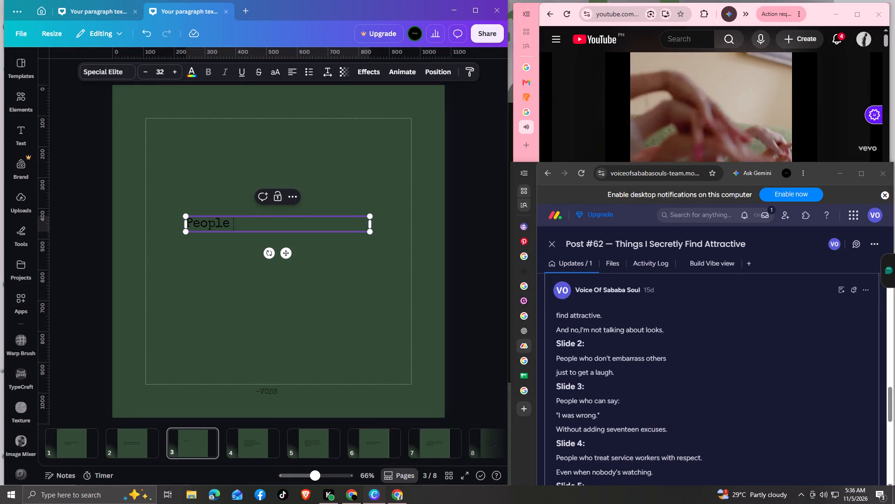
text(who can say)
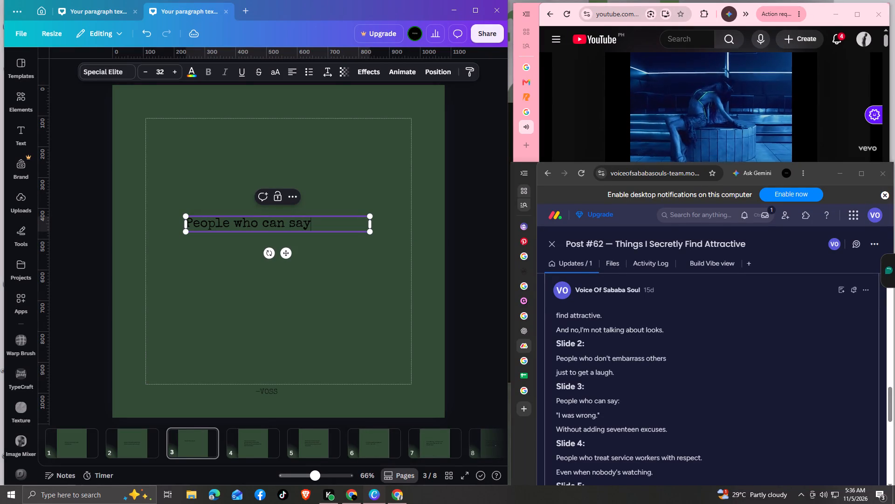
key(space)
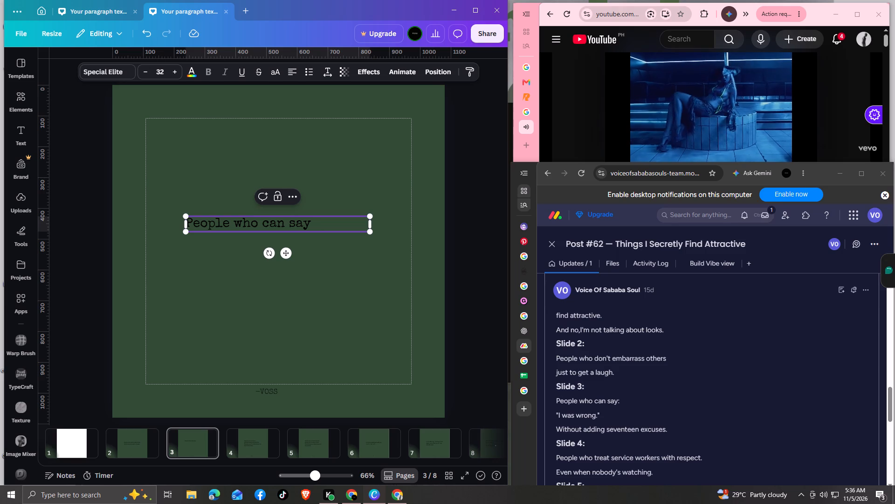
key(BackSpace)
key(shift+colon)
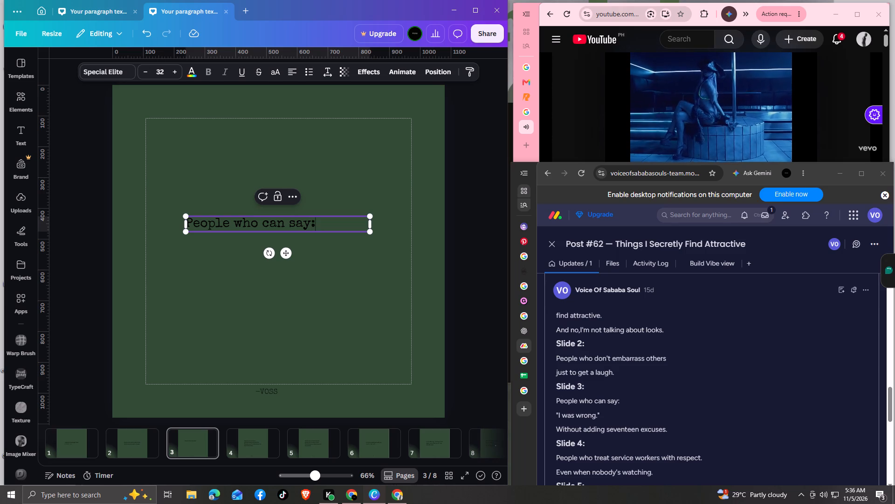
key(Return)
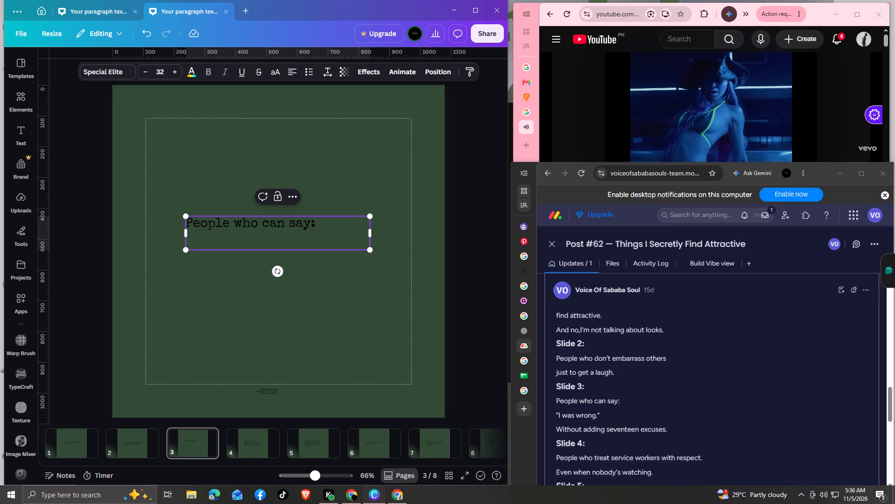
Add the quoted line "I was wrong." with its quotation marks as the second line of the third page's text.
text("I was wrongg)
key(space)
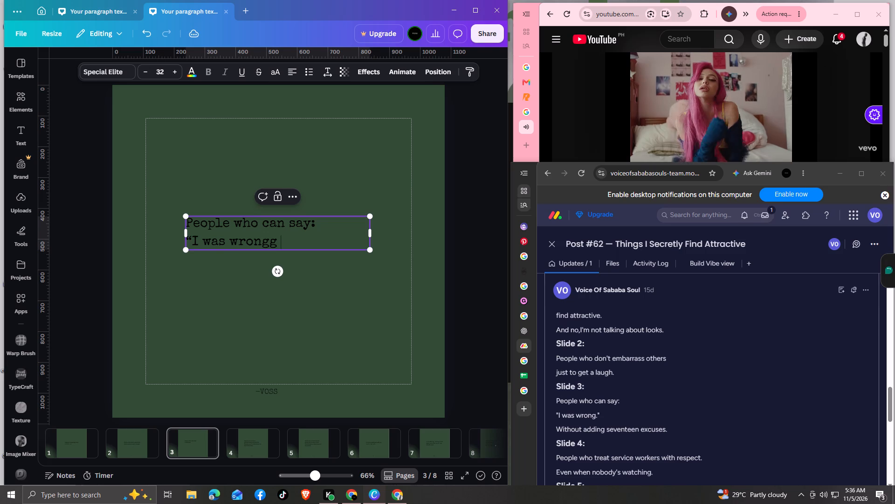
key(BackSpace)
key(BackSpace)
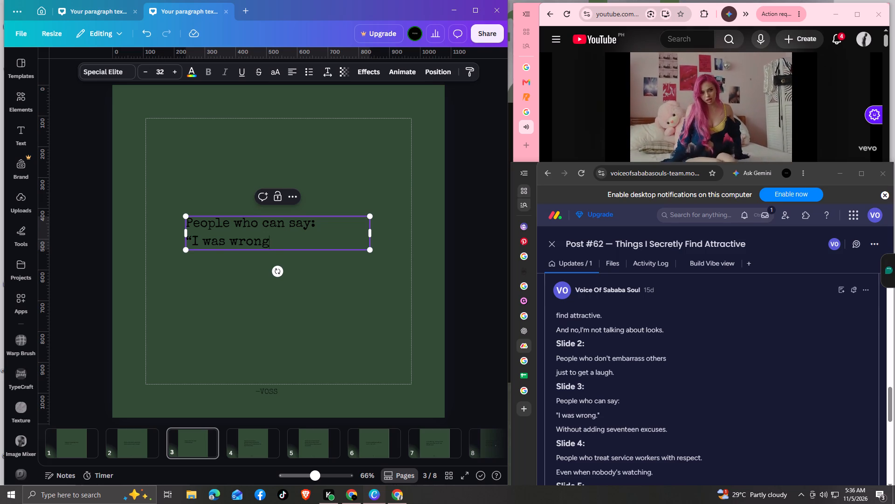
key(apostrophe)
key(BackSpace)
key(period)
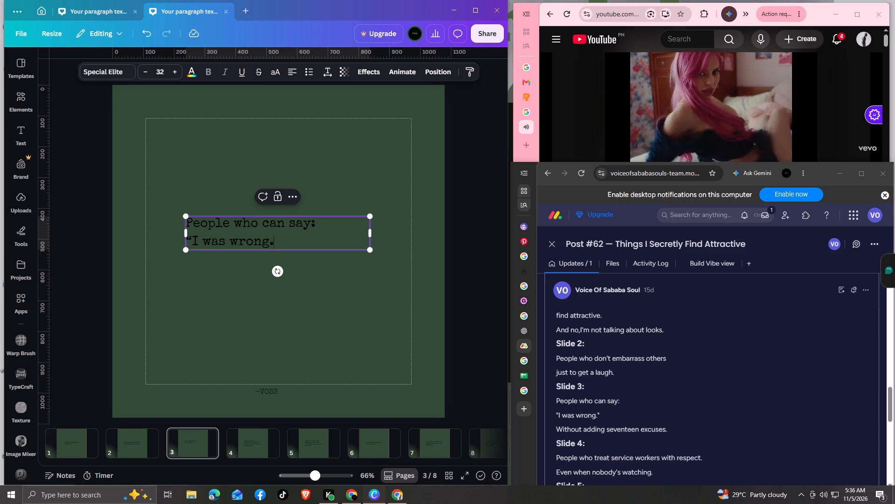
key(shift+quotedbl)
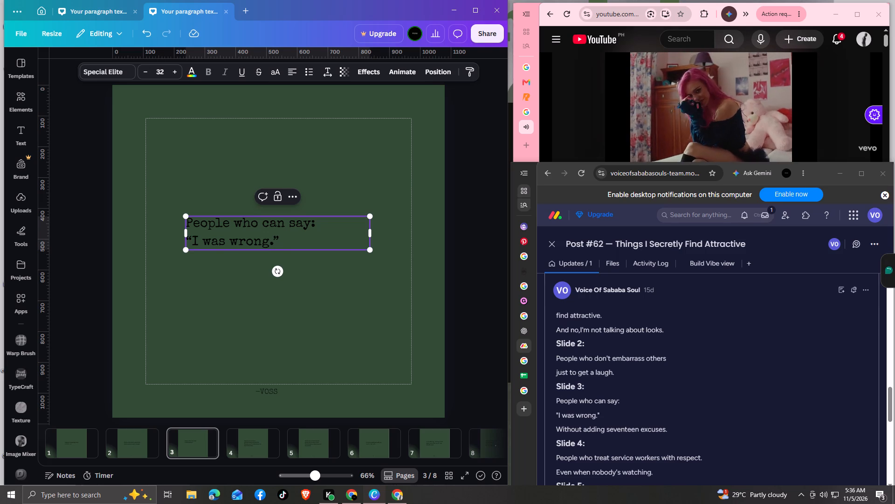
key(Return)
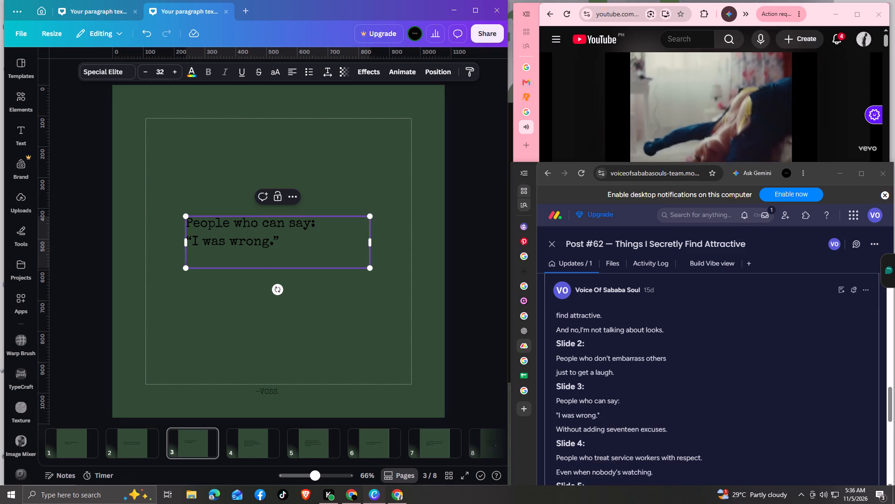
Finish the third page's text with the line "Without adding seventeen excuses.".
key(w)
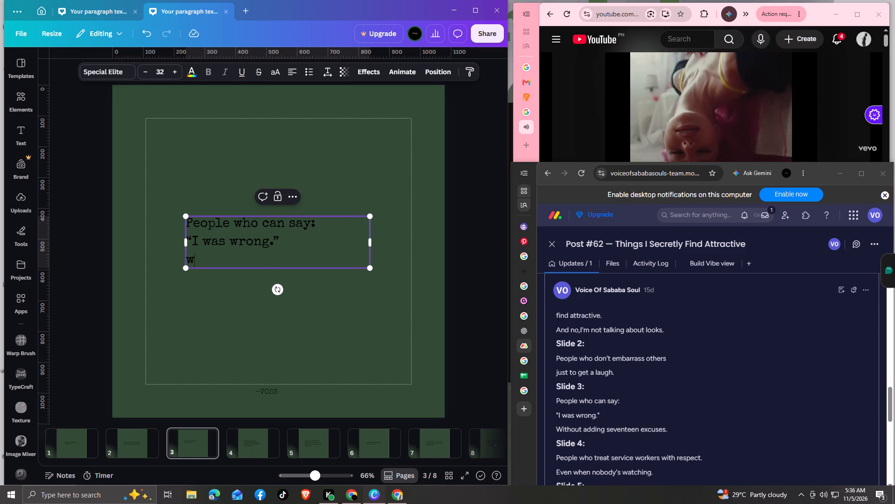
key(BackSpace)
text(Witho)
text(uut)
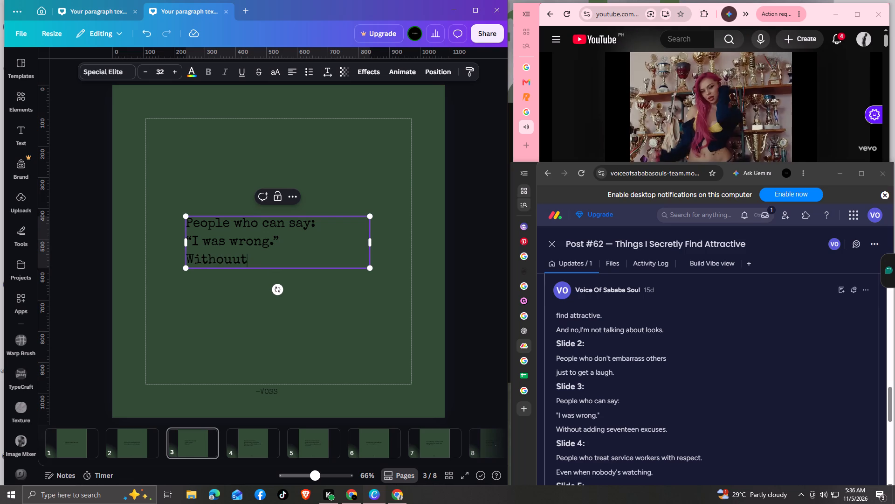
key(BackSpace)
key(BackSpace)
text(t)
key(space)
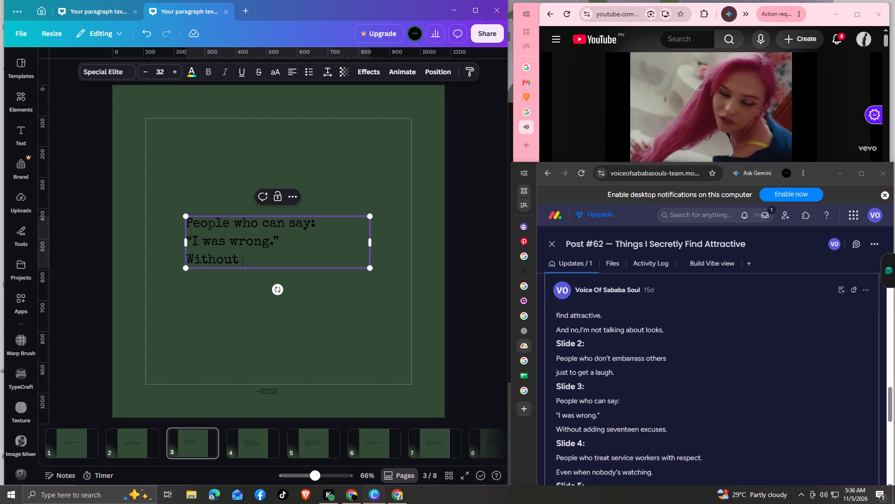
text(adding)
key(space)
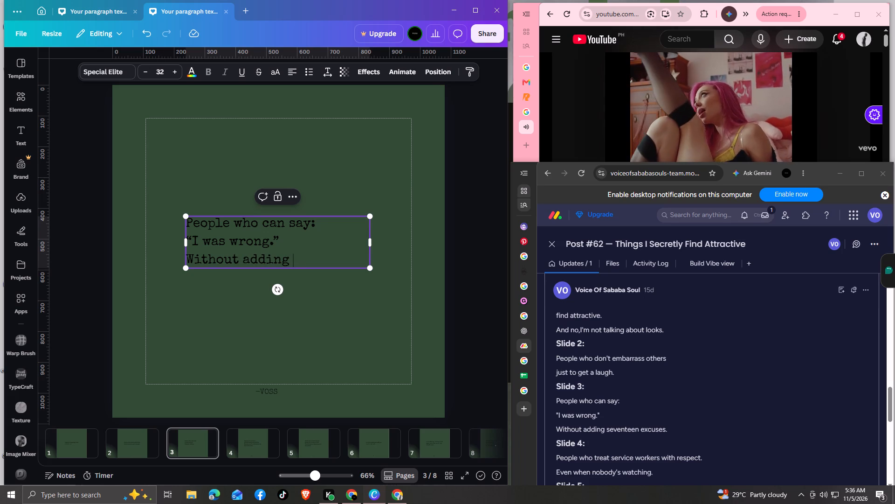
text(seventeen excuse)
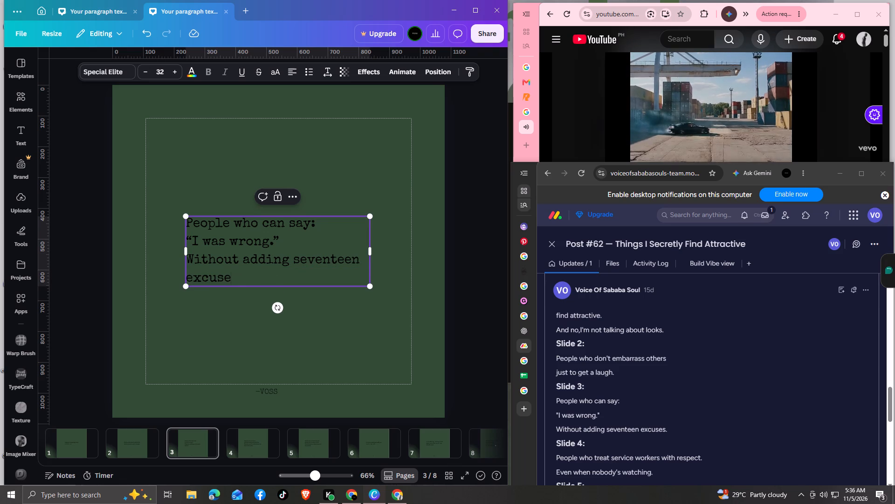
key(s)
key(period)
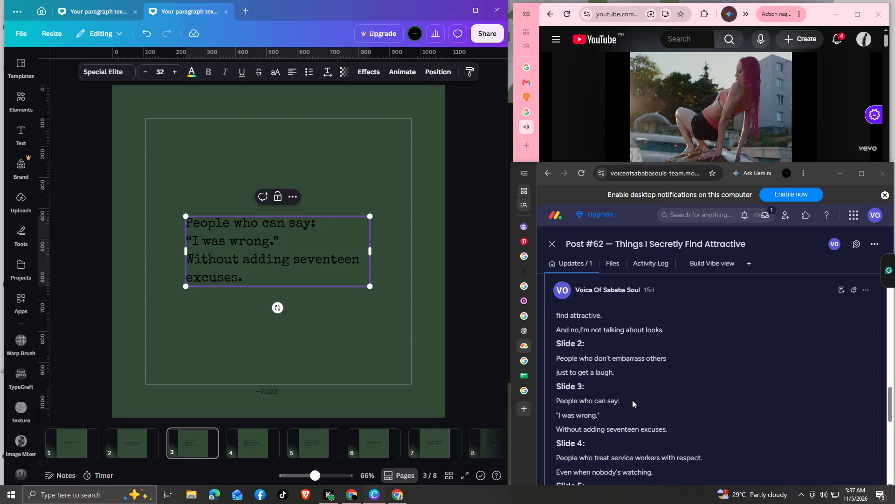
Switch to Sticky Notes by opening the app over the design.
click(96, 496)
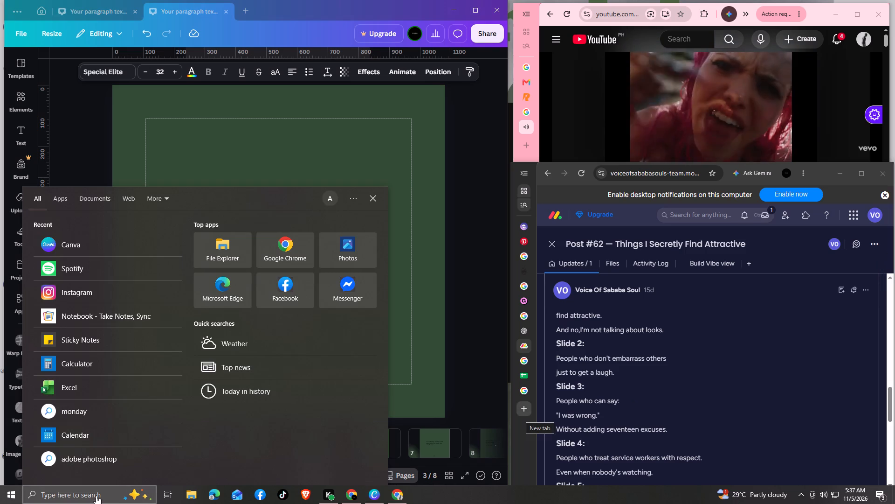
click(82, 341)
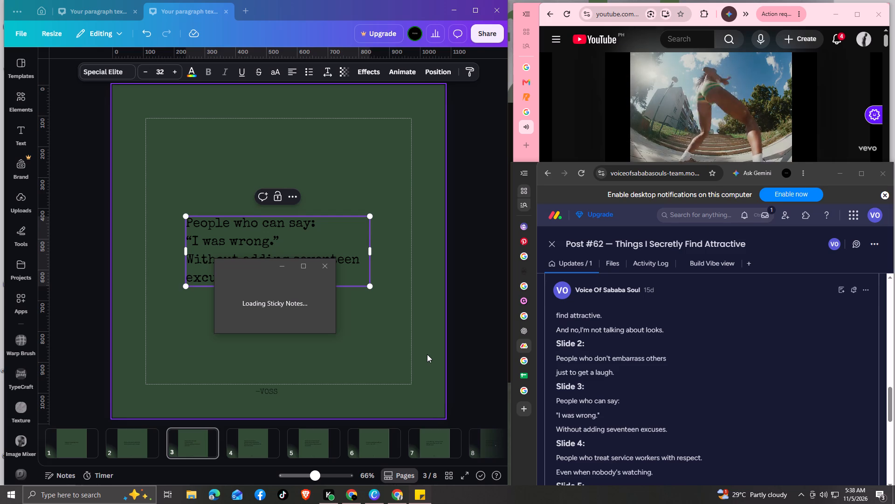
drag(269, 265, 281, 271)
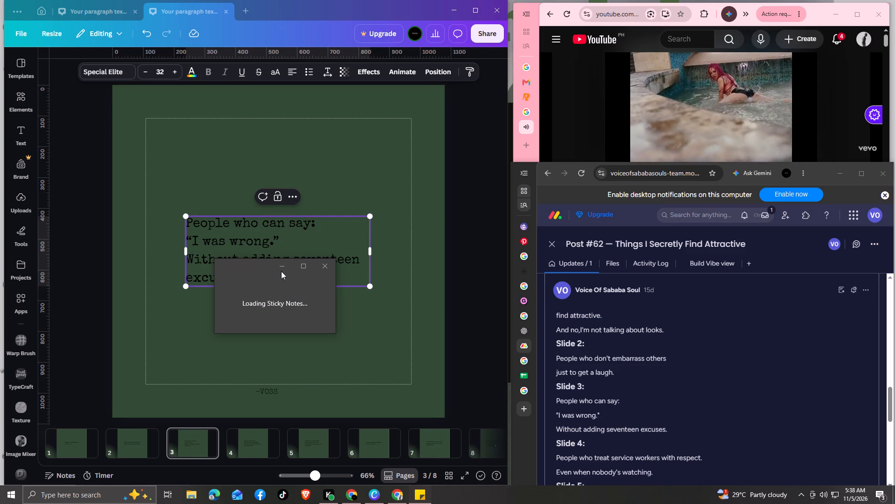
drag(281, 271, 514, 333)
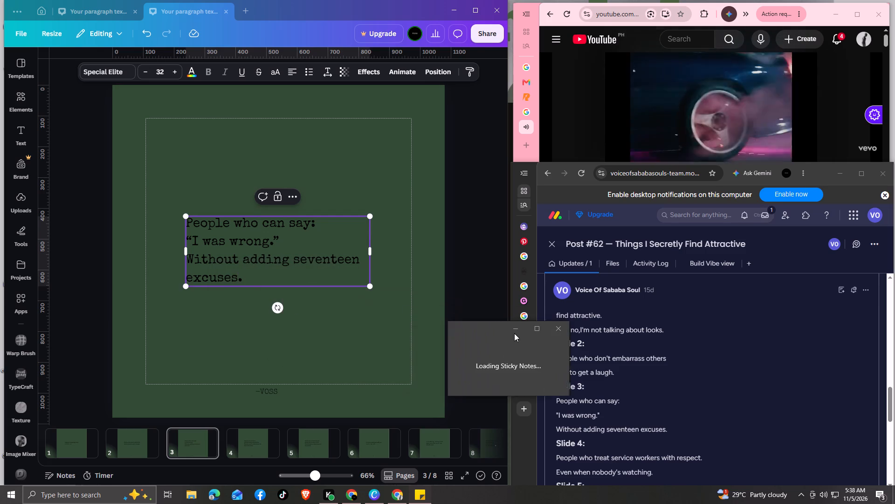
drag(514, 333, 447, 321)
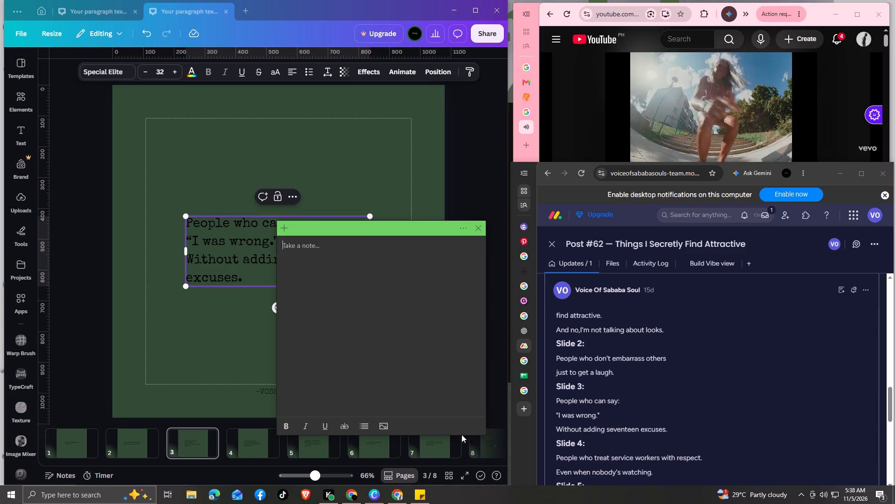
Shrink the blank sticky note's window, making it slightly narrower and considerably shorter.
drag(484, 434, 478, 423)
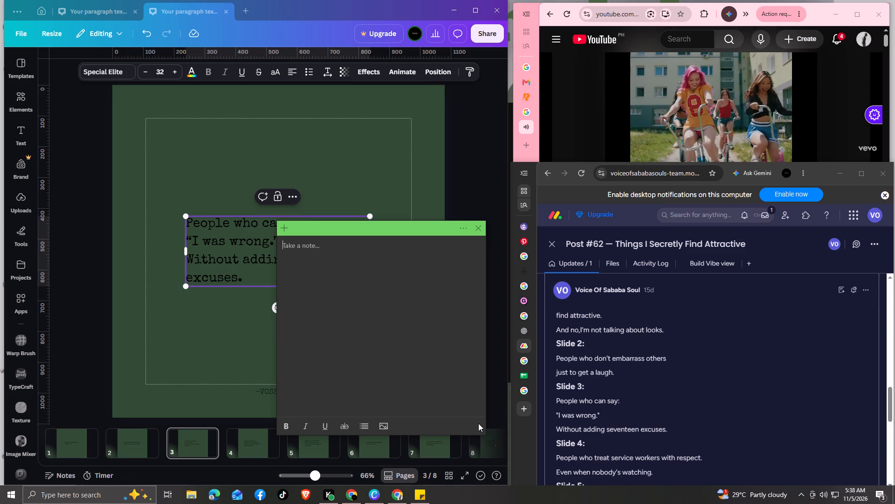
drag(478, 423, 480, 423)
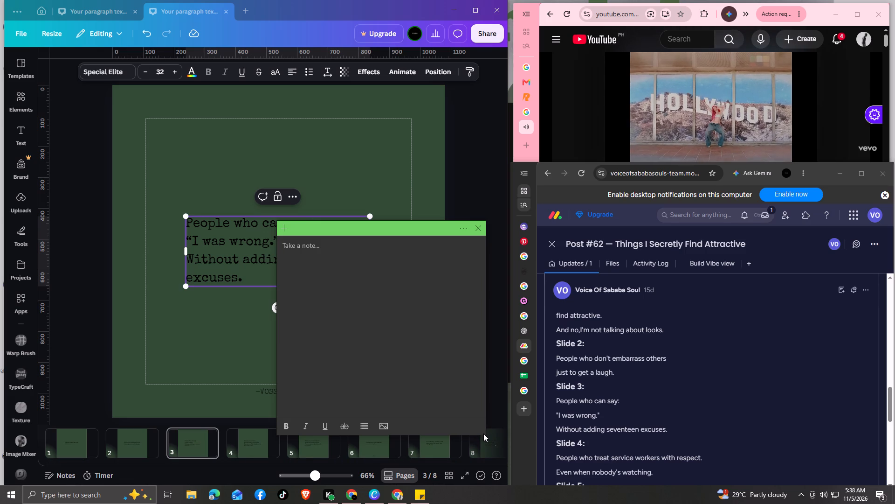
drag(487, 432, 479, 418)
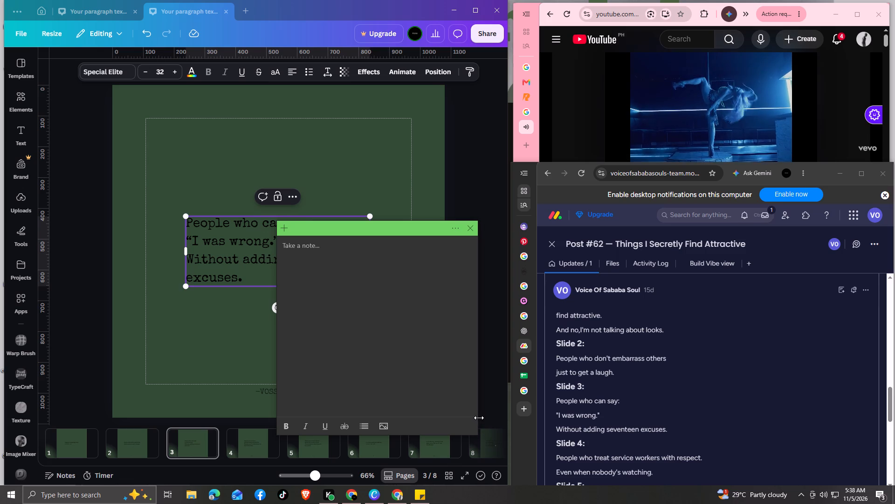
drag(479, 418, 479, 418)
drag(460, 435, 458, 347)
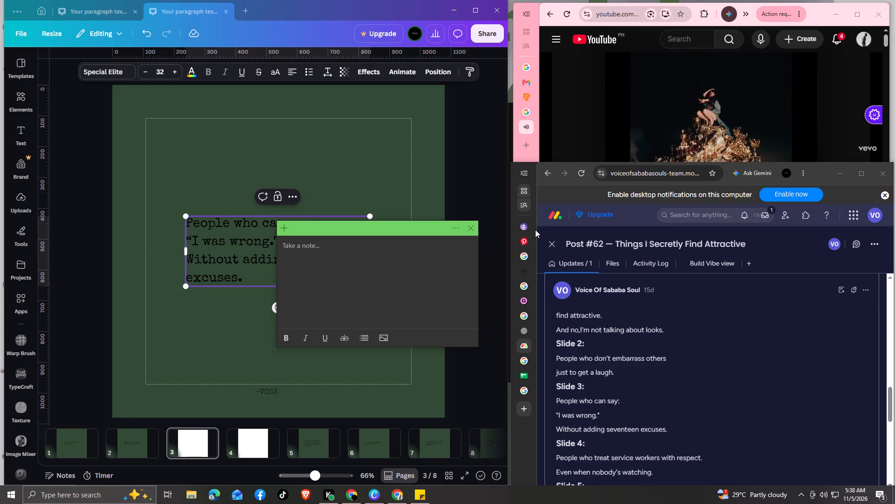
Start the blank sticky note's title line with "Post #62 -".
click(303, 249)
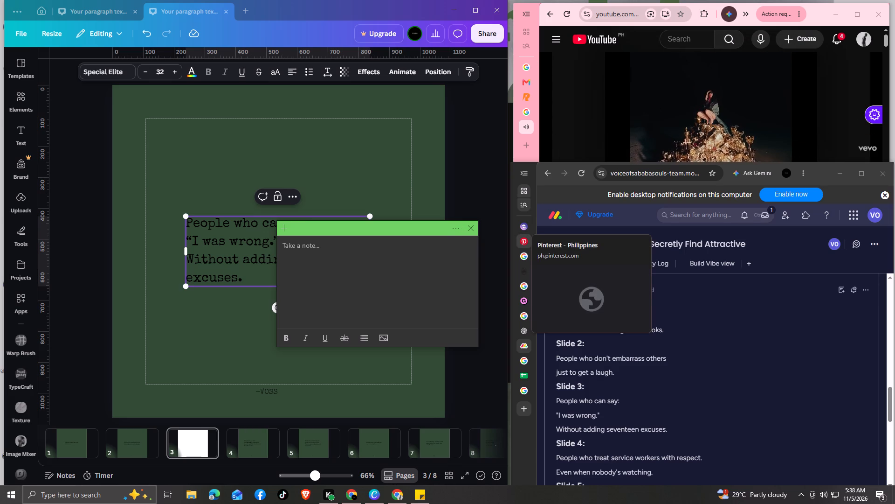
click(353, 257)
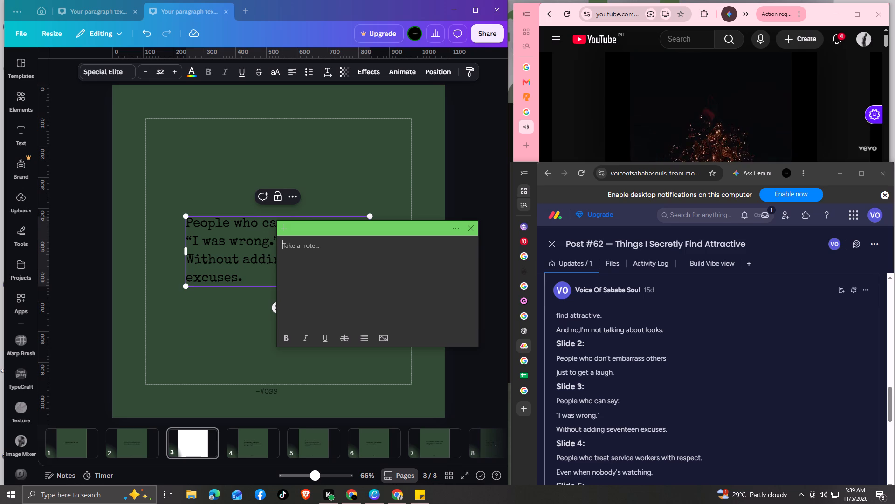
text(Post)
key(space)
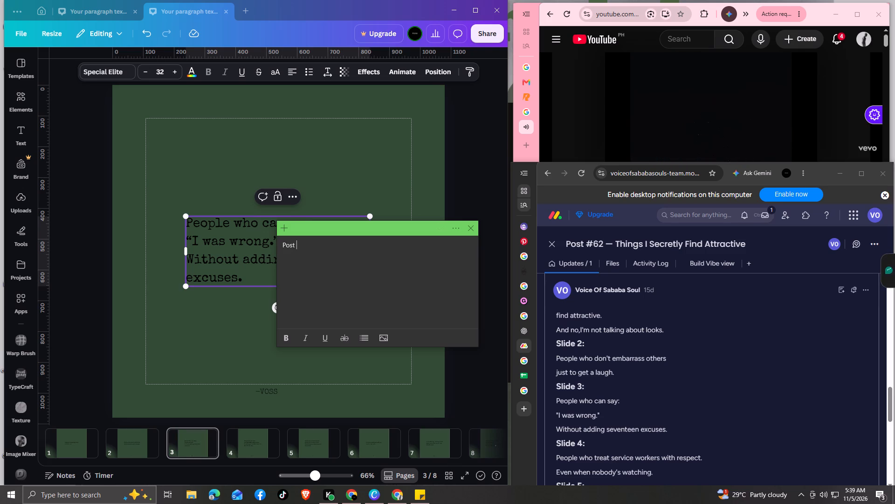
key(shift+numbersign)
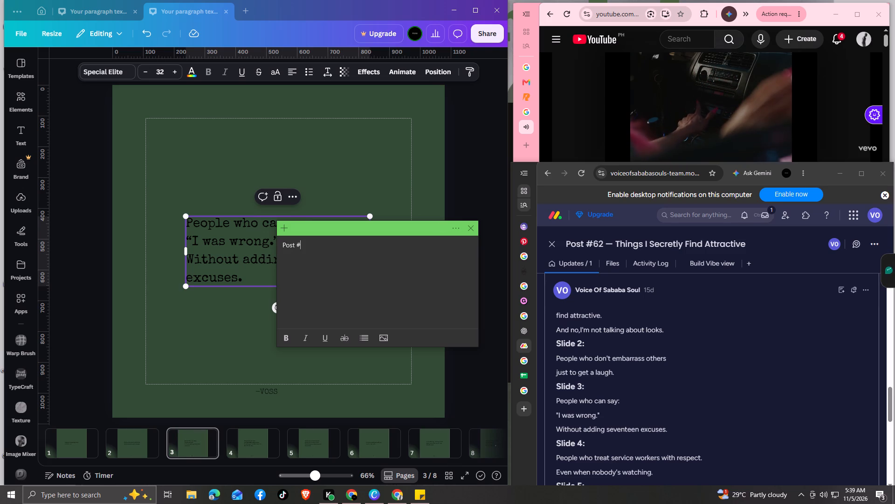
text(62)
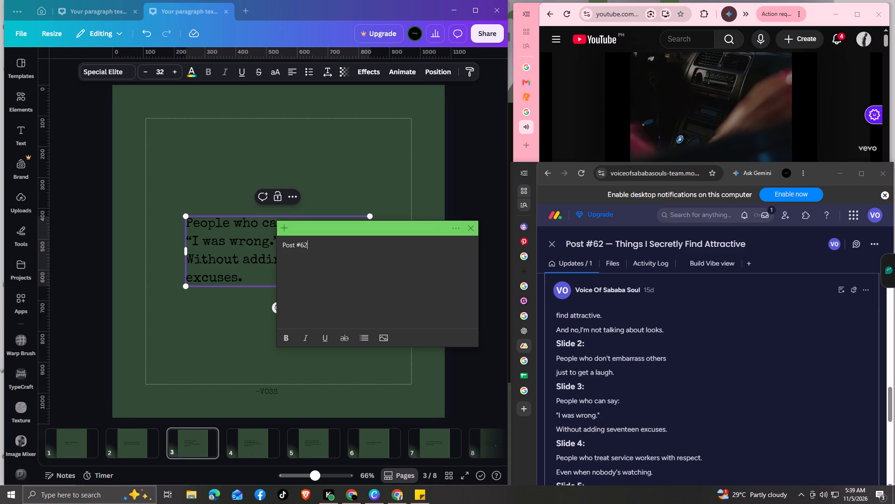
key(space)
text(-)
key(space)
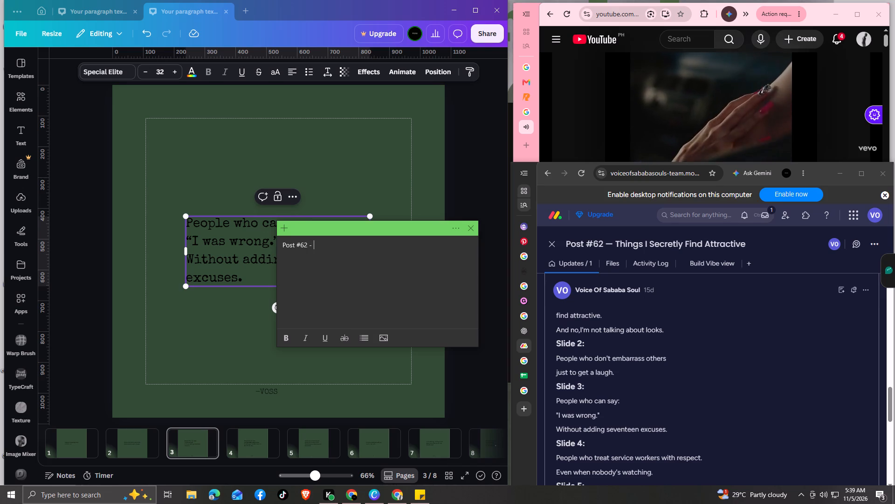
Complete the note's title line with the post name, entered as "Things I secretly Findn Attractive".
text(Thn)
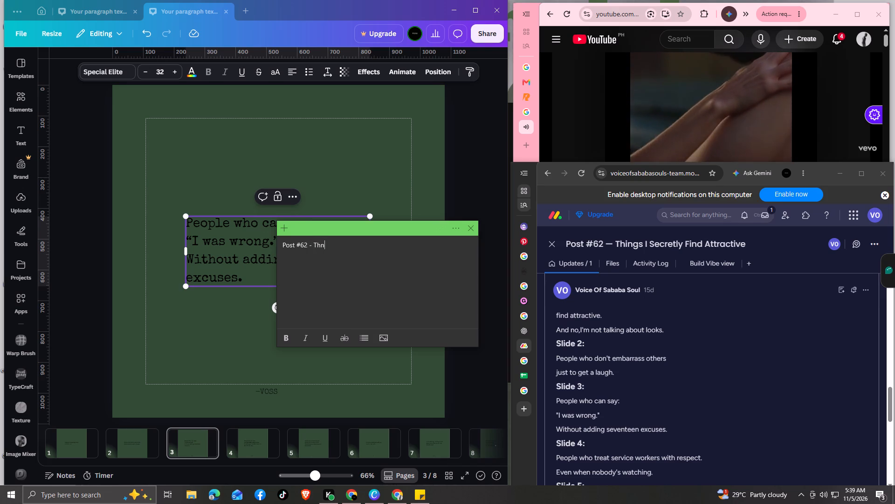
key(F11)
key(F10)
key(BackSpace)
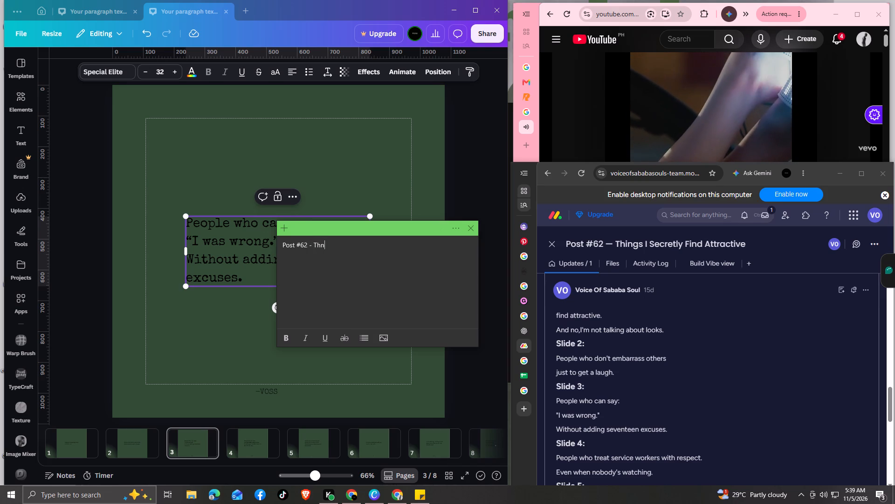
key(BackSpace)
text(hoings)
key(space)
key(BackSpace)
key(BackSpace)
key(BackSpace)
key(BackSpace)
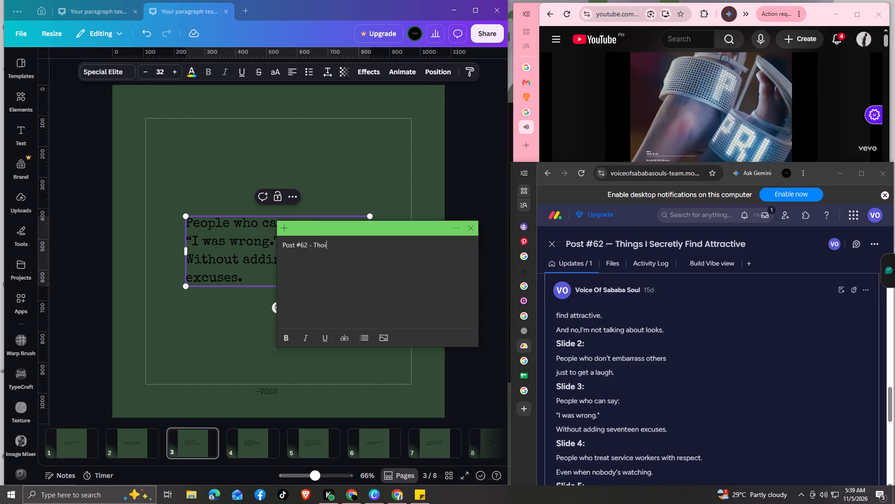
key(BackSpace)
key(BackSpace)
text(ings)
key(space)
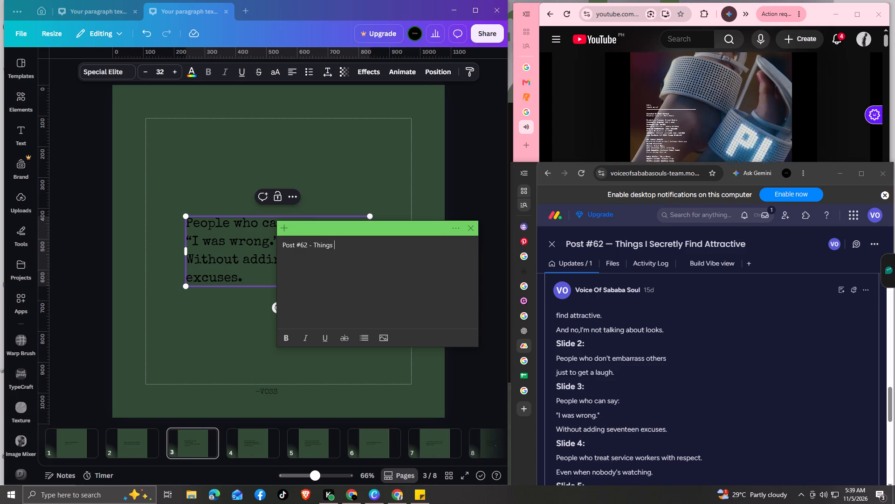
text(I secretly)
key(space)
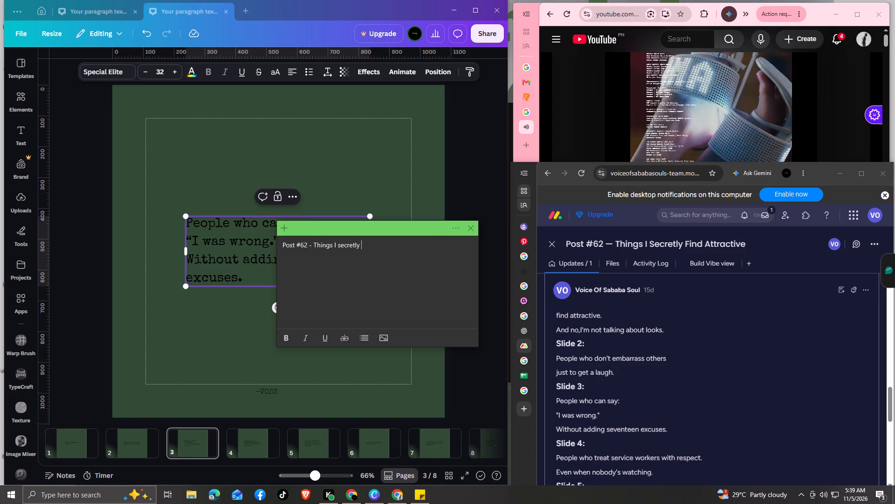
text(Findn Attr)
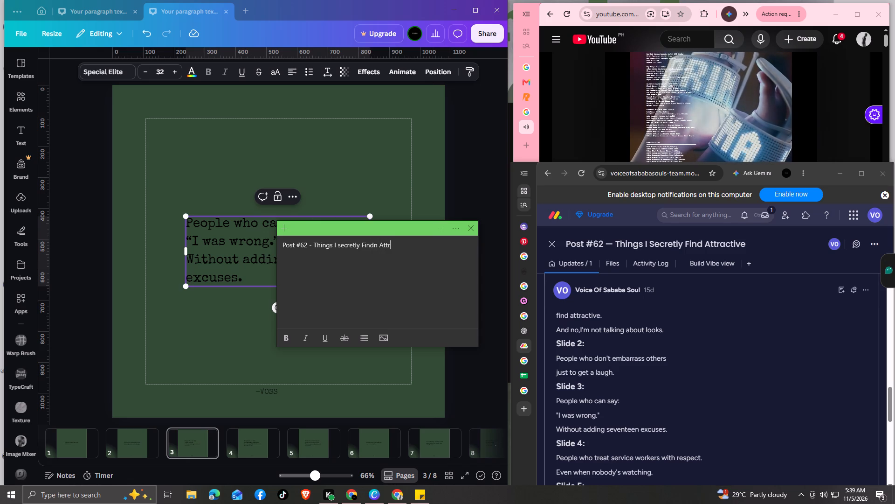
text(active)
key(Return)
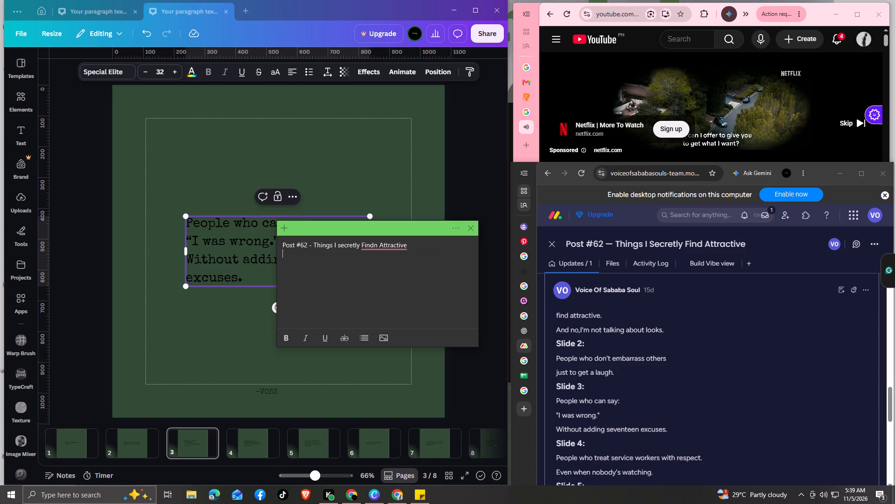
Leave a blank line below the note's title and add the heading "Slide 3:".
text(Slide)
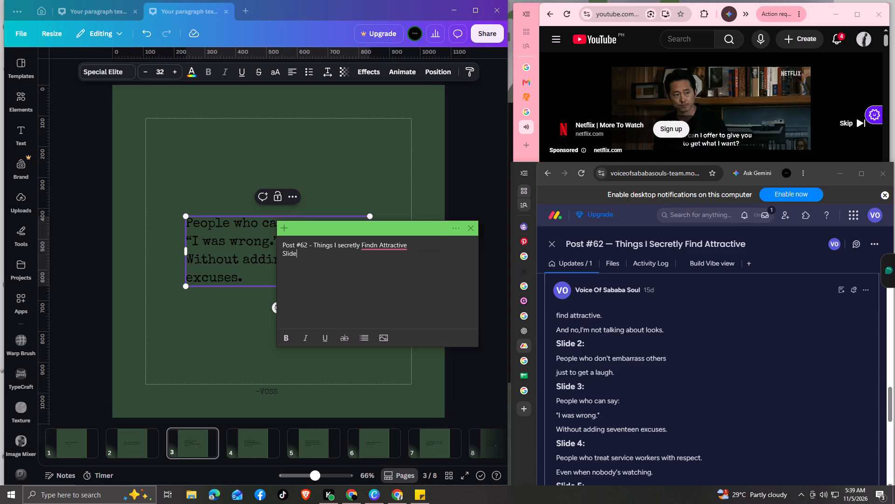
key(BackSpace)
key(BackSpace)
key(BackSpace)
key(BackSpace)
key(BackSpace)
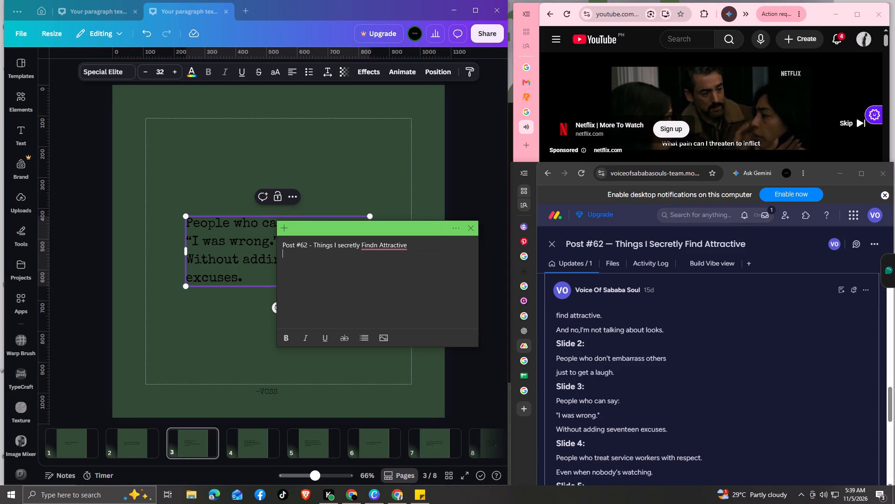
key(Return)
text(Slide)
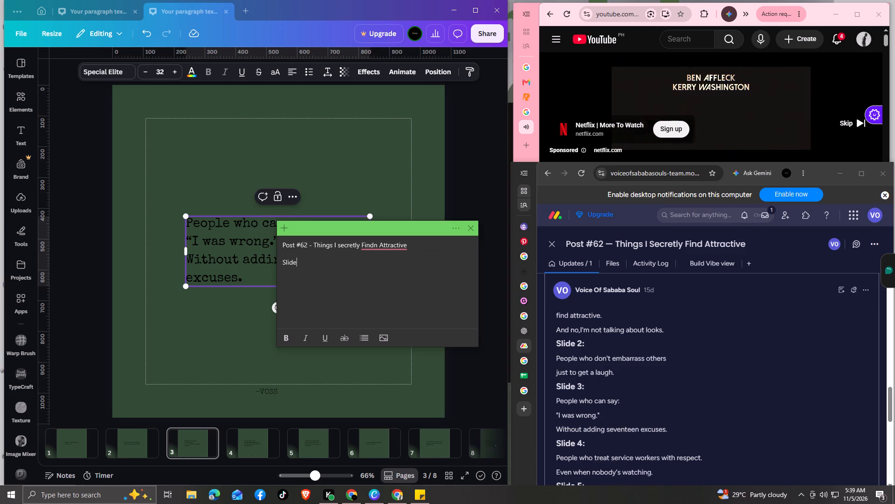
key(space)
text(3)
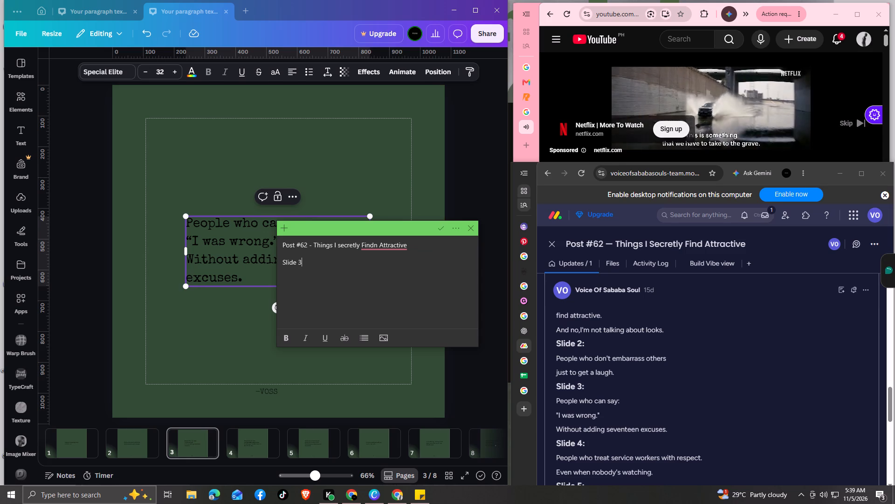
text(:)
key(space)
key(Return)
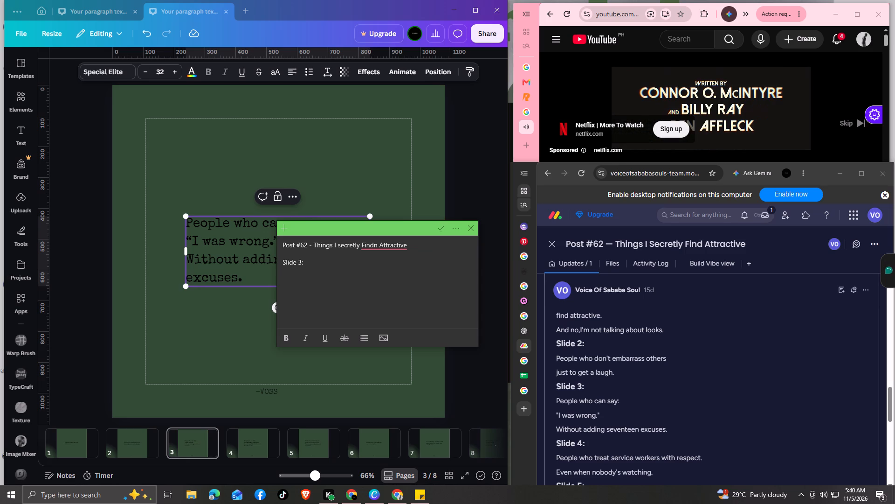
Begin the comment under the Slide 3 heading with "People who make accountable".
text(People)
key(space)
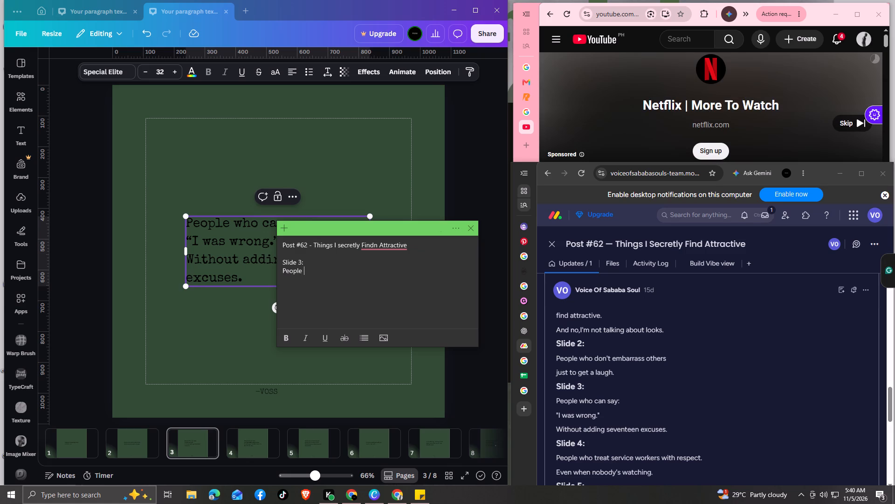
text(wh)
key(space)
key(BackSpace)
text(o)
key(space)
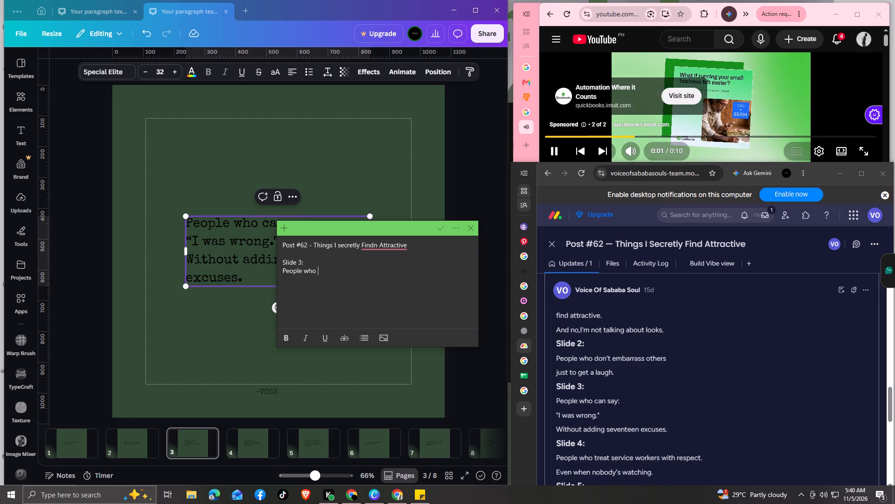
text(make a)
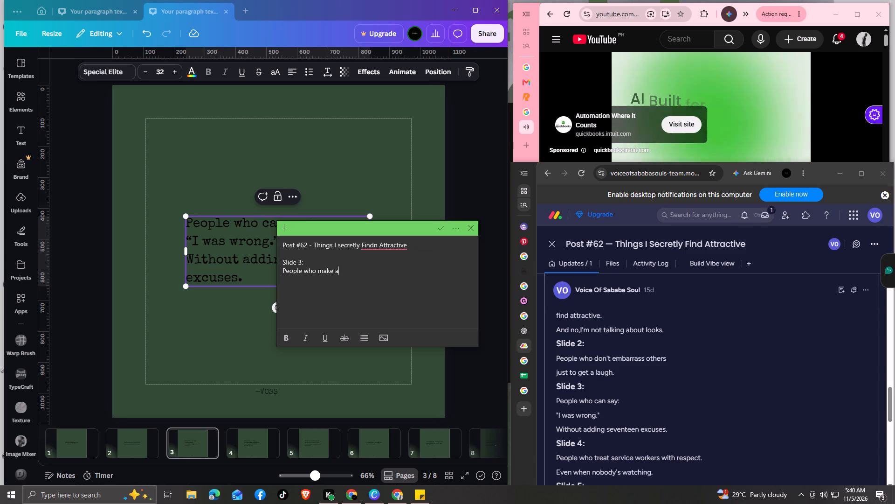
text(ccountabl)
key(space)
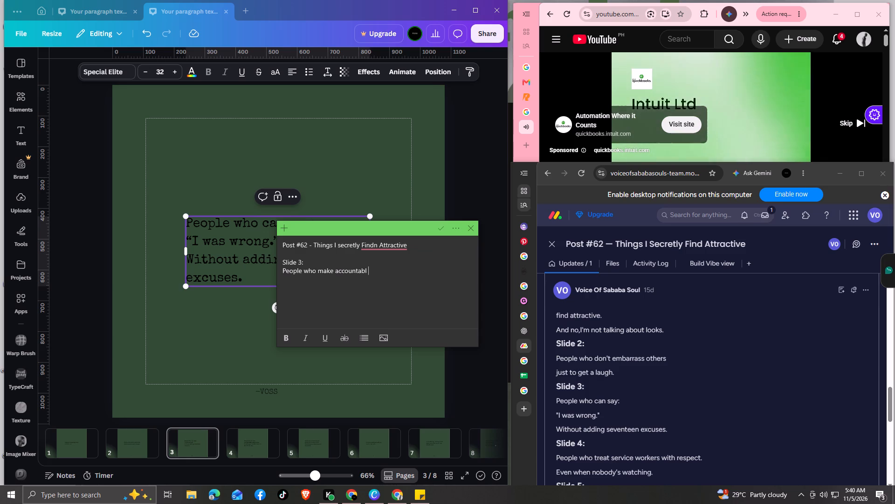
key(BackSpace)
text(e)
key(space)
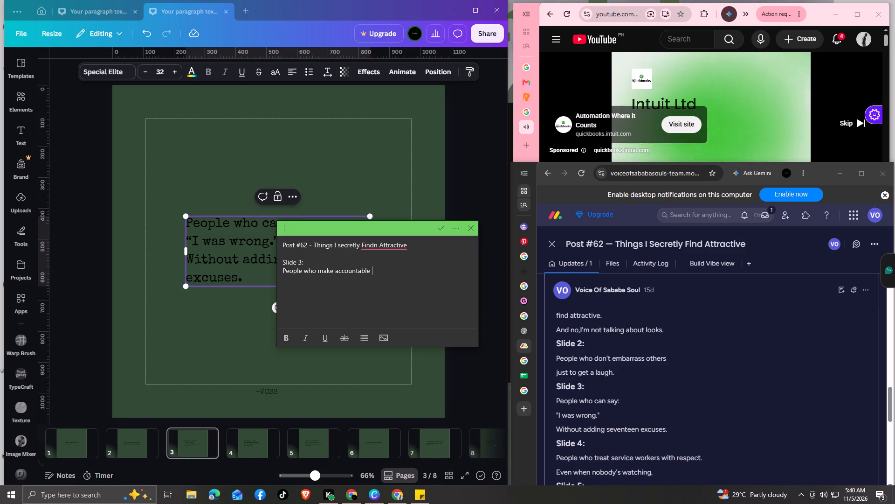
Extend the Slide 3 comment with the words "to there mistakes".
text(to their)
key(space)
key(BackSpace)
key(BackSpace)
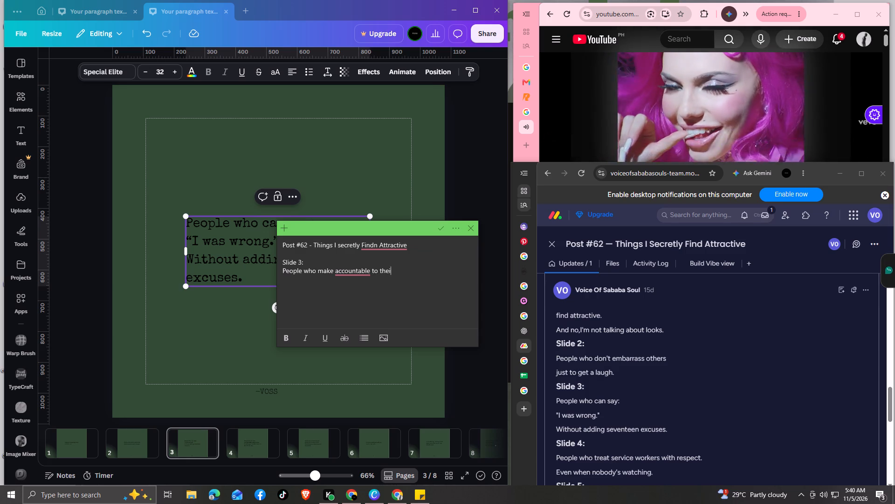
key(BackSpace)
text(ere)
key(BackSpace)
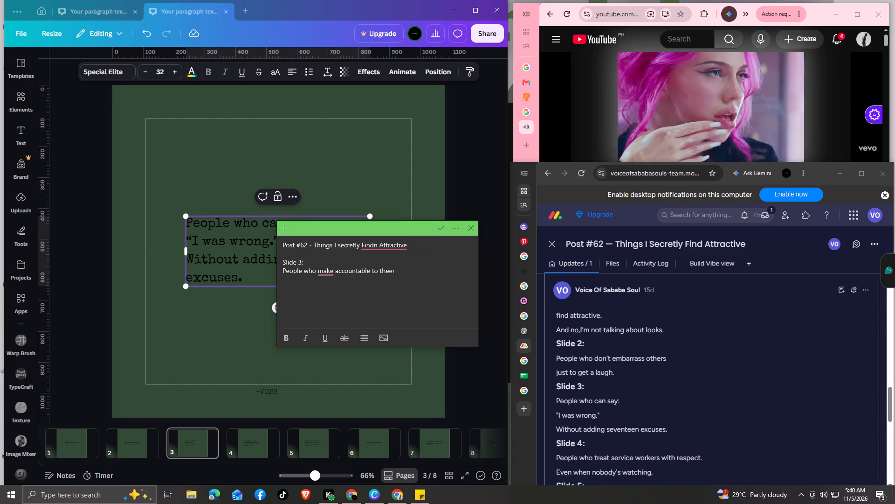
key(BackSpace)
key(BackSpace)
text(re mistakes)
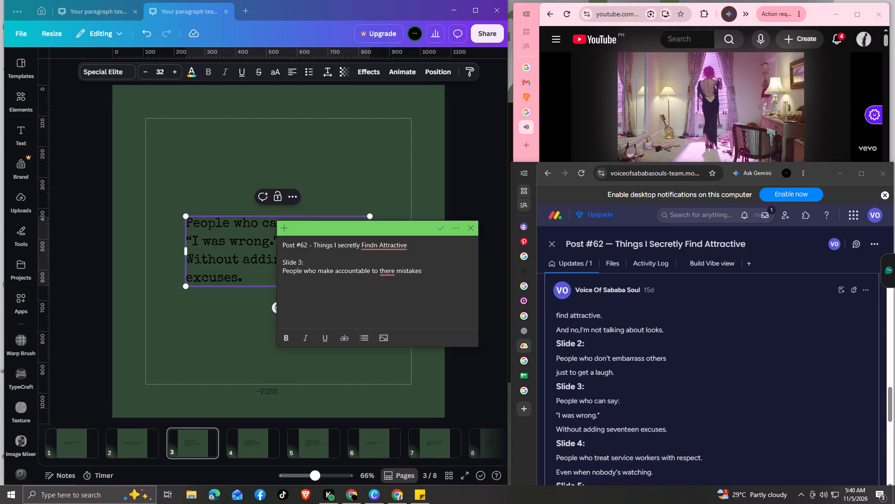
Replace "make" with the suggested word "are" in the Slide 3 comment.
click(323, 271)
click(323, 273)
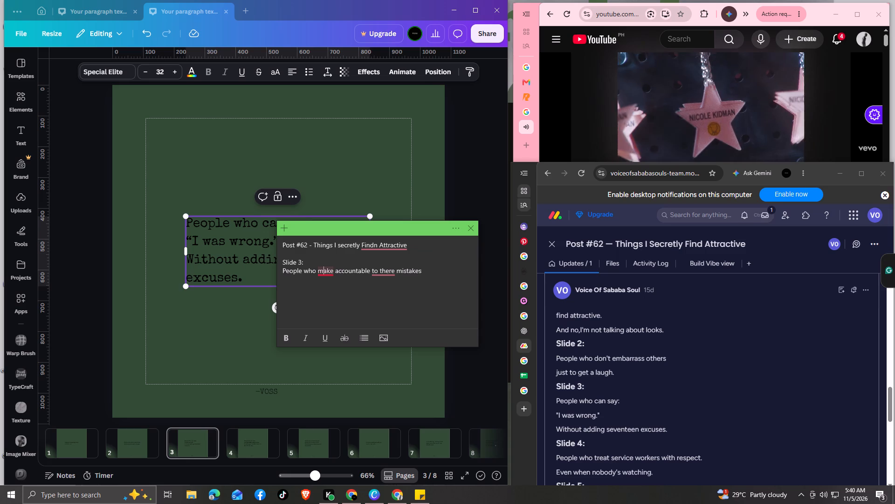
click(340, 297)
text(are)
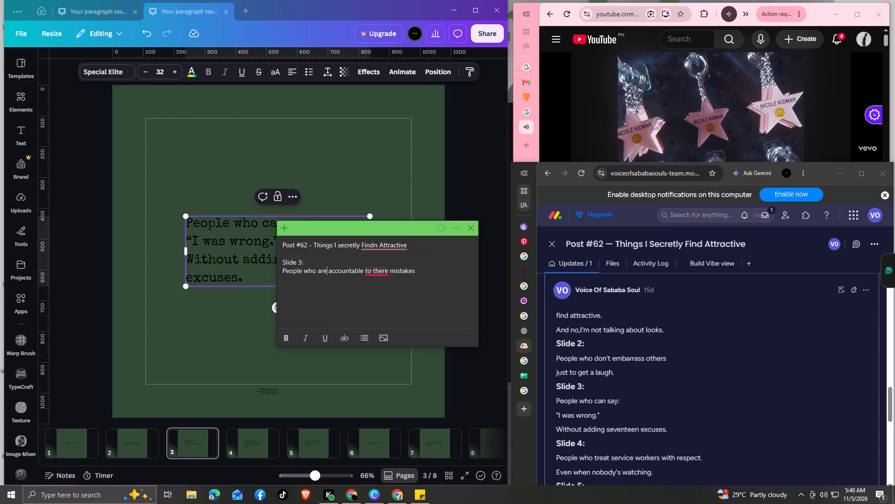
click(379, 271)
click(381, 302)
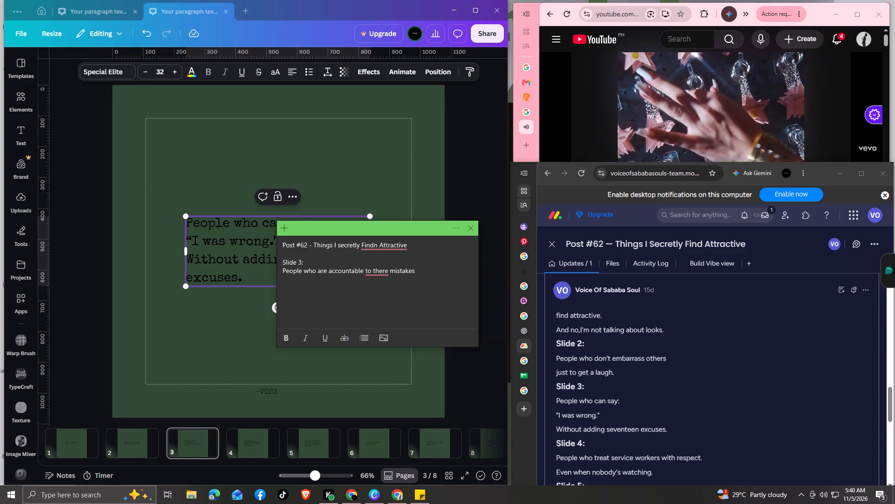
Correct the misspelled "Findn Attractive" in the note's title to the suggested "find attractive".
click(377, 246)
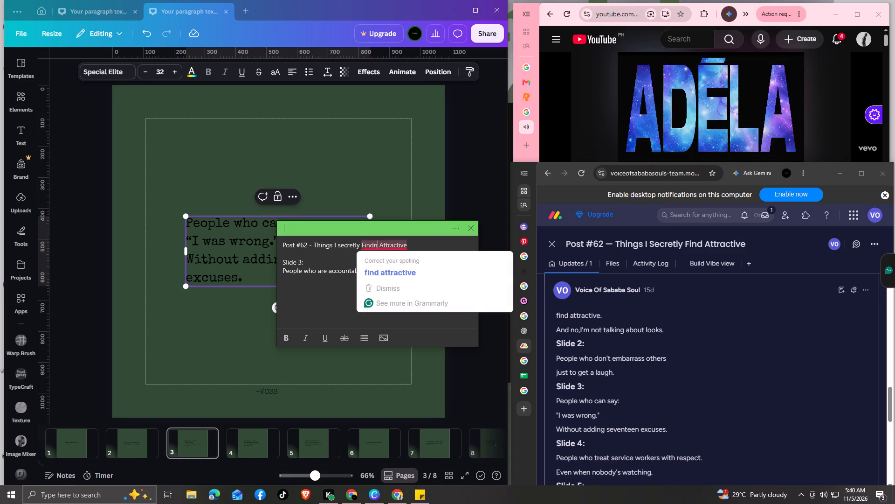
click(387, 273)
text(find attractive)
Replace "to there" in the Slide 3 comment with the suggested wording "for their".
click(382, 270)
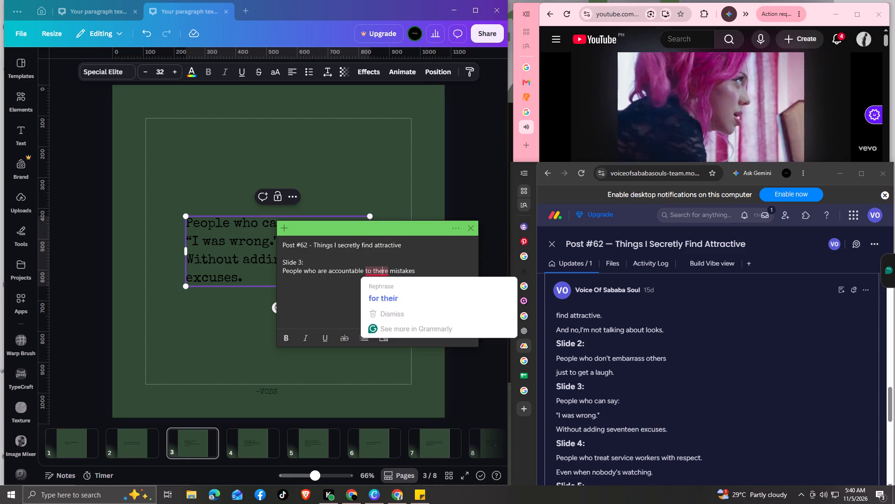
click(383, 297)
text(for their)
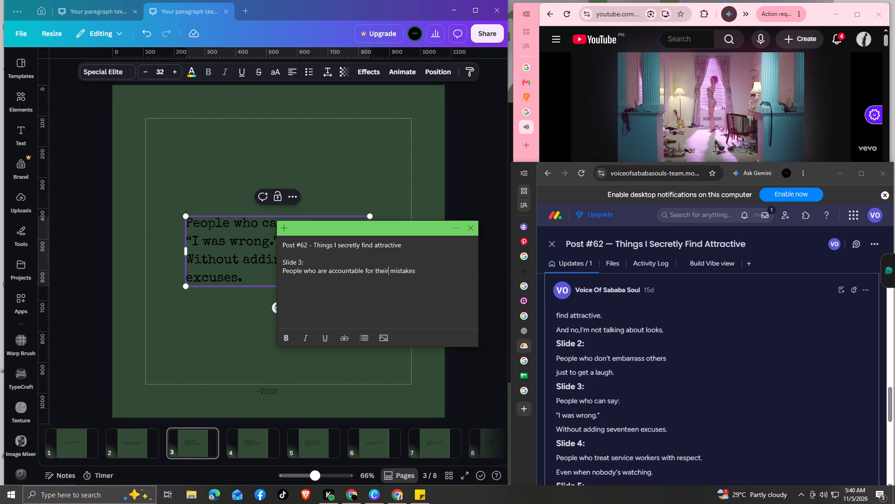
Extend the Slide 3 comment with the words "and who don't make any houndred excuses.".
click(417, 272)
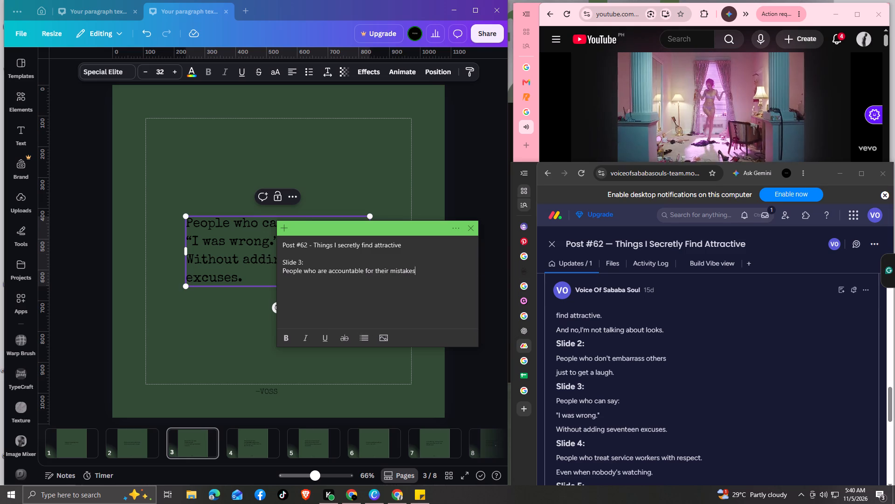
key(space)
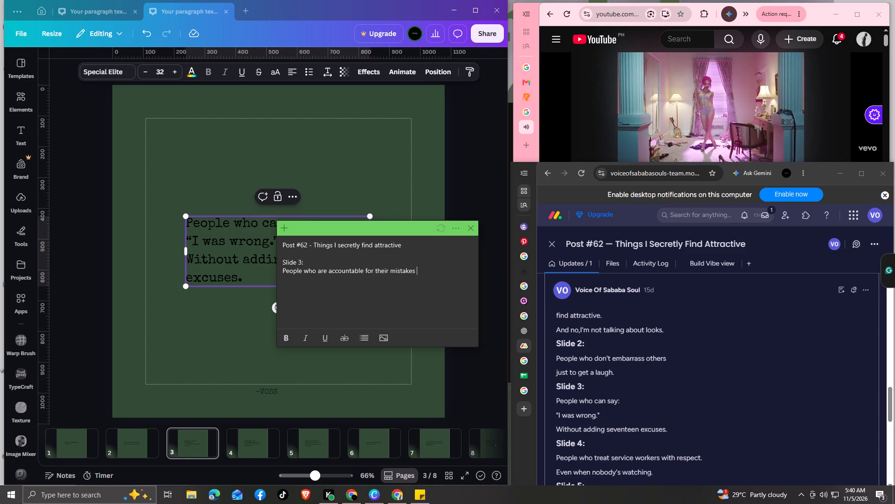
text(and)
key(space)
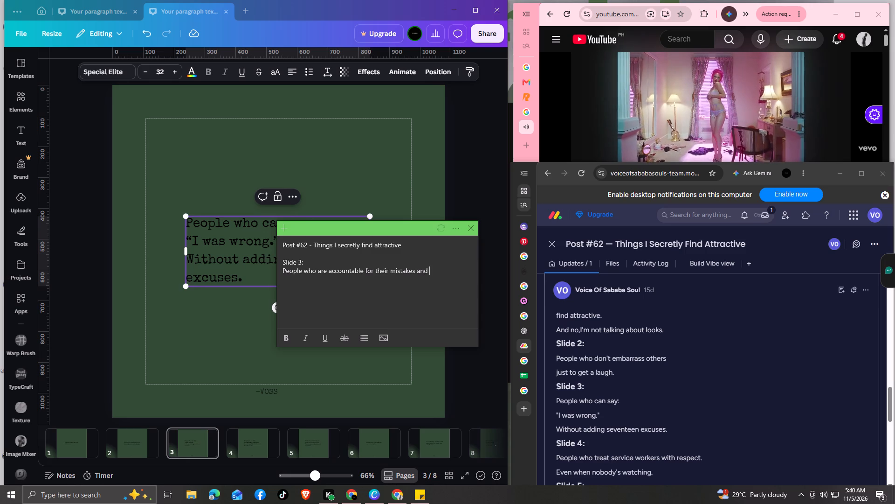
text(who dont)
key(BackSpace)
text('t t)
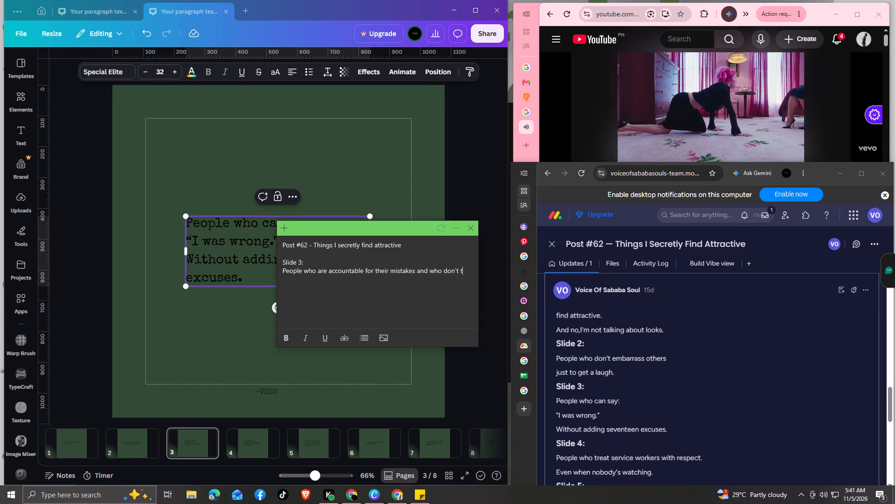
key(BackSpace)
text(make any)
key(space)
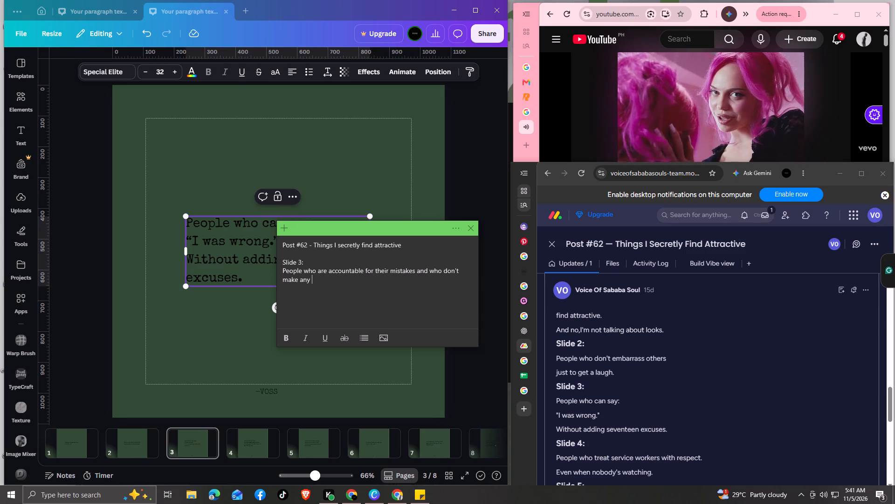
text(houndred)
key(space)
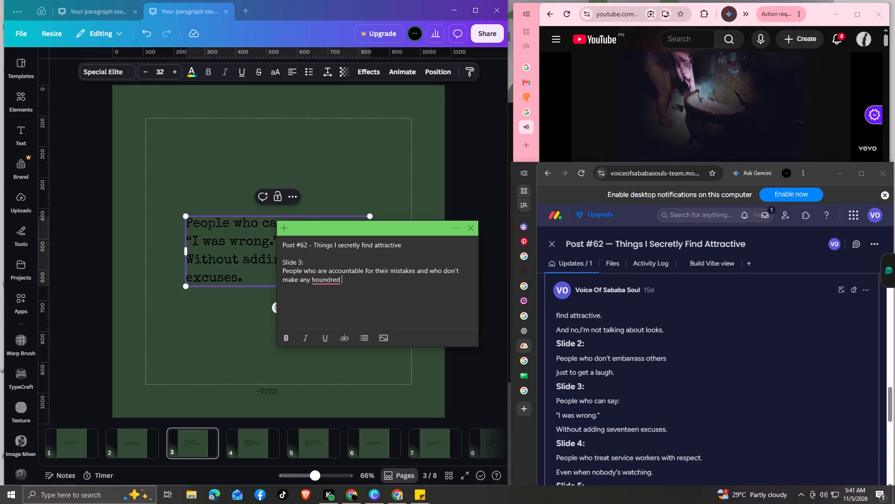
text(excuses)
key(period)
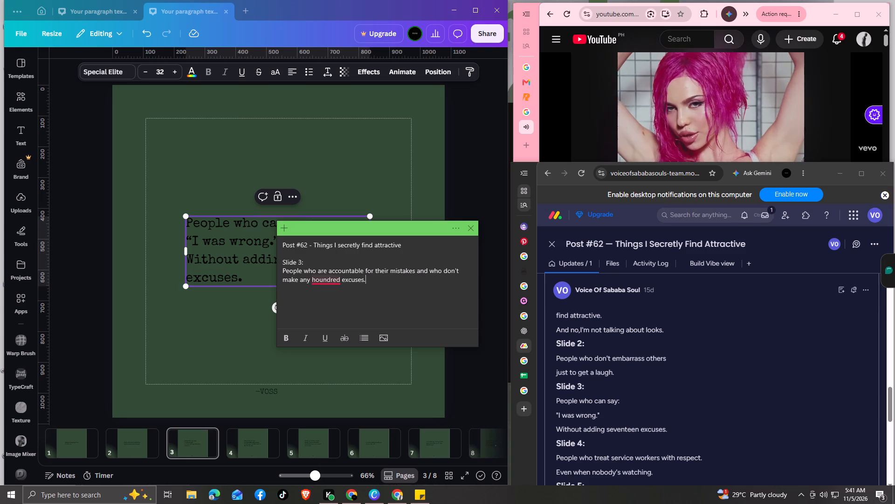
Correct the misspelled "houndred" in the Slide 3 comment to the suggested "hundred".
click(324, 307)
text(hun)
text(dred)
click(366, 280)
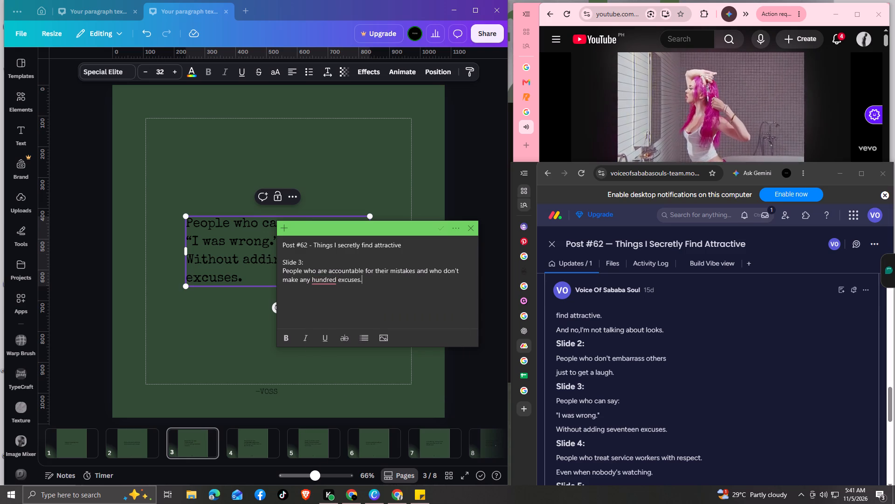
Replace "any hundred" with just "hundred" so the Slide 3 comment ends "make hundred excuses.".
click(332, 281)
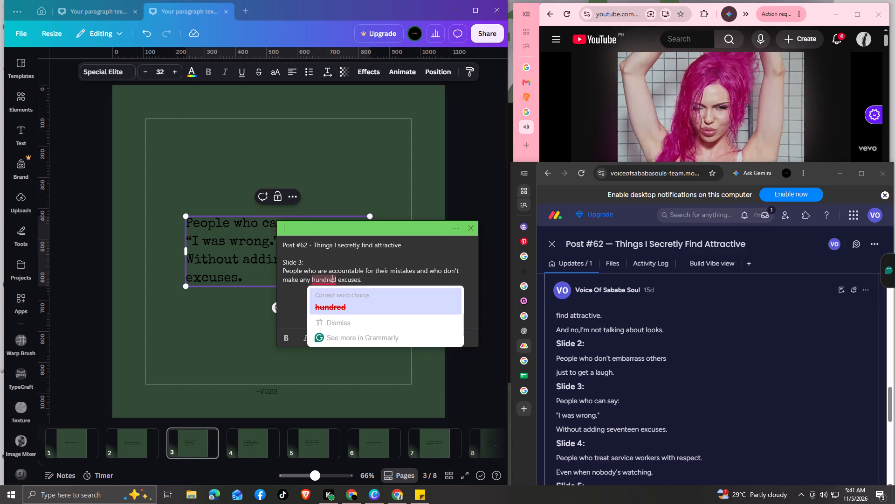
click(343, 303)
key(BackSpace)
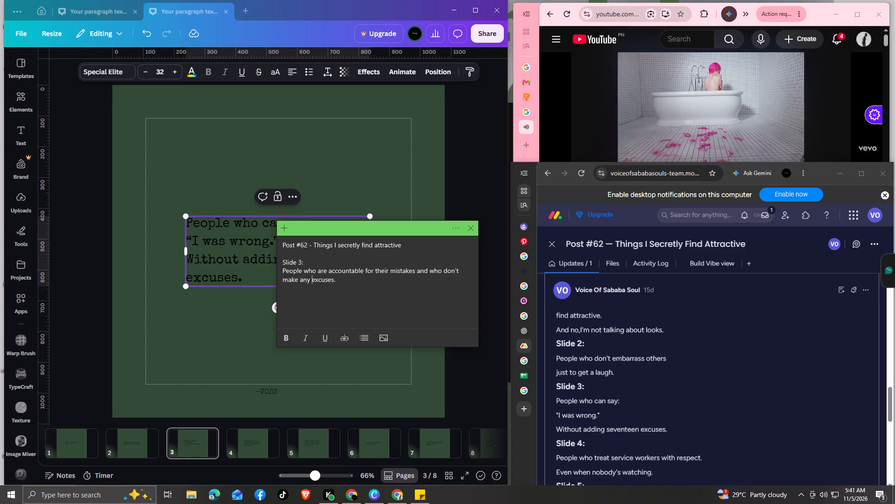
click(310, 281)
key(BackSpace)
key(BackSpace)
key(BackSpace)
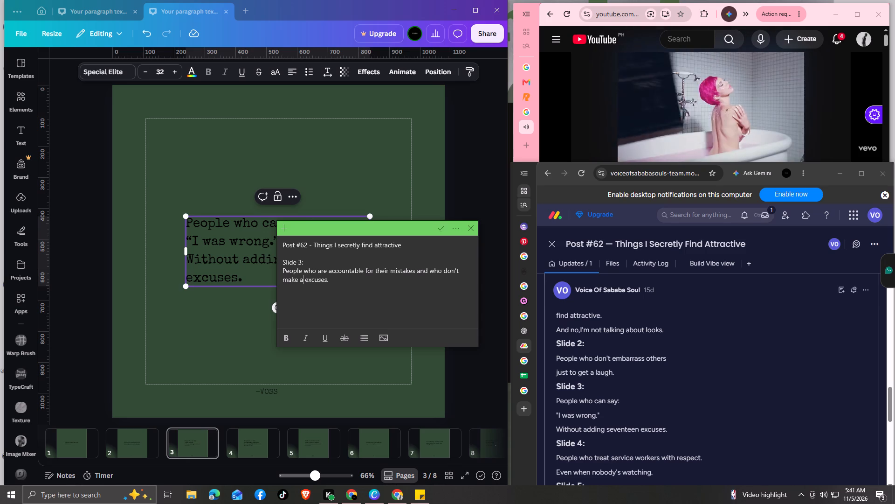
text(hu)
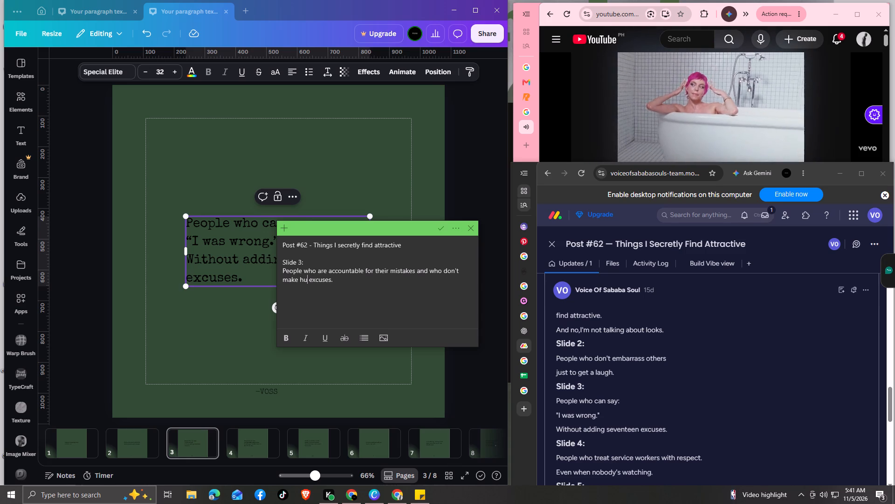
text(ndred)
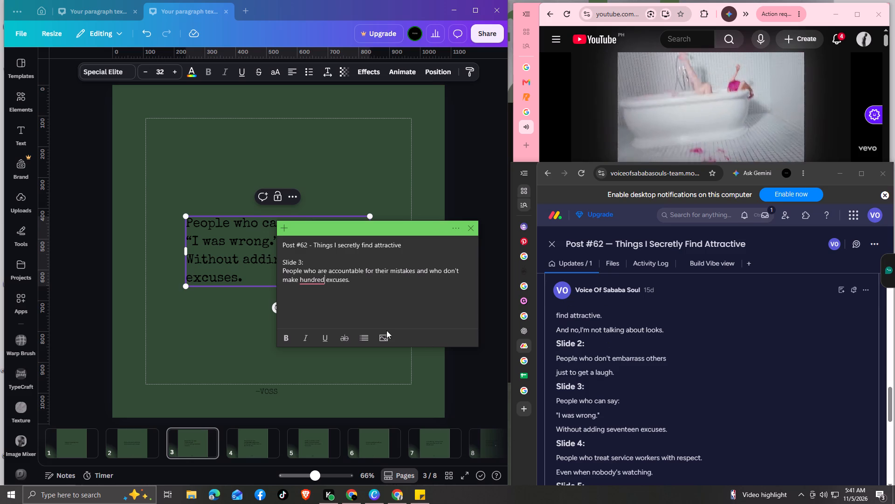
Switch to the Canva design and clear the old quote from the text box on page 4.
click(651, 438)
scroll(631, 425, down, 1)
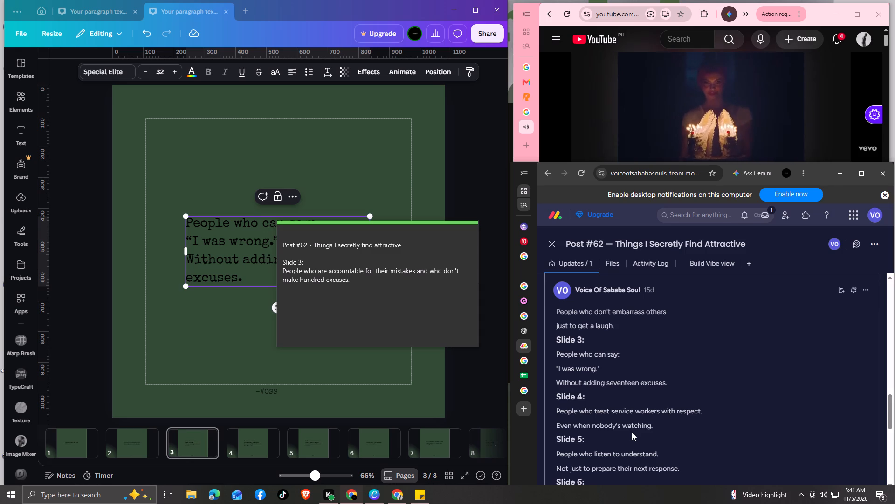
click(252, 327)
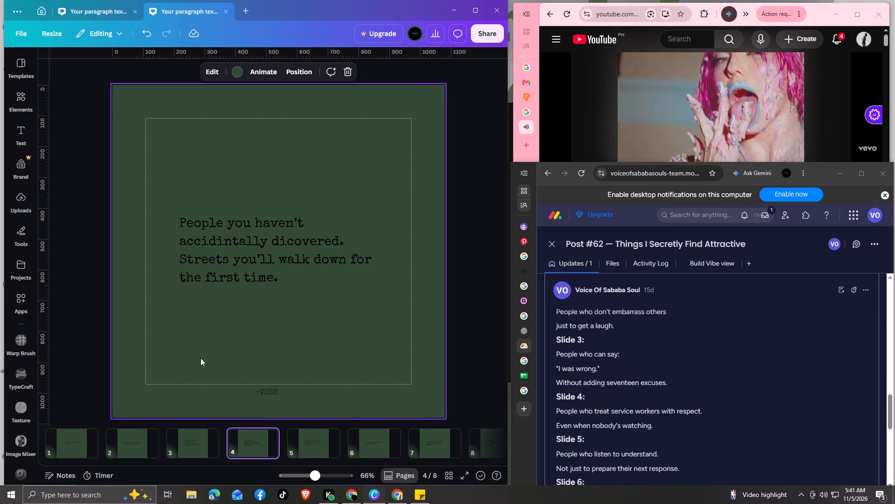
click(281, 283)
click(284, 279)
click(284, 279)
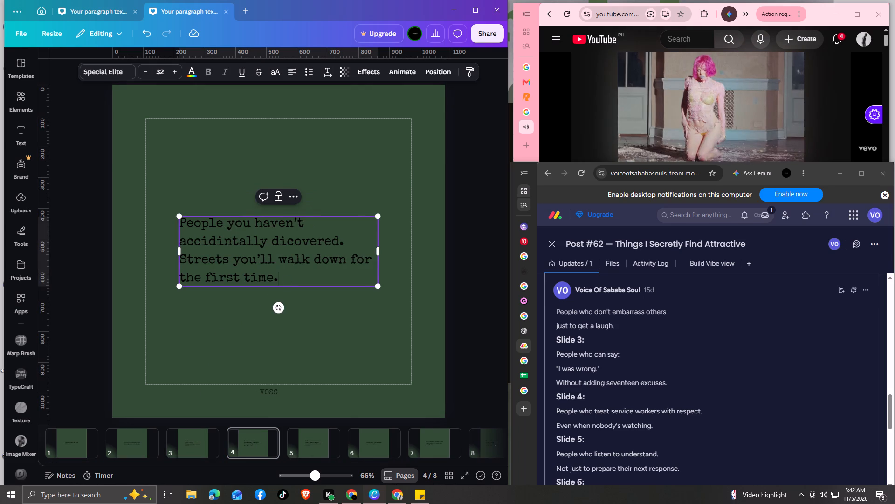
key(ctrl+shift+Left)
key(ctrl+shift+Left)
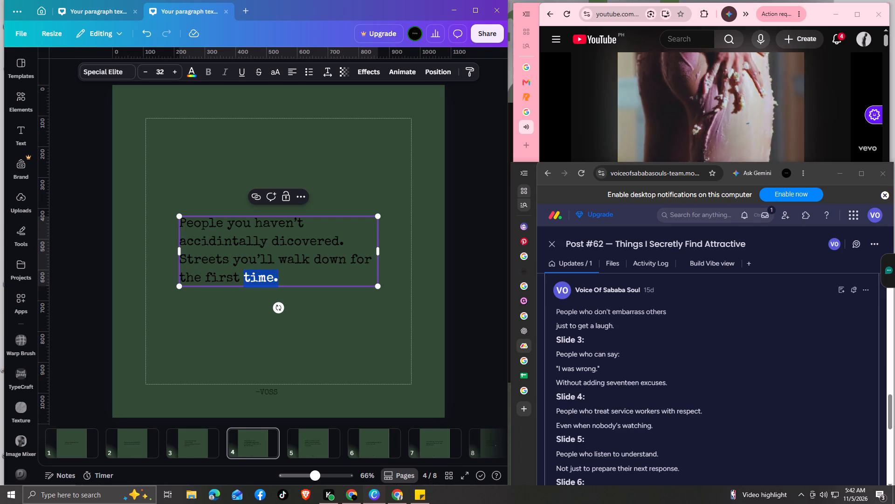
key(ctrl+shift+Left)
key(ctrl+shift+Left)
key(ctrl+shift+Left)
key(ctrl+shift+Left)
key(ctrl+shift+Left)
key(ctrl+shift+Left)
key(ctrl+shift+Left)
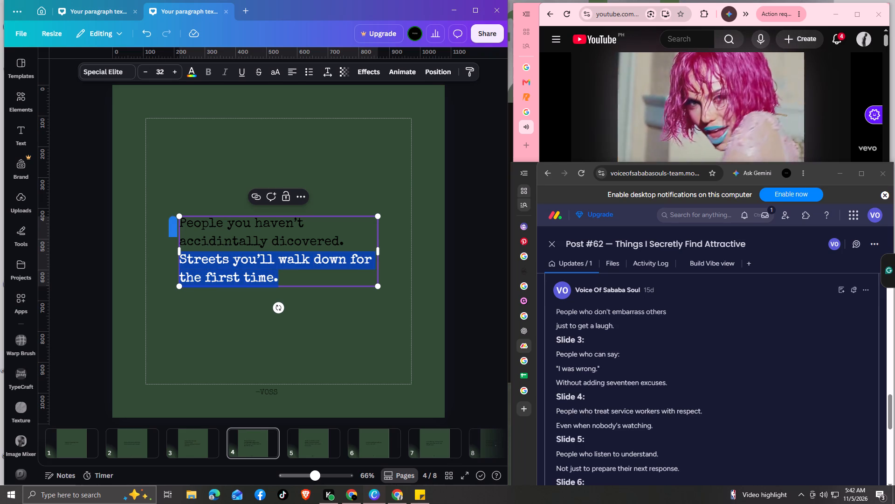
key(BackSpace)
key(BackSpace)
key(ctrl+shift+Left)
key(ctrl+shift+Left)
key(ctrl+shift+Left)
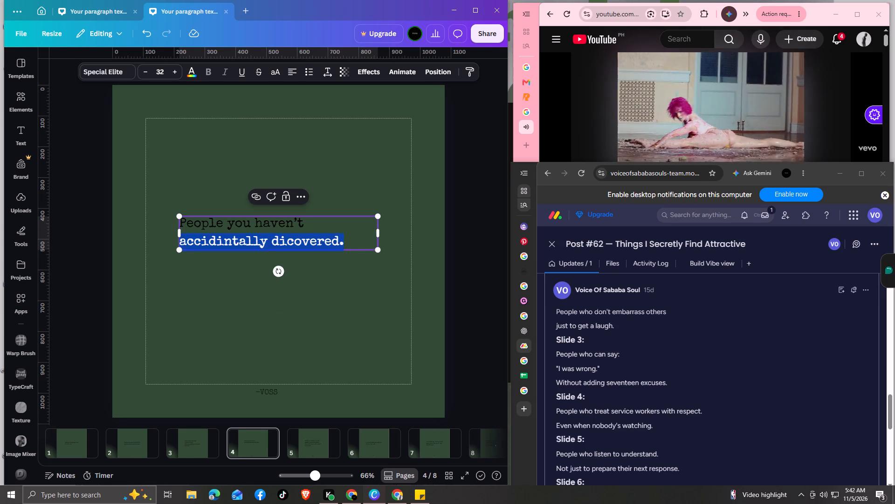
key(ctrl+shift+Left)
key(ctrl+shift+Left)
key(ctrl+shift+Left)
key(ctrl+shift+Left)
key(BackSpace)
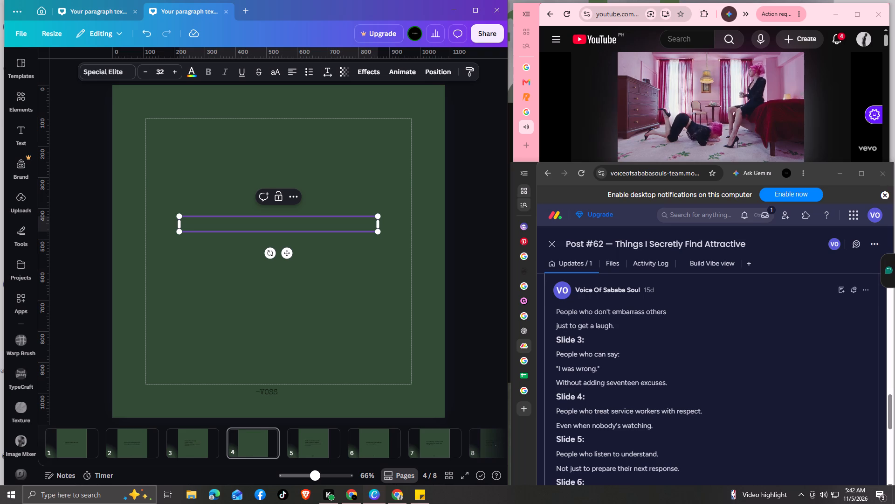
Enter the Slide 4 opening sentence from the brief in the page 4 text box: "People who treat service workers with respect.".
text(Ple)
key(BackSpace)
key(BackSpace)
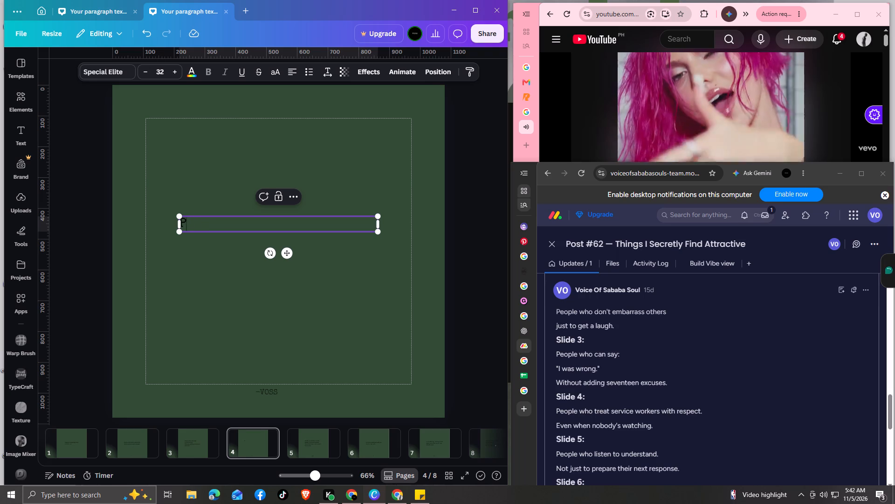
text(eople)
key(space)
text(who treat service)
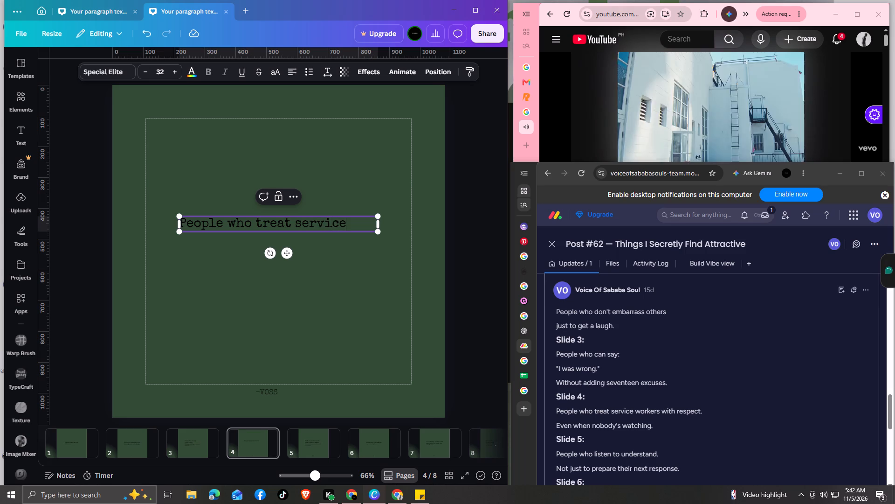
key(space)
text(workers)
key(space)
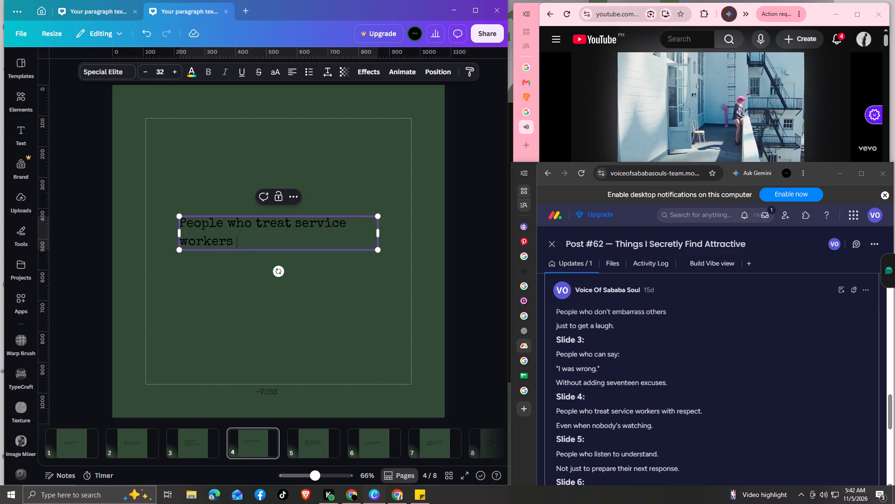
text(w)
text(ith respect)
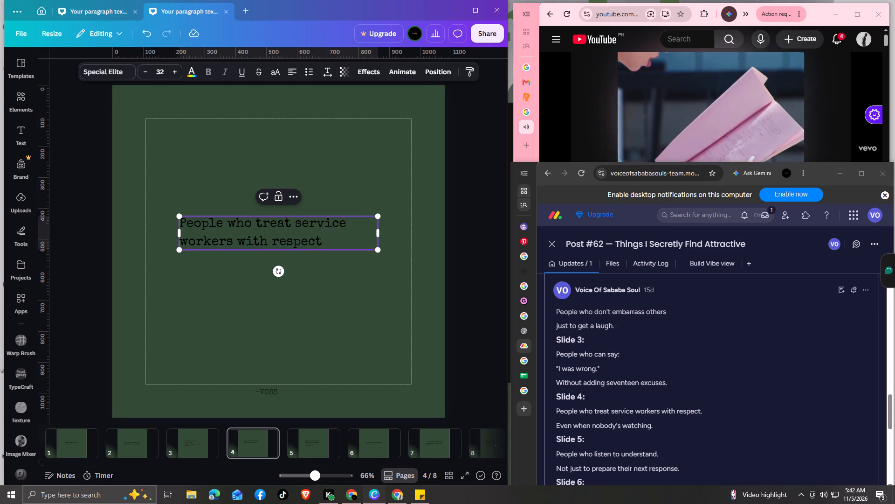
key(period)
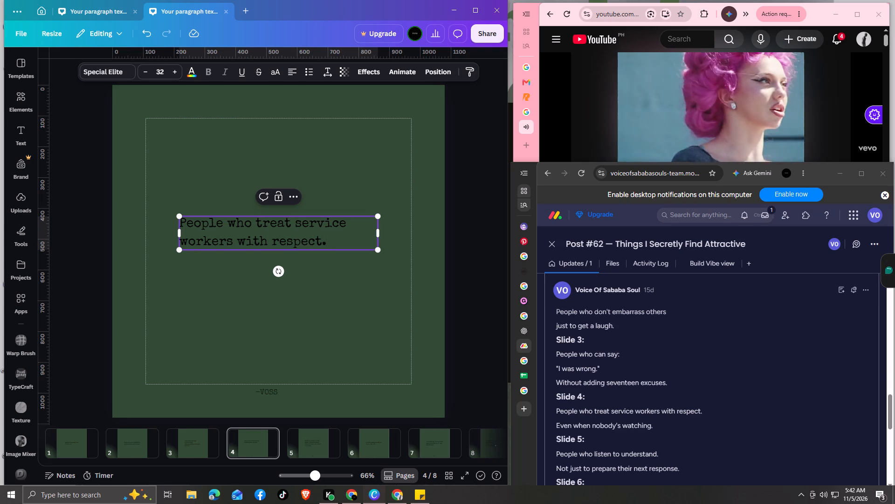
Add the sentence "Even when nobody's watching." on a new line of the page 4 text.
key(Return)
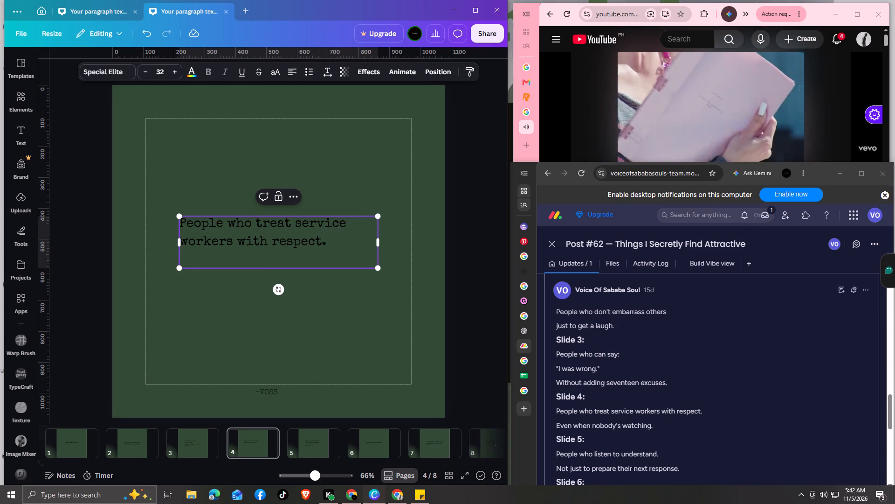
text(Even when)
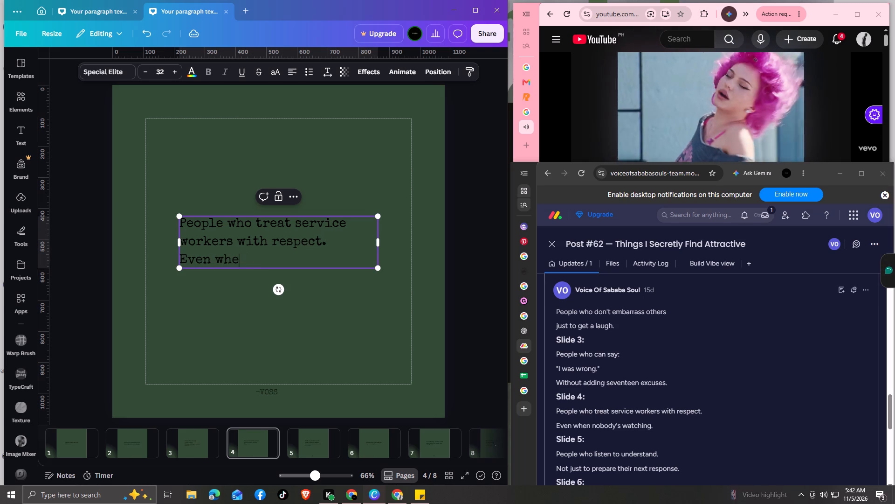
key(space)
text(nob)
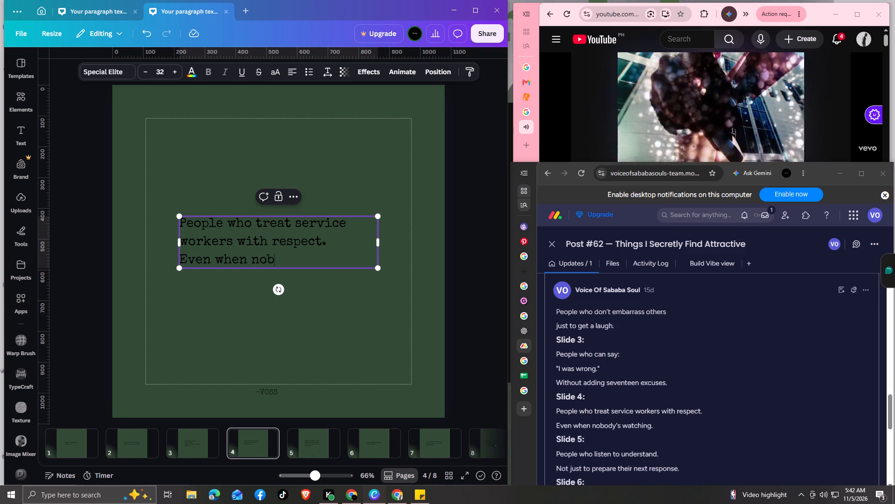
key(o)
text(dy's)
key(space)
text(wathi)
key(BackSpace)
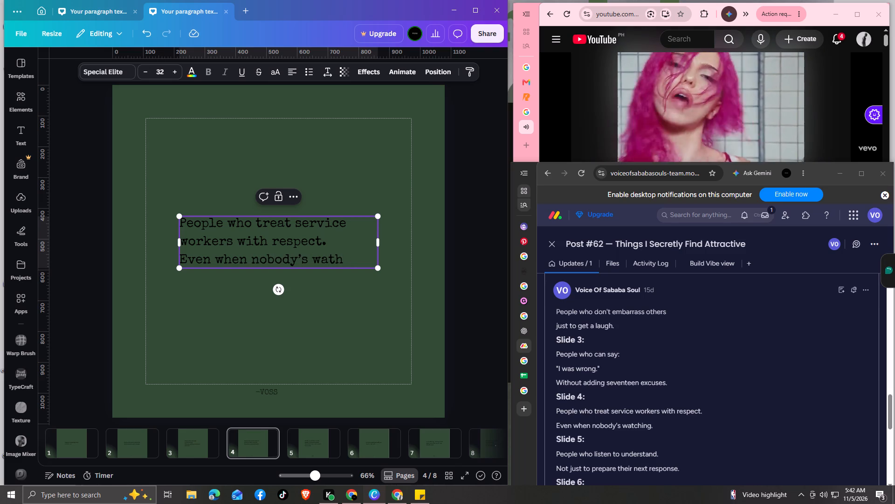
key(BackSpace)
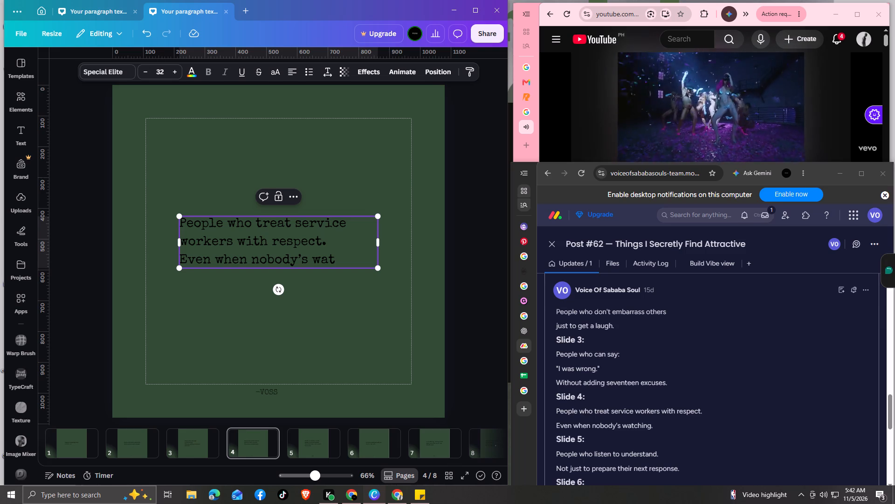
text(ching)
key(period)
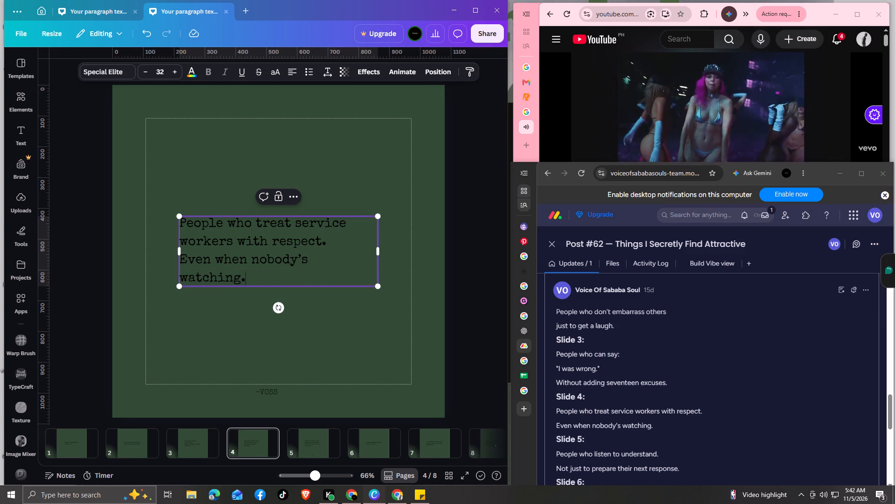
Narrow the page 4 text box to fit its lines and centre it on the page.
drag(380, 249, 357, 245)
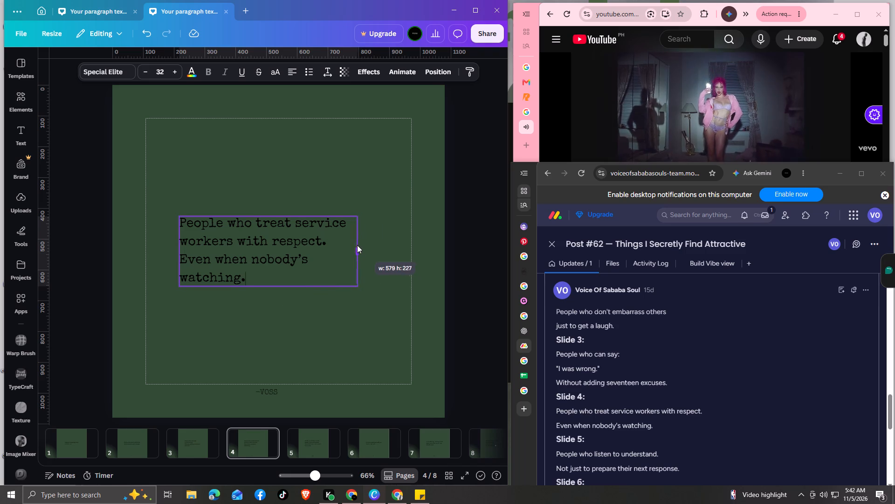
drag(357, 245, 355, 245)
drag(287, 286, 307, 286)
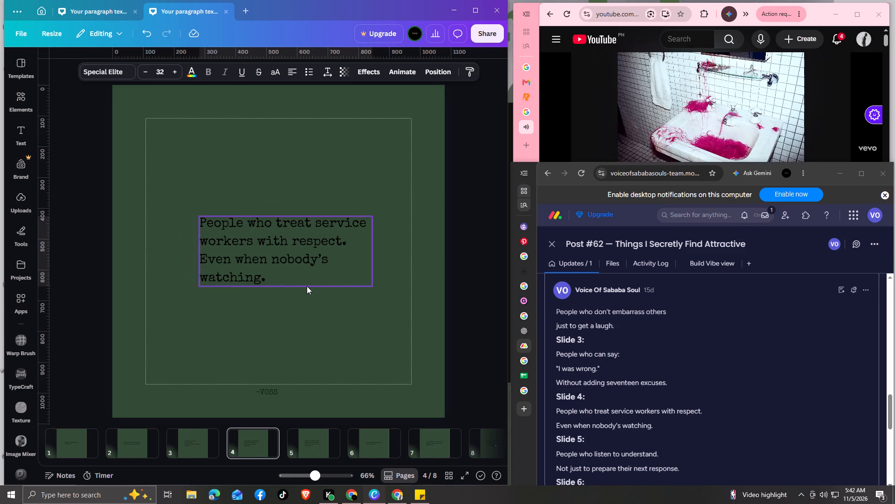
drag(307, 286, 303, 294)
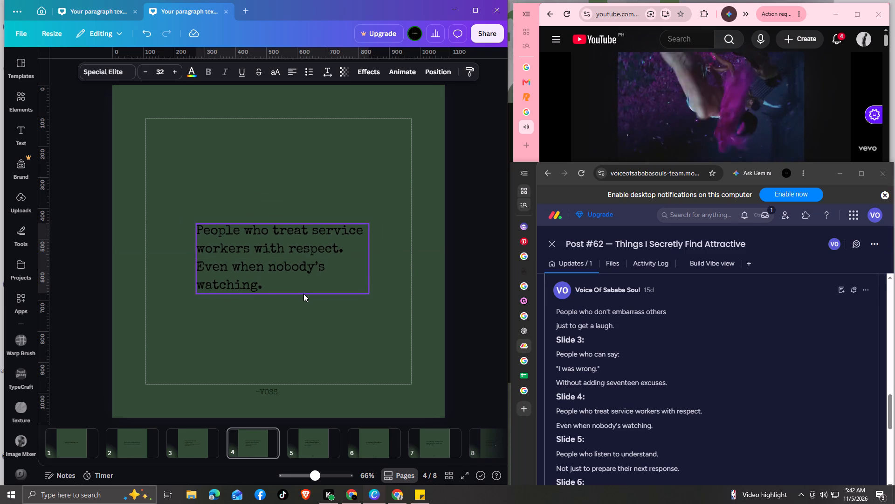
drag(303, 294, 304, 285)
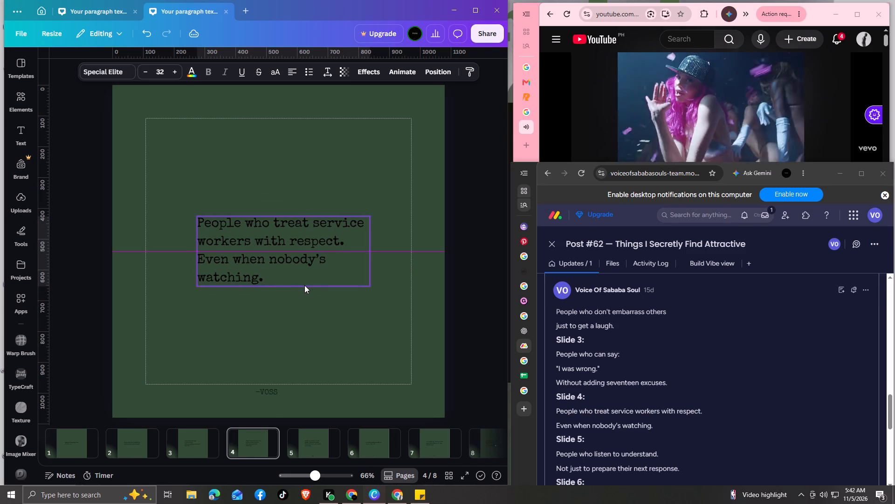
drag(304, 285, 303, 284)
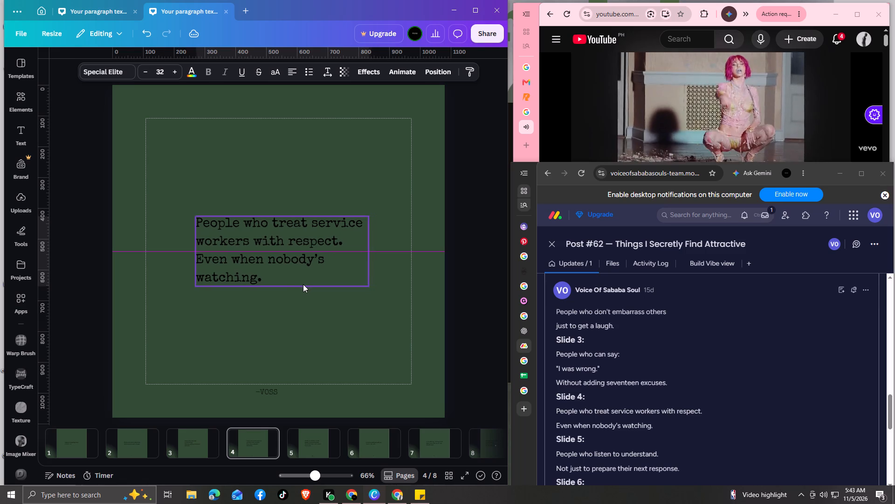
drag(303, 284, 300, 284)
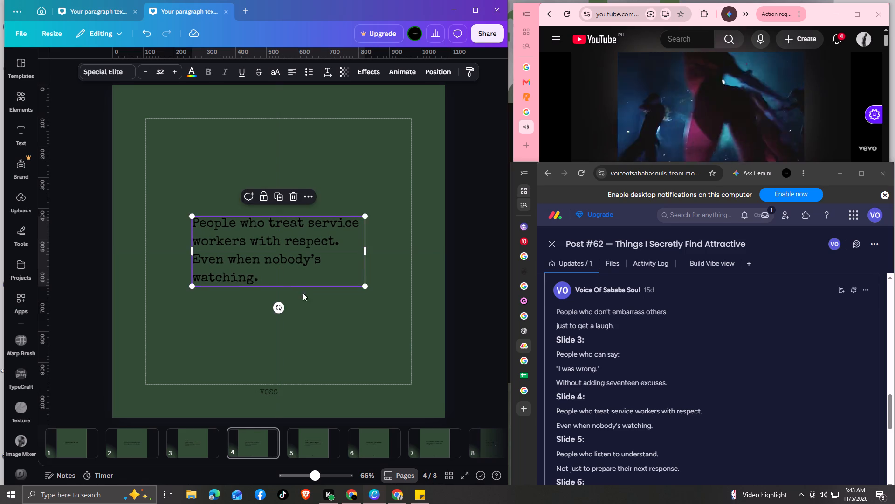
click(312, 317)
Go to page 5 and clear the old "Foods you haven't tried" quote from its text box.
key(Right)
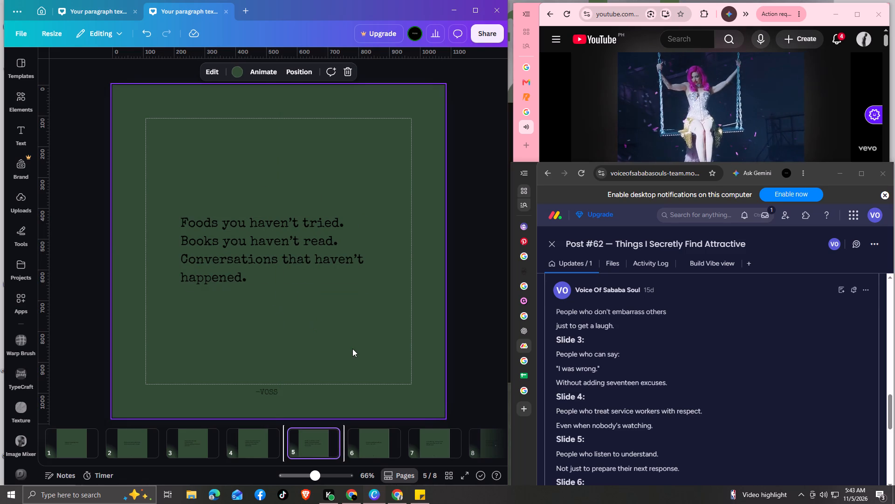
scroll(589, 425, down, 3)
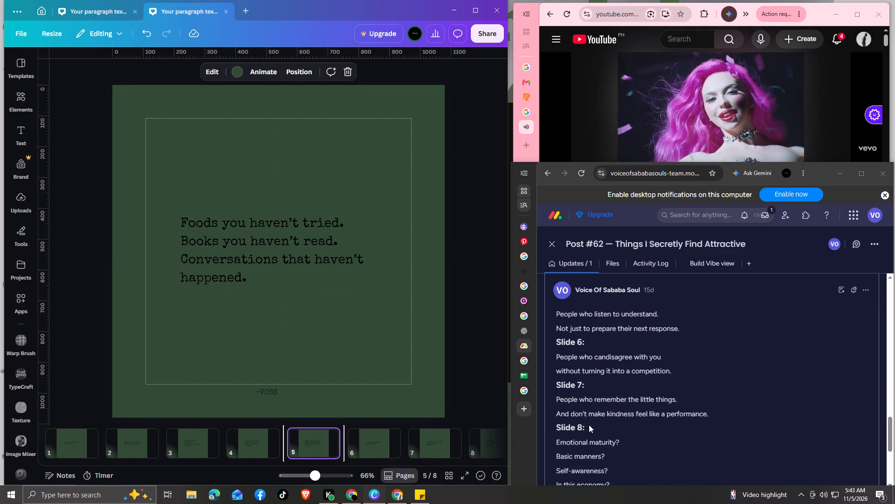
click(278, 275)
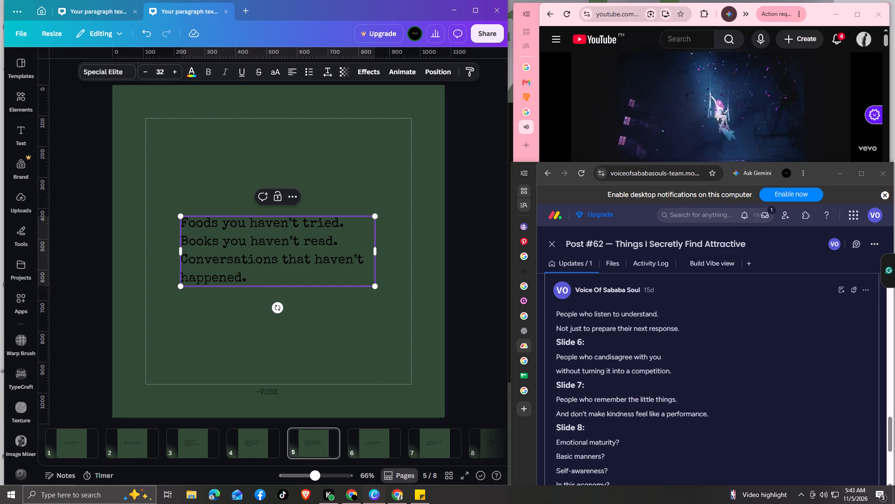
key(ctrl+shift+Left)
key(ctrl+shift+Left)
key(ctrl+shift+Left)
key(ctrl+shift+Left)
key(ctrl+shift+Left)
key(ctrl+shift+Left)
key(ctrl+shift+Left)
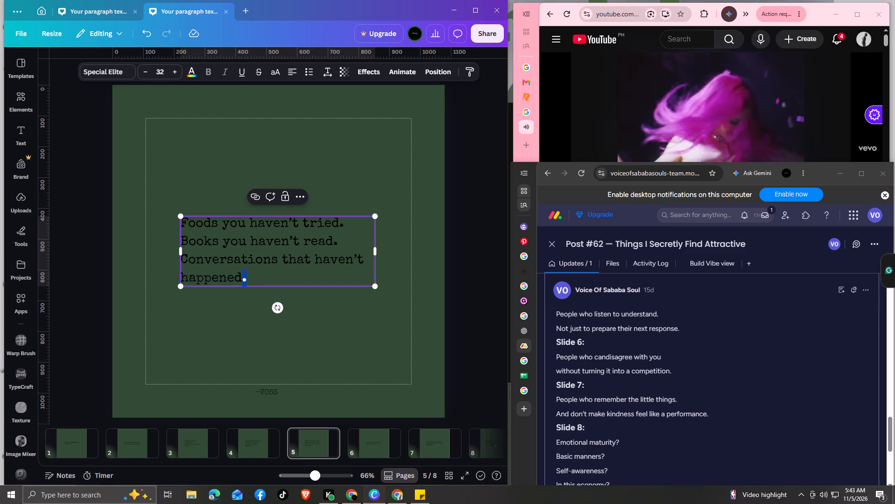
key(ctrl+shift+Left)
key(ctrl+shift+Left)
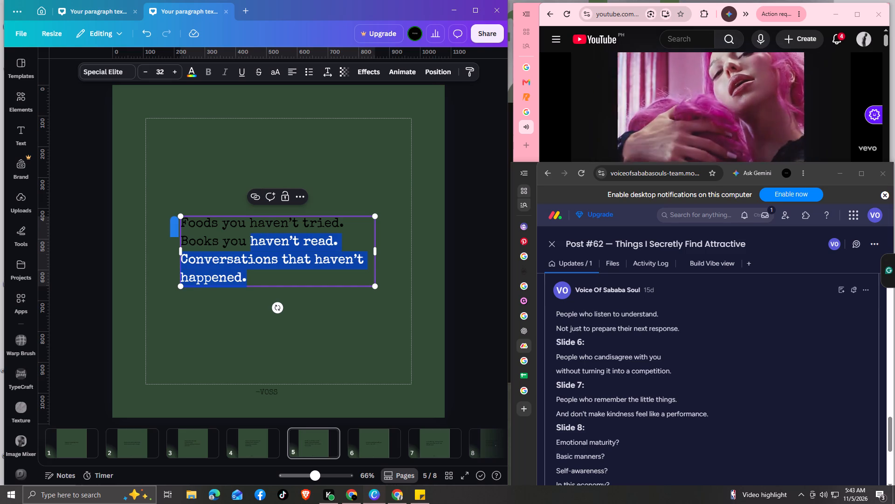
key(ctrl+shift+Left)
key(ctrl+shift+Left)
key(BackSpace)
key(BackSpace)
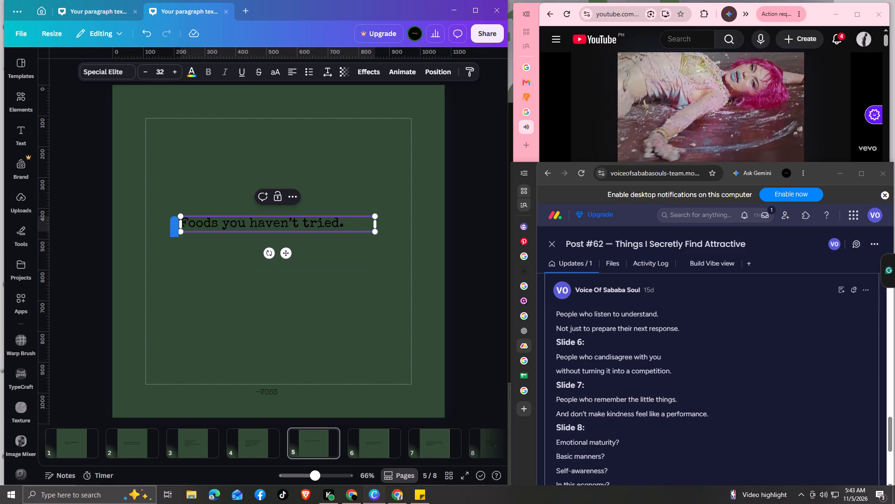
key(ctrl+shift+Left)
key(ctrl+shift+Left)
key(ctrl+shift+Left)
key(ctrl+shift+Left)
key(ctrl+shift+Left)
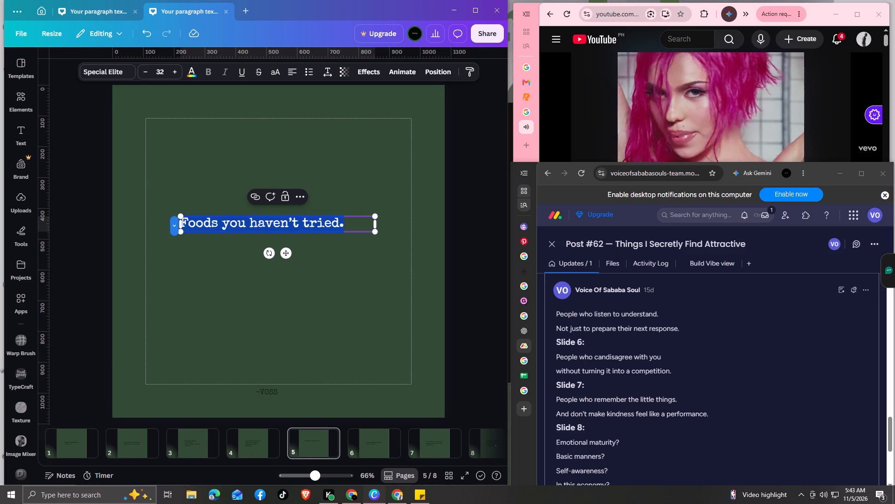
key(BackSpace)
Enter the Slide 5 opening sentence from the brief in the page 5 text box: "People who listen to understand.".
text(People)
key(space)
text(who)
key(space)
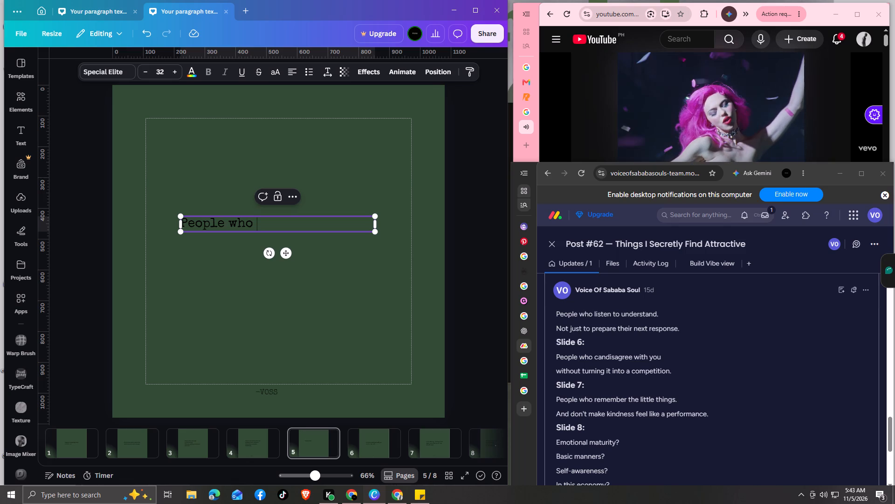
text(listen to under)
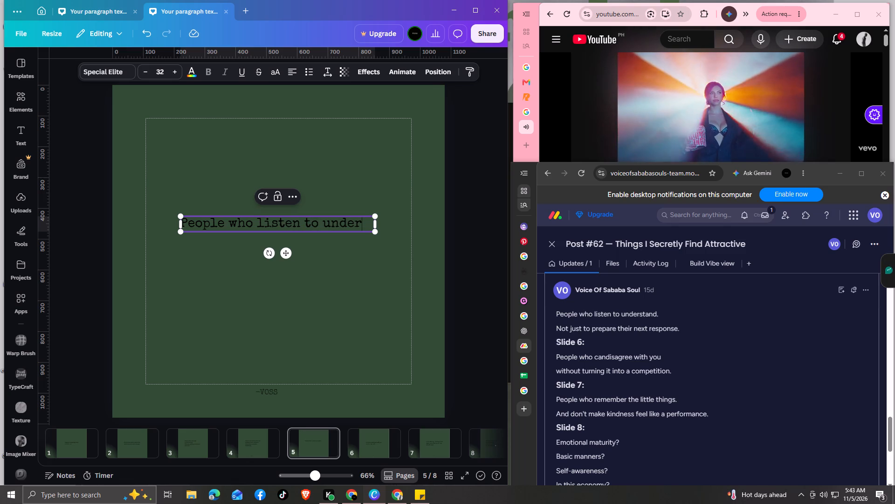
text(stan)
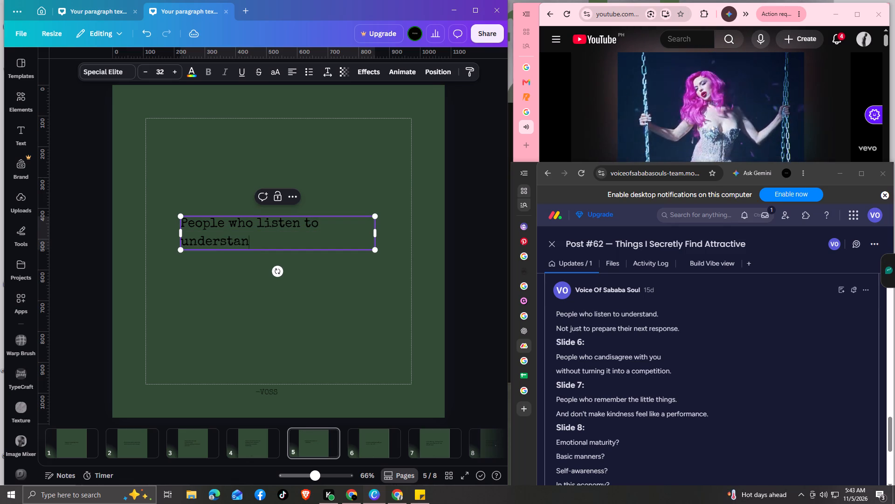
key(d)
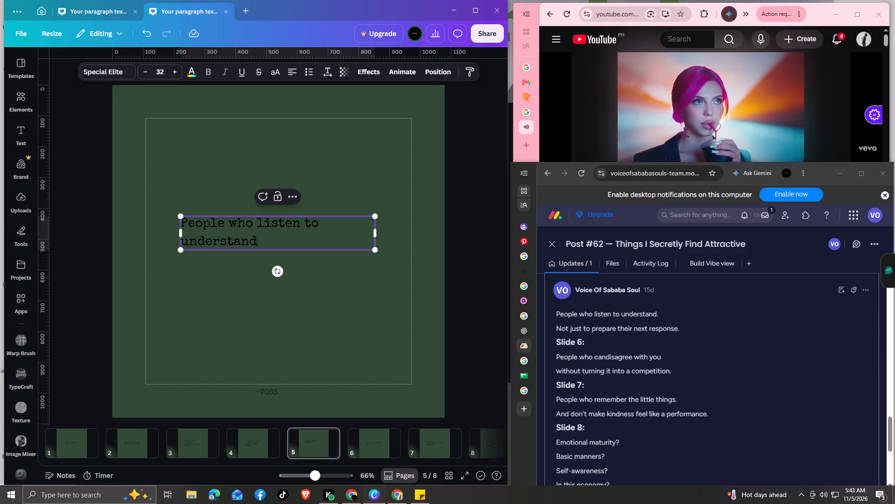
key(period)
Add the sentence "Not just to prepare their next response." on a new line of the page 5 text.
key(Return)
text(Not)
key(space)
text(just to prepare a)
key(space)
key(BackSpace)
key(BackSpace)
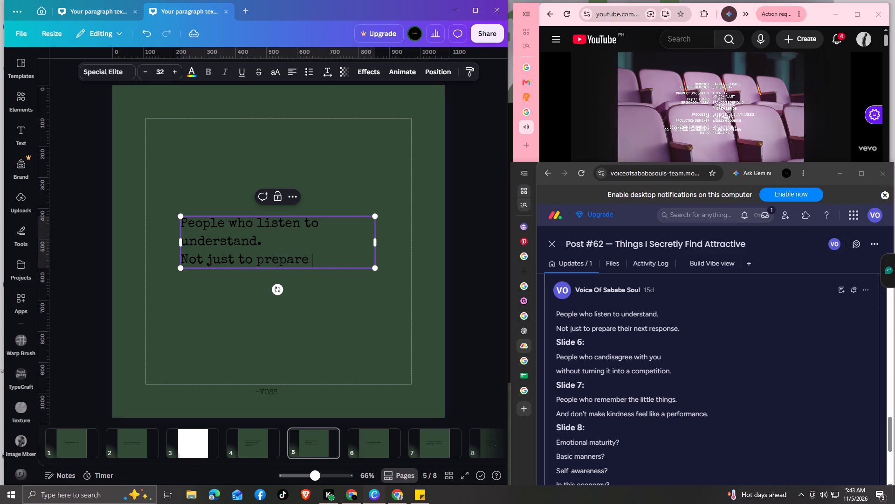
text(their)
key(space)
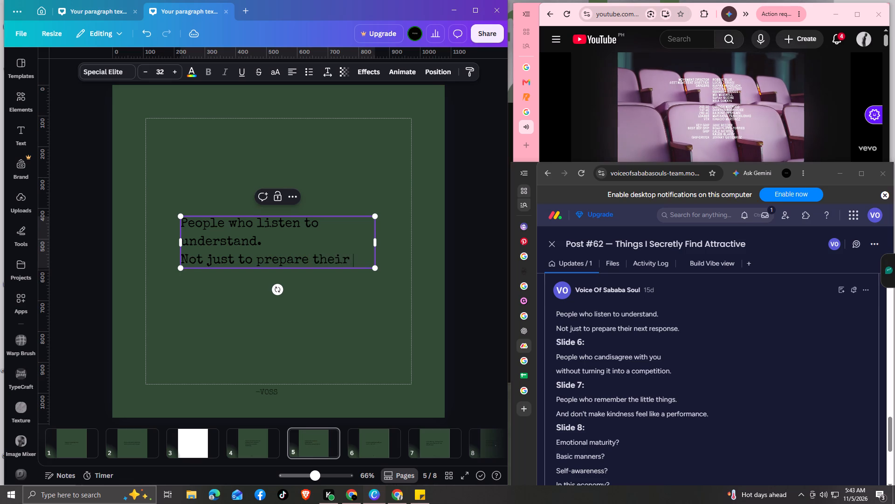
text(next response)
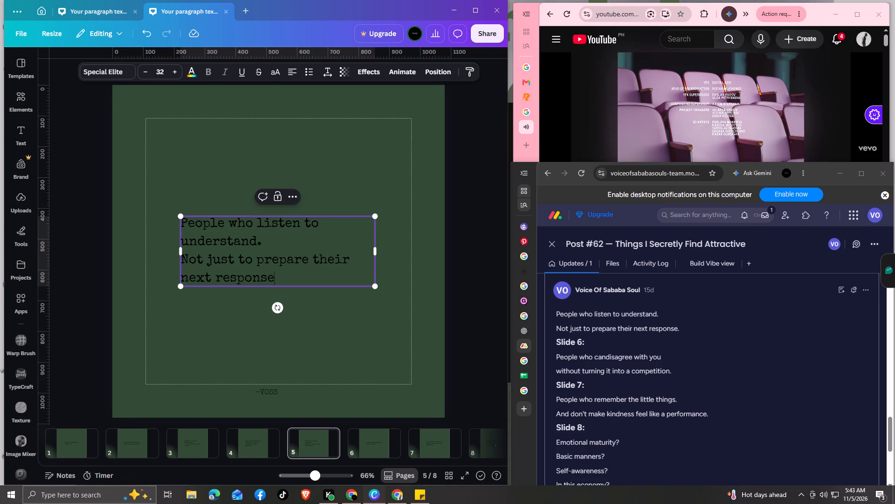
key(period)
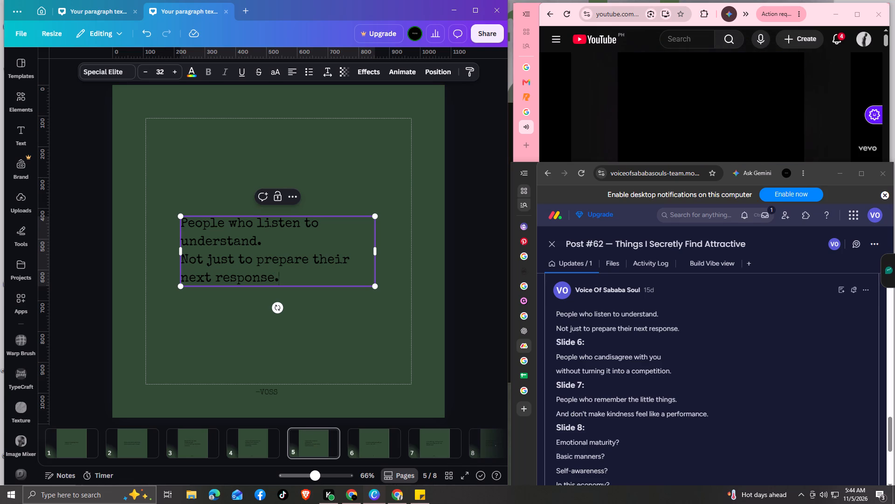
Narrow the page 5 text box to fit its lines and centre it on the page.
drag(376, 252, 363, 252)
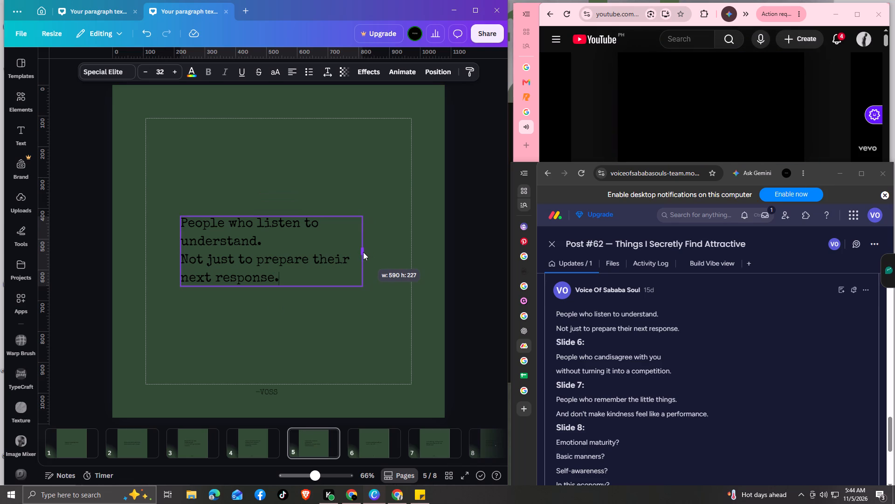
drag(363, 252, 359, 252)
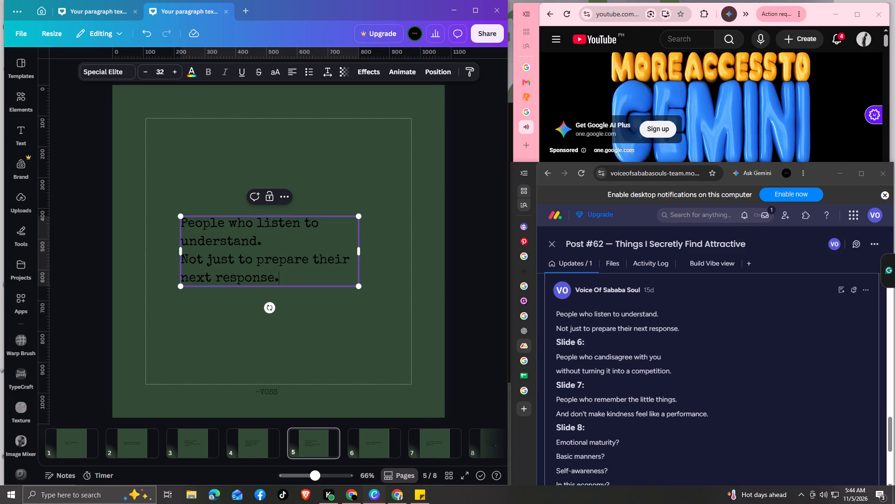
drag(311, 287, 320, 289)
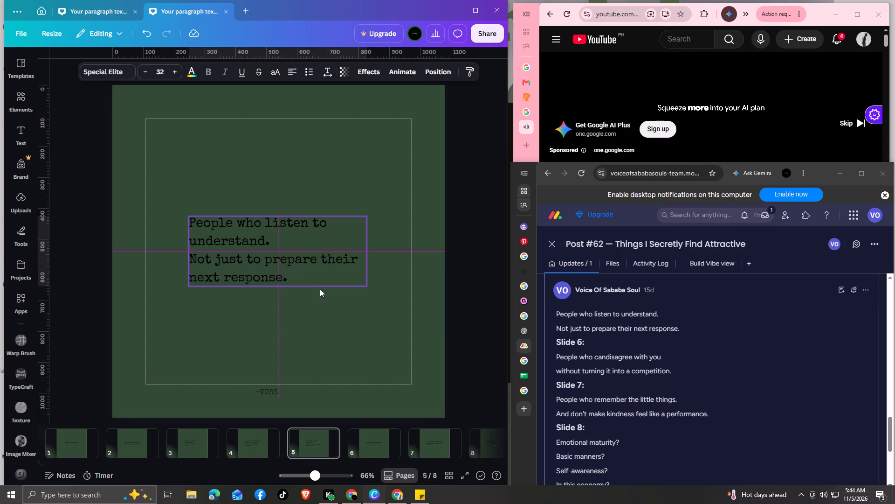
drag(320, 289, 322, 289)
click(331, 308)
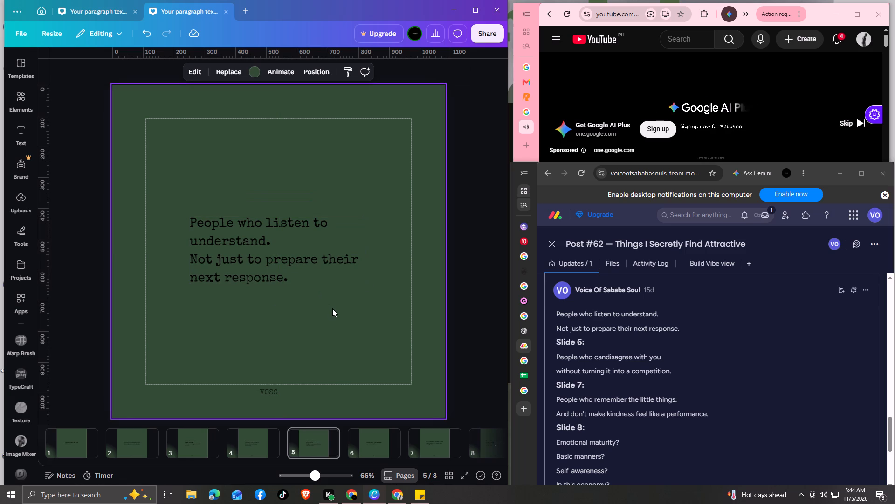
Go to page 6 and clear the old "A version of yourself" quote from its text box.
key(Right)
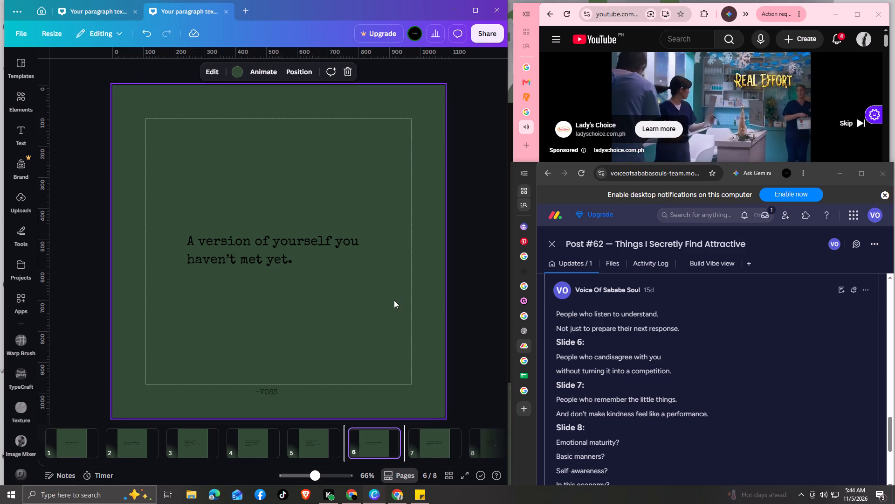
click(306, 257)
click(306, 257)
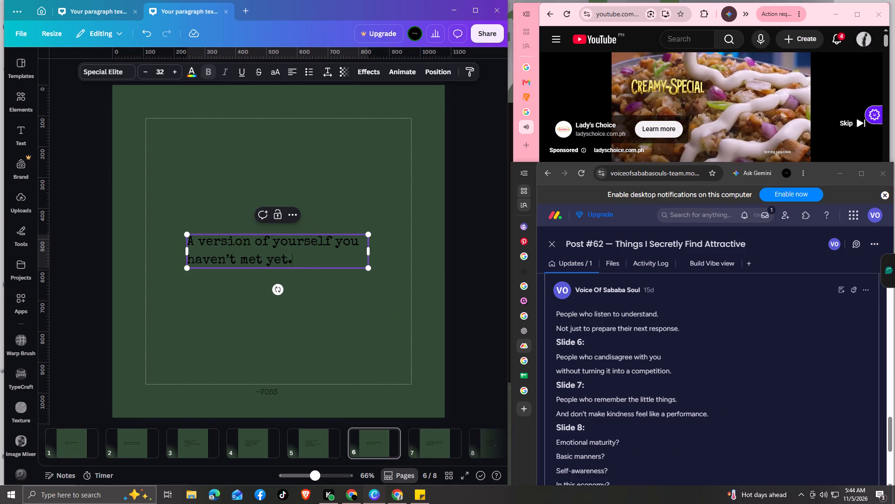
key(ctrl+shift+Left)
key(ctrl+shift+Left)
key(ctrl+shift+Left)
key(ctrl+shift+Left)
key(ctrl+shift+Left)
key(ctrl+shift+Left)
key(ctrl+shift+Left)
key(ctrl+shift+Left)
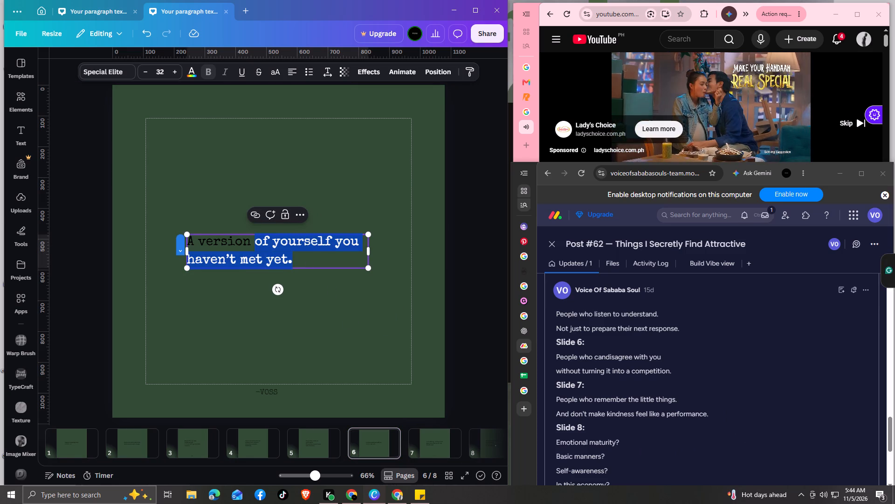
key(ctrl+shift+Left)
key(ctrl+shift+Left)
key(BackSpace)
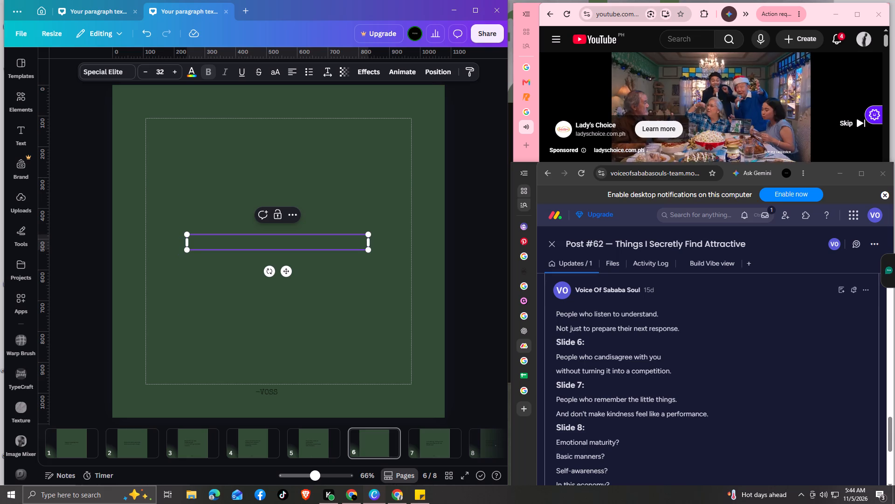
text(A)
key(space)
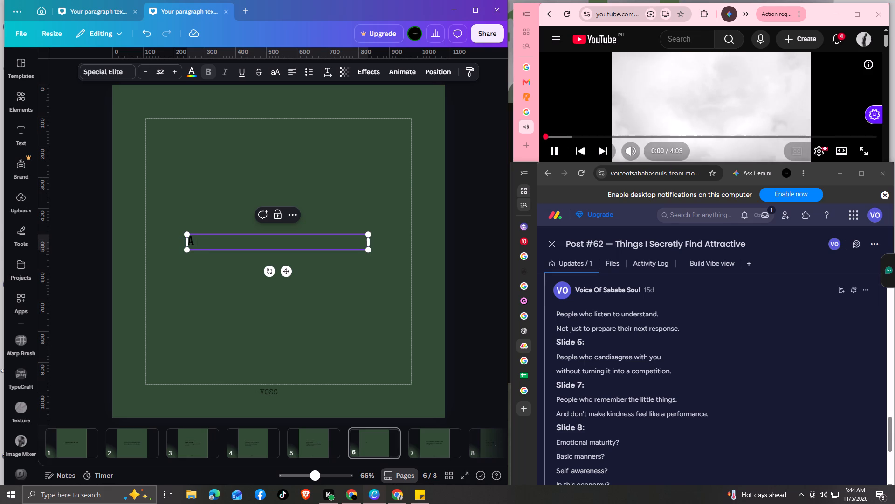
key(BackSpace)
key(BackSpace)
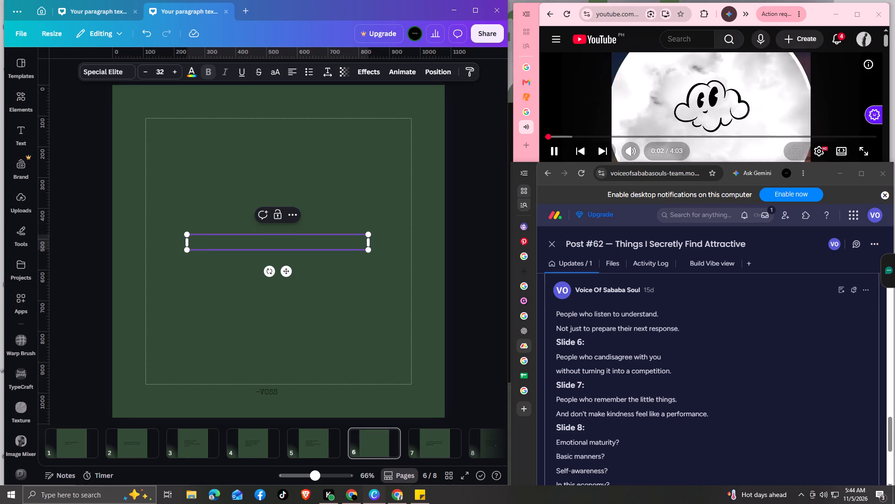
Enter the Slide 6 quote in the page 6 text box: "People who can disagree with you without turning it into a cometition.".
text(People)
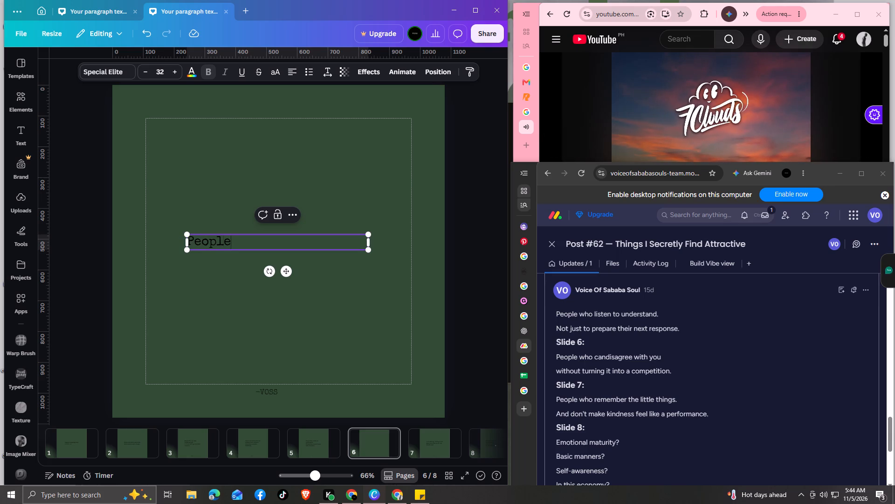
key(space)
text(who can)
key(space)
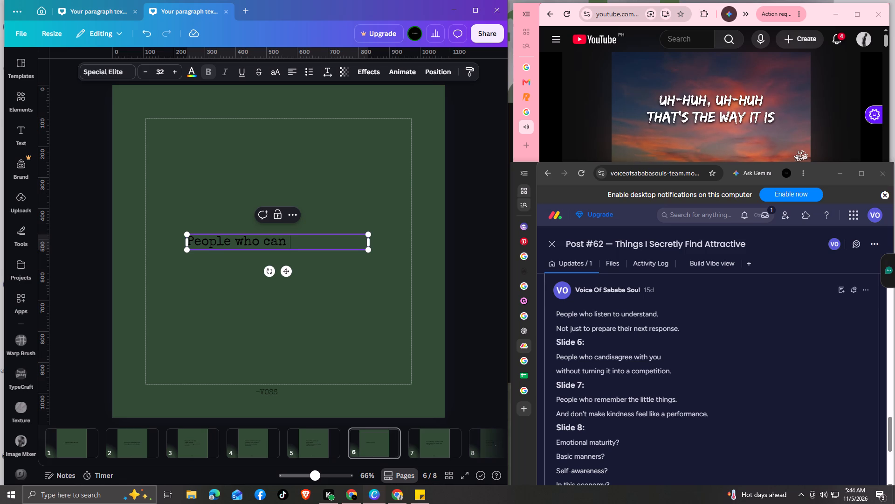
text(disagree with you)
key(space)
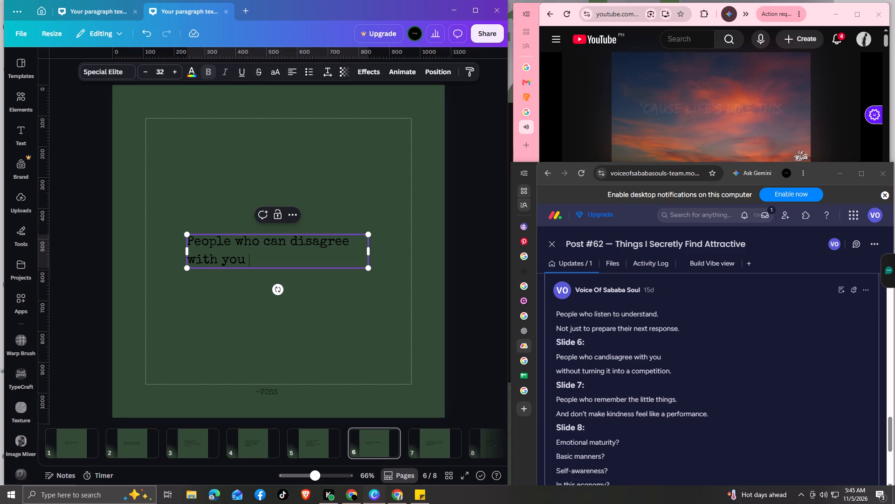
text(without)
key(space)
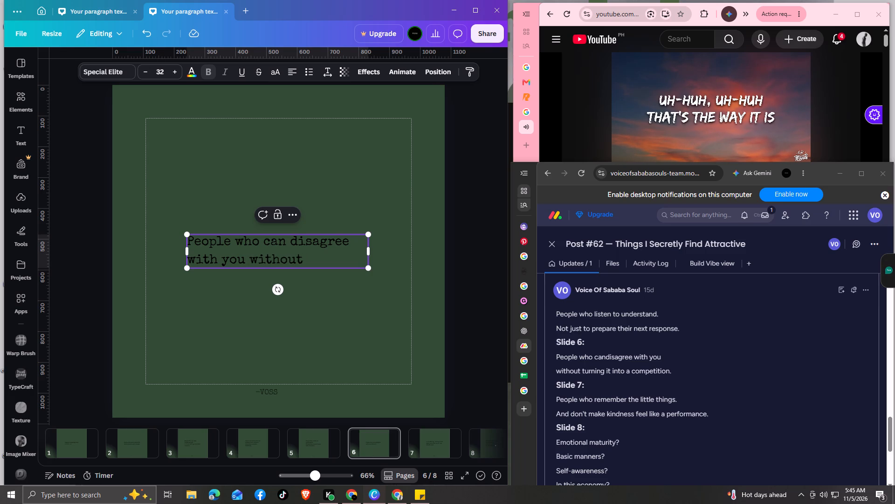
text(turning)
key(space)
text(it)
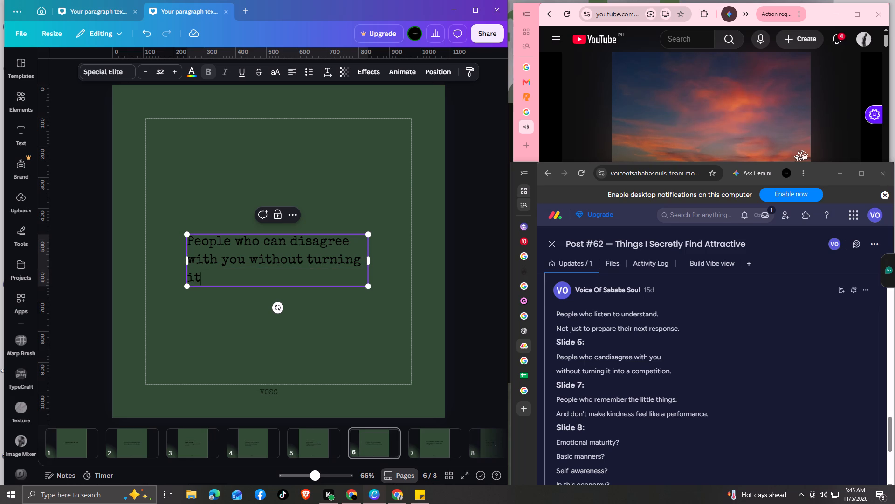
key(space)
text(into a com)
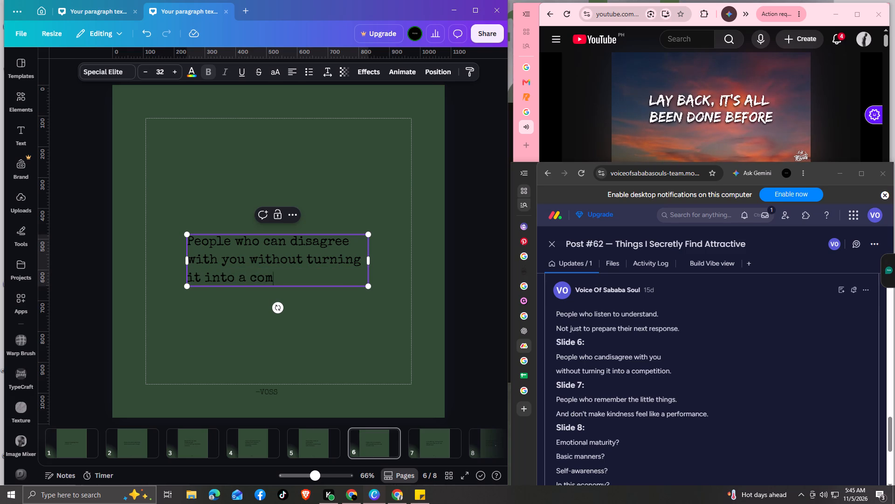
text(etitio)
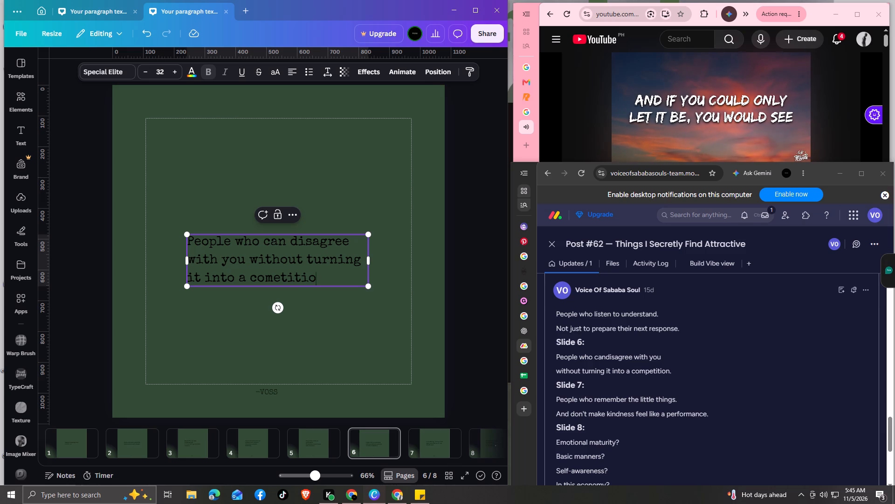
text(n.)
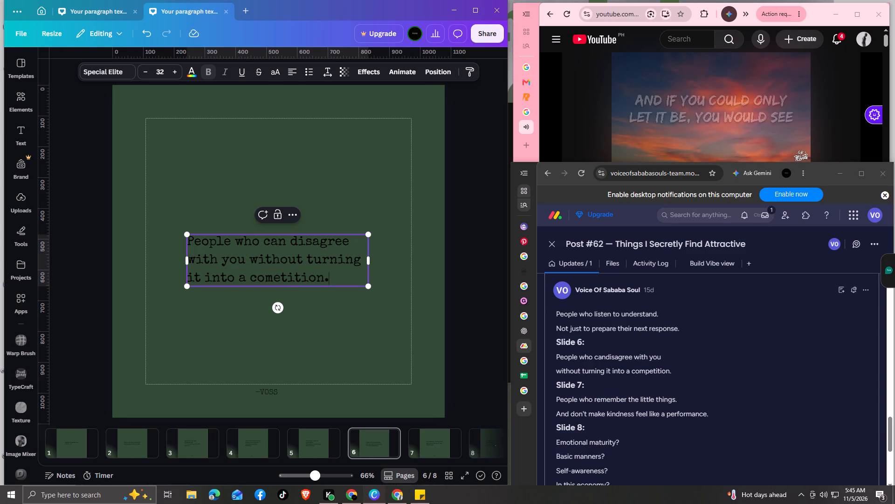
Switch to the Post #62 sticky note and add the heading "Slide 6:" below the Slide 3 entry, separated by a blank line.
click(426, 500)
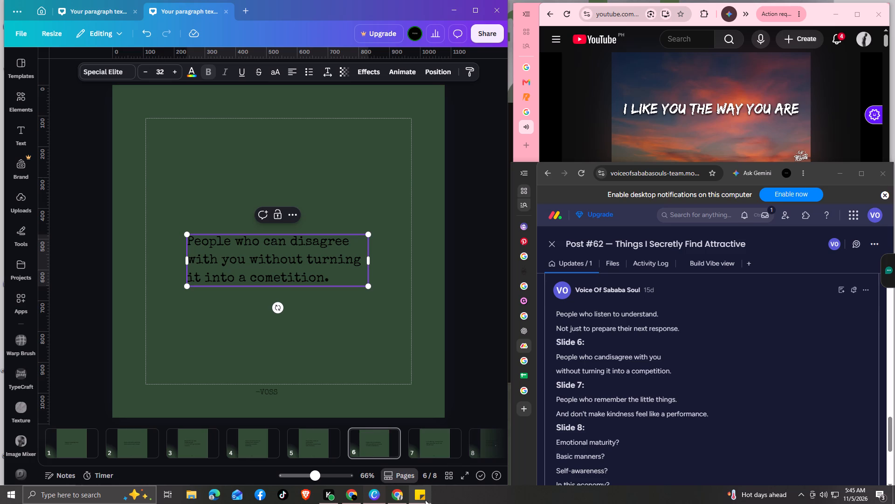
click(393, 284)
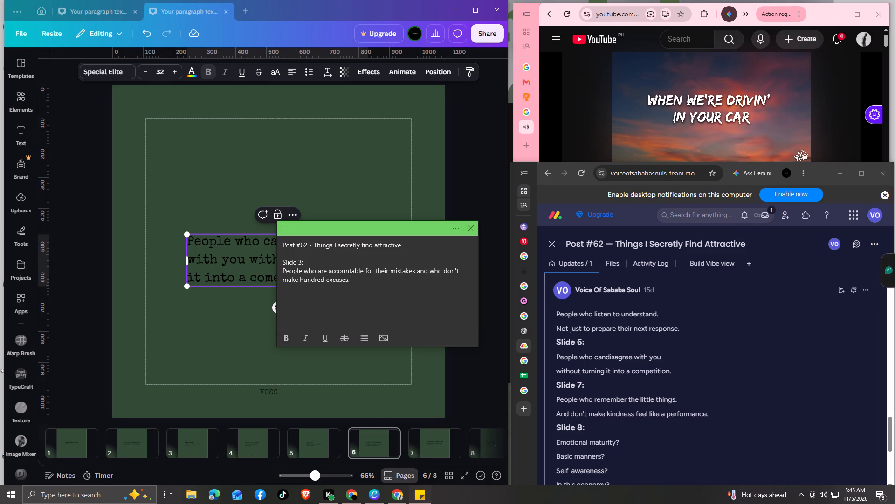
key(Return)
key(Return)
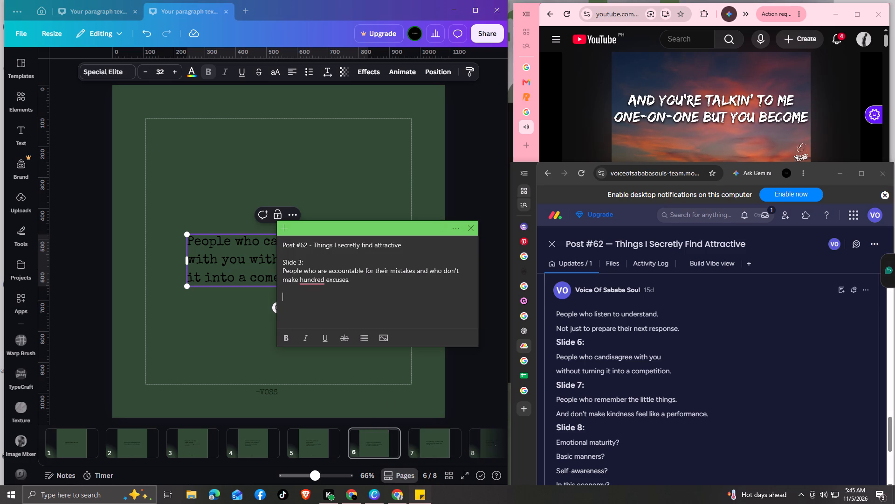
text(Slide)
key(space)
text(4)
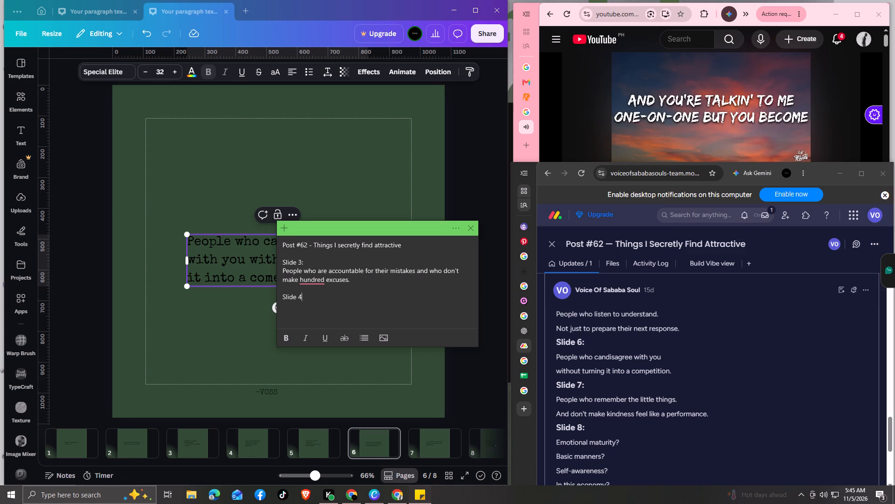
key(BackSpace)
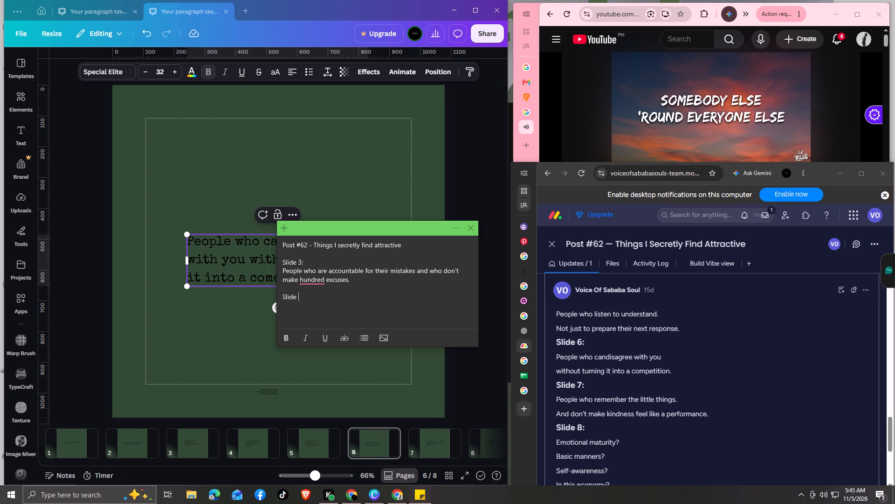
key(6)
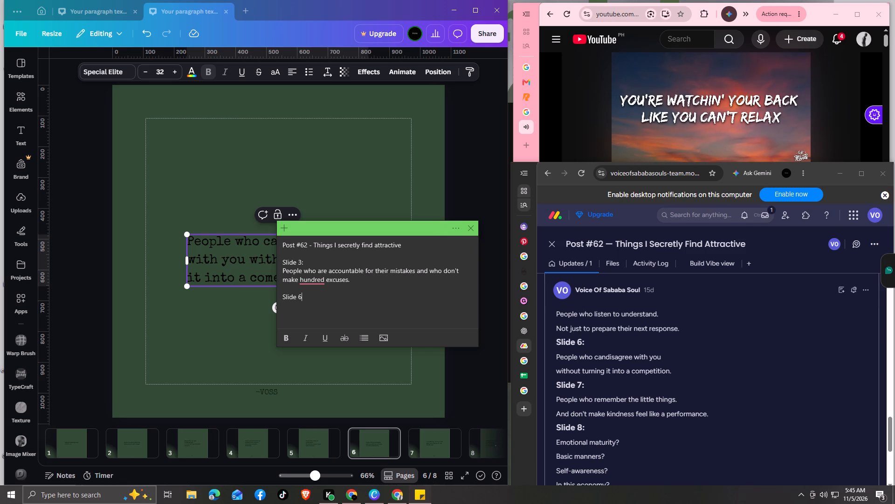
key(shift+colon)
key(Return)
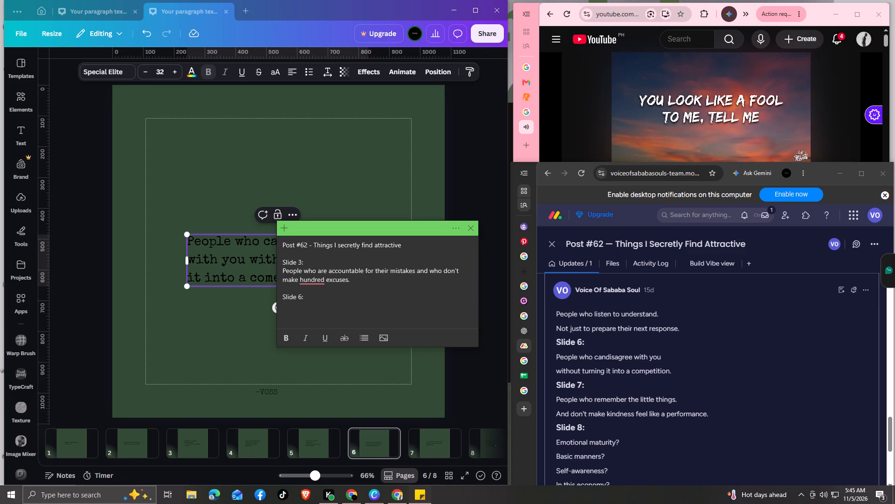
Write the Slide 6 quote under its heading in the sticky note: "People who can disagree with you without turning".
text(People)
key(space)
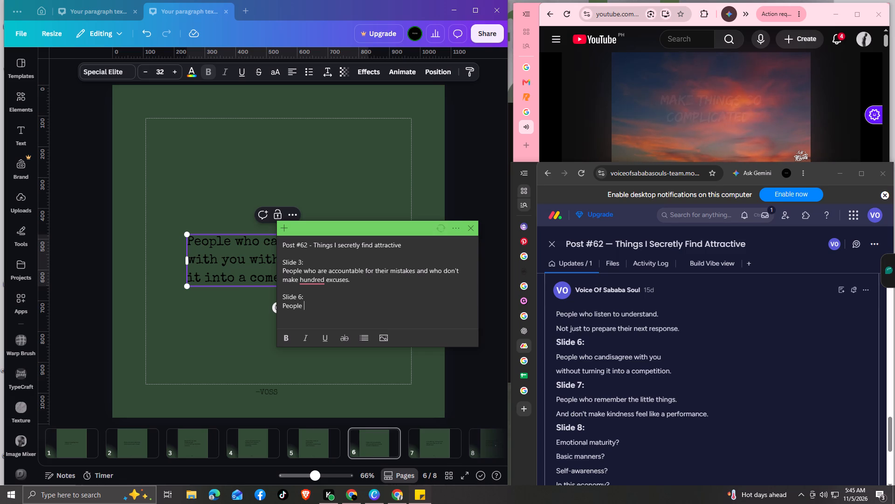
text(who can disg)
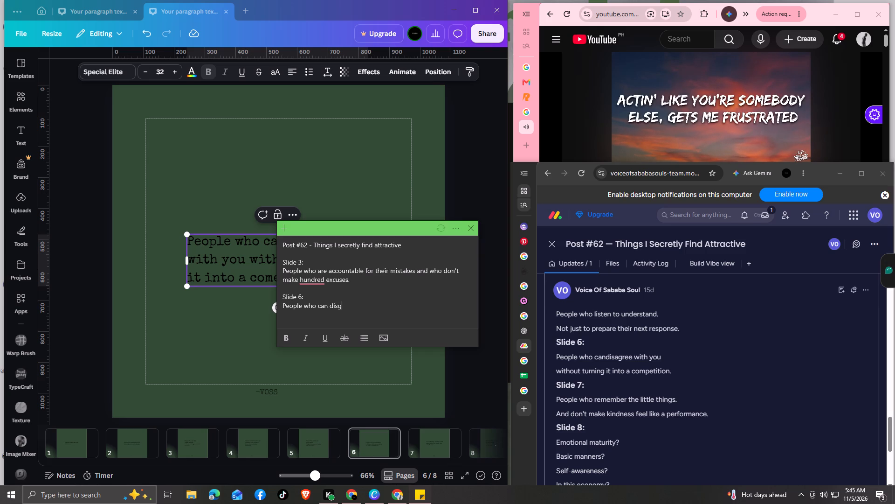
key(BackSpace)
text(agree)
key(space)
text(with you)
key(space)
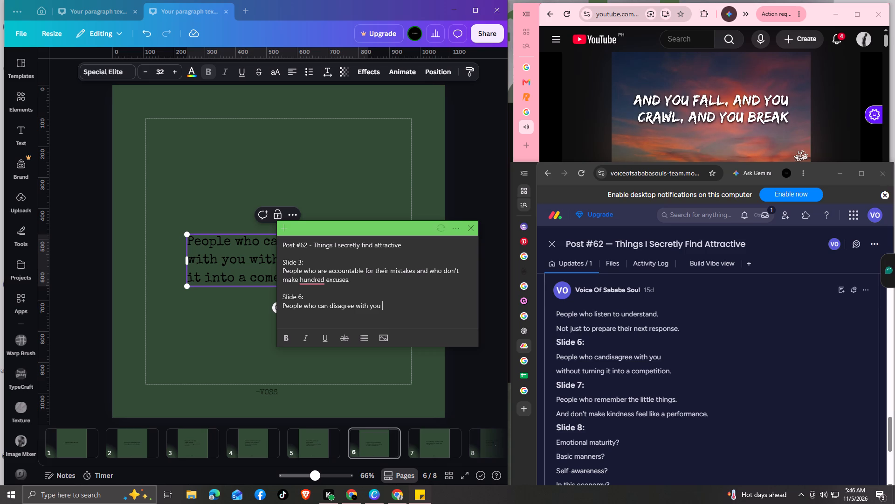
text(withou)
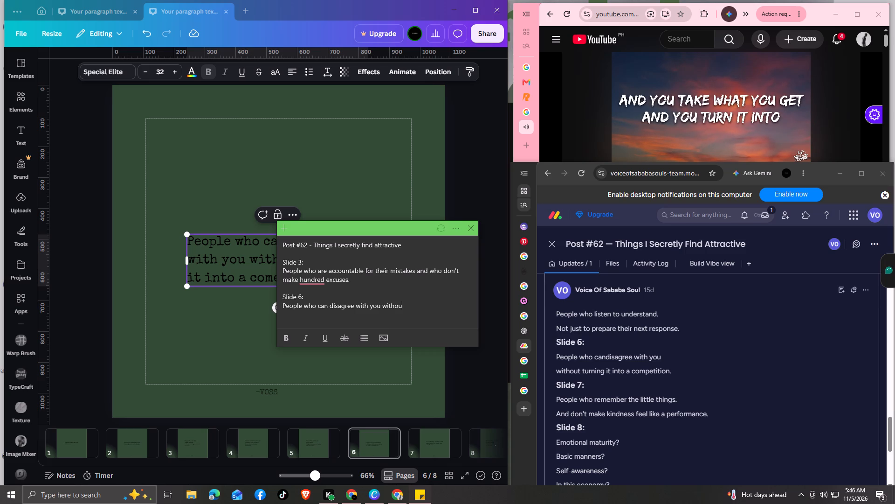
text(t turning)
key(space)
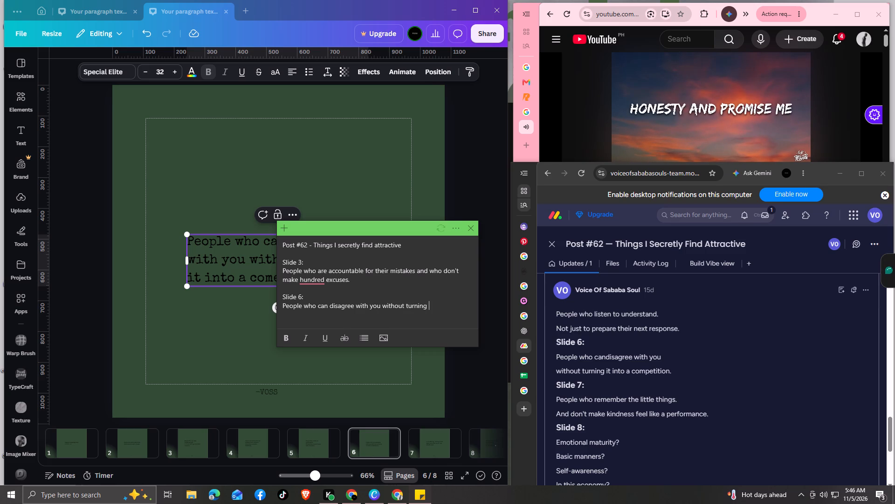